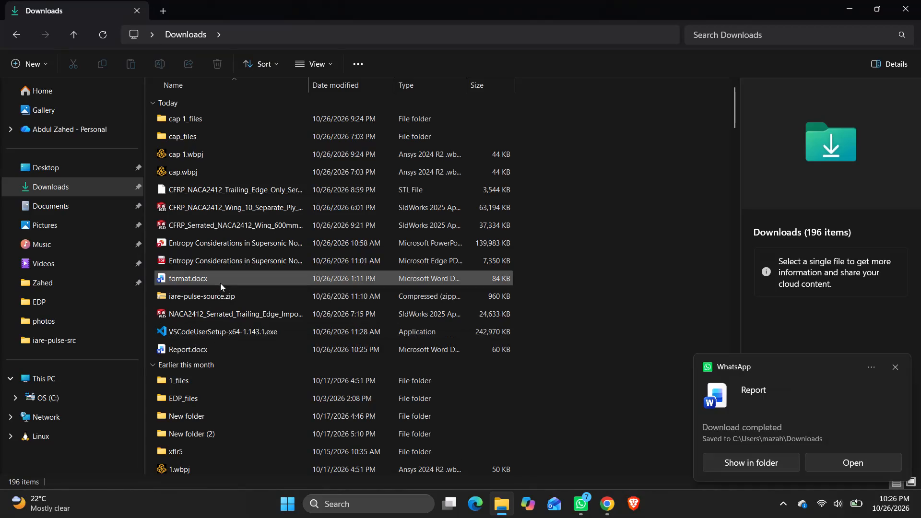
Open format.docx from the Downloads folder and look through the Complex Problem-Solving Self-Assessment Form to the signature section.
{"action": "double_click", "coordinate": [220, 282]}
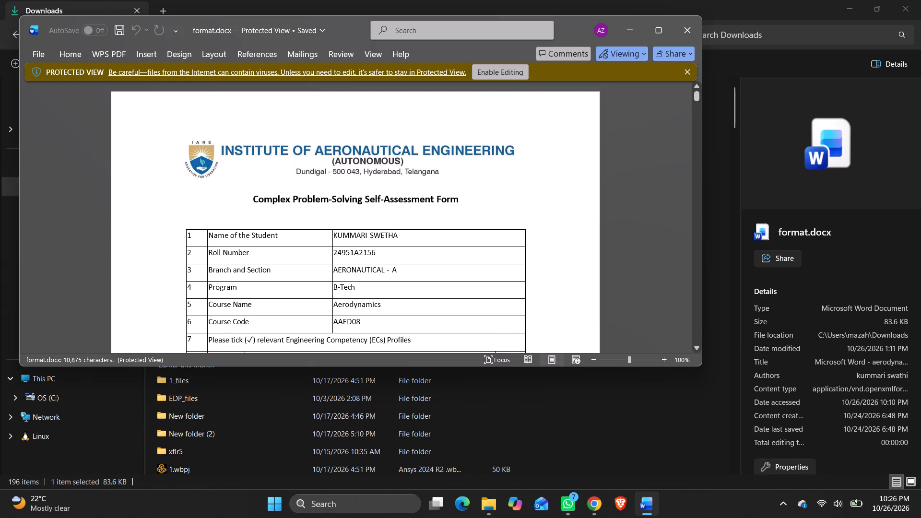
{"action": "scroll", "coordinate": [396, 230], "scroll_direction": "down", "scroll_amount": 4}
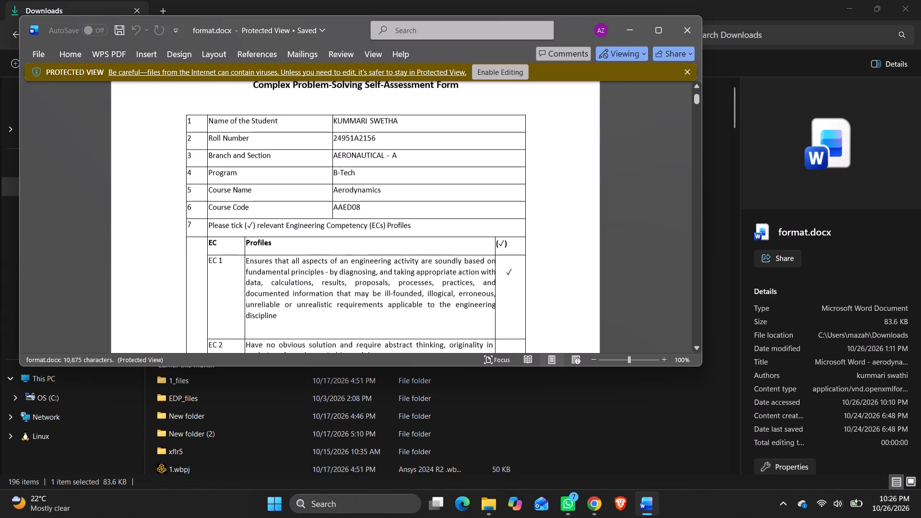
{"action": "scroll", "coordinate": [396, 230], "scroll_direction": "down", "scroll_amount": 18}
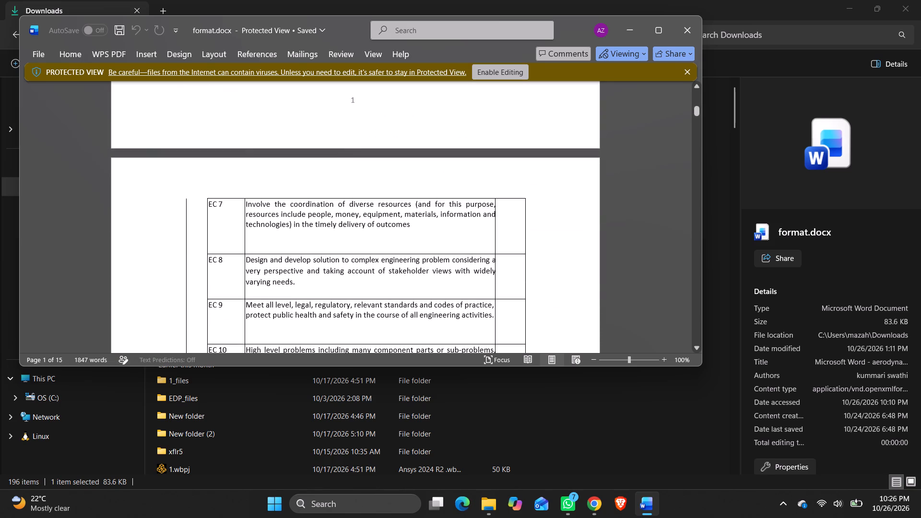
{"action": "scroll", "coordinate": [396, 230], "scroll_direction": "down", "scroll_amount": 16}
{"action": "scroll", "coordinate": [396, 230], "scroll_direction": "down", "scroll_amount": 14}
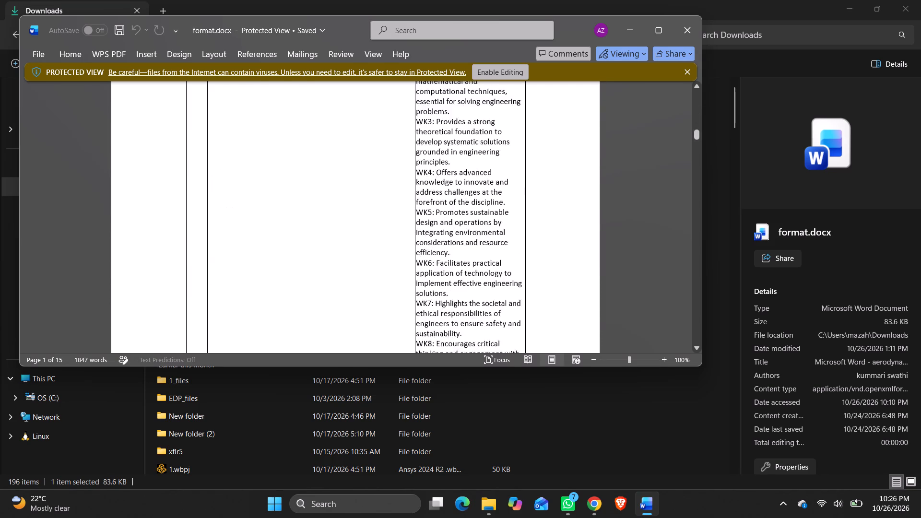
{"action": "scroll", "coordinate": [396, 230], "scroll_direction": "down", "scroll_amount": 16}
{"action": "scroll", "coordinate": [396, 230], "scroll_direction": "up", "scroll_amount": 7}
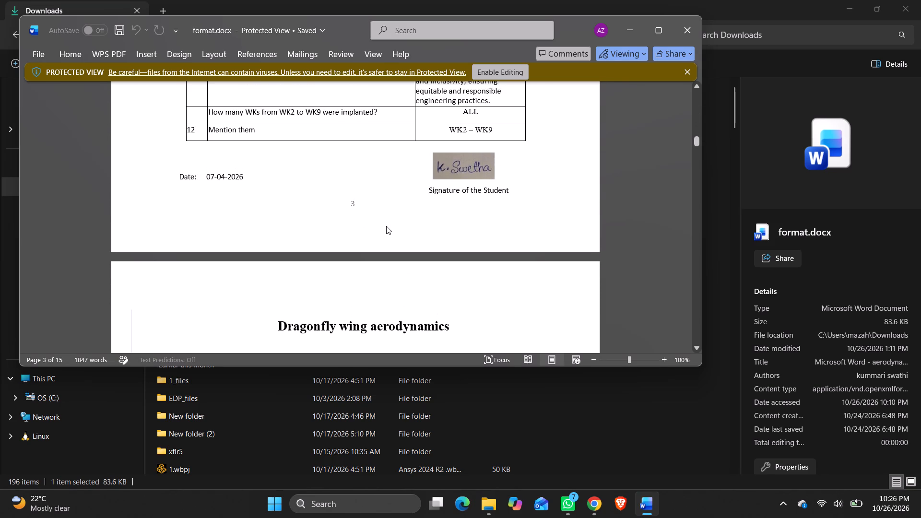
Review the title, declaration and certificate pages of format.docx and close the document.
{"action": "scroll", "coordinate": [386, 226], "scroll_direction": "down", "scroll_amount": 16}
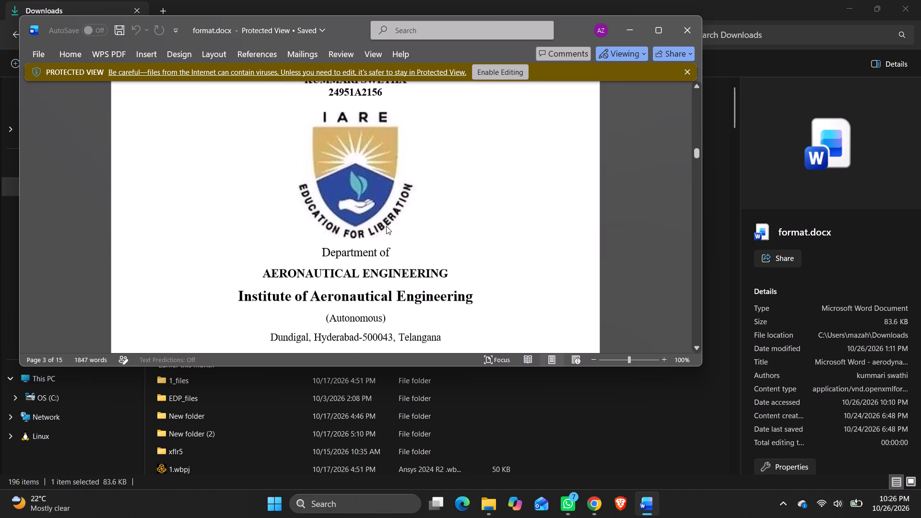
{"action": "scroll", "coordinate": [386, 226], "scroll_direction": "down", "scroll_amount": 3}
{"action": "scroll", "coordinate": [386, 226], "scroll_direction": "up", "scroll_amount": 7}
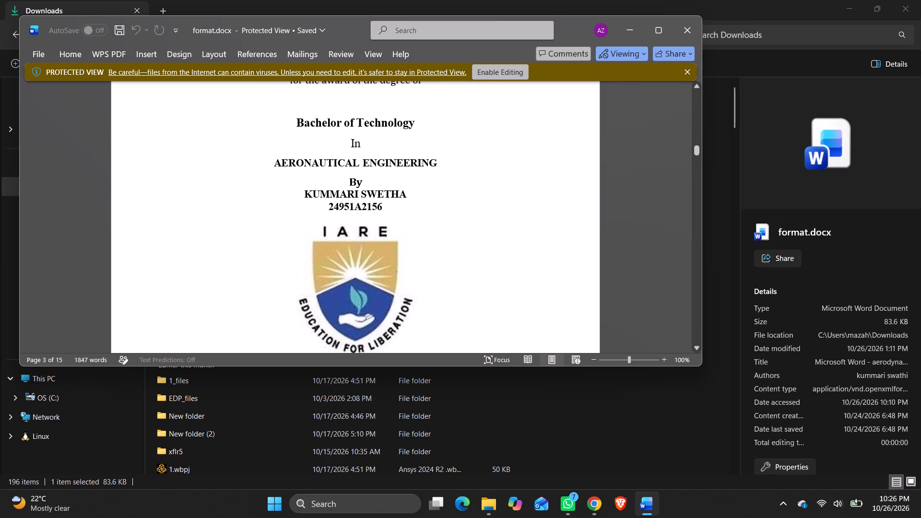
{"action": "scroll", "coordinate": [386, 226], "scroll_direction": "down", "scroll_amount": 11}
{"action": "scroll", "coordinate": [386, 226], "scroll_direction": "down", "scroll_amount": 15}
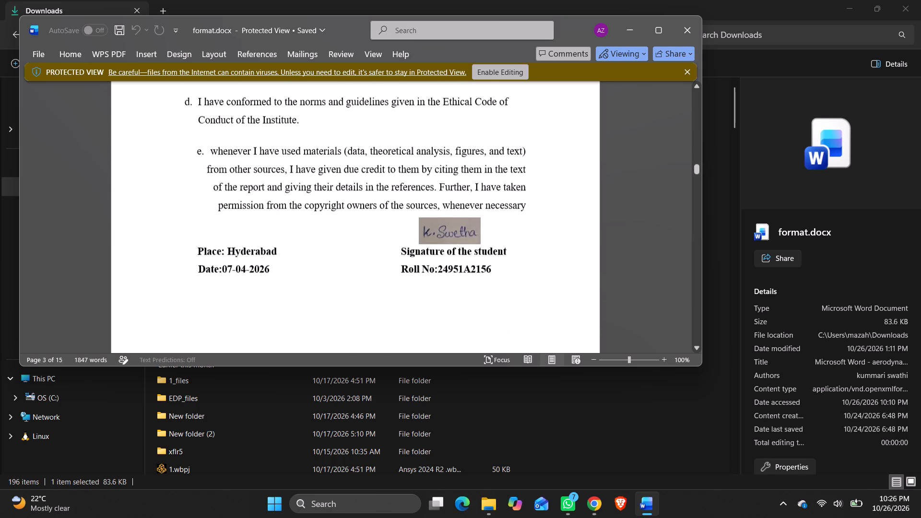
{"action": "scroll", "coordinate": [386, 226], "scroll_direction": "down", "scroll_amount": 16}
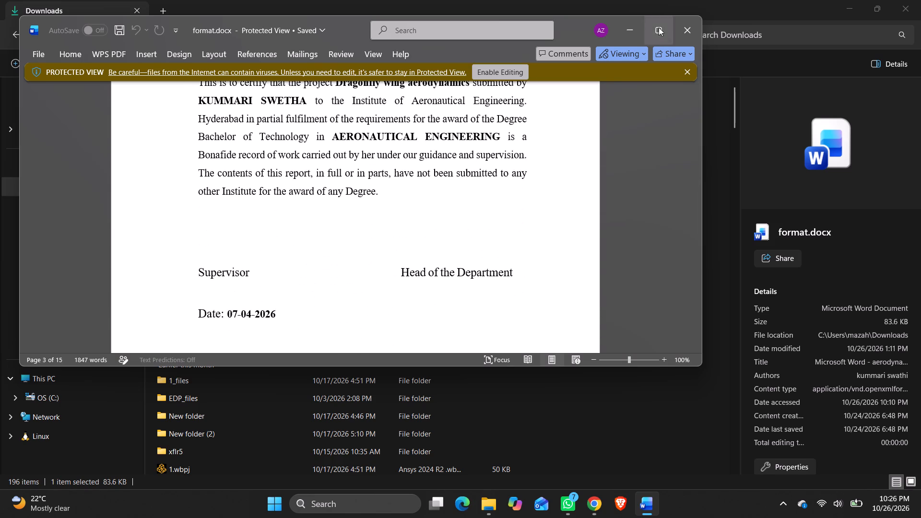
{"action": "left_click", "coordinate": [687, 24]}
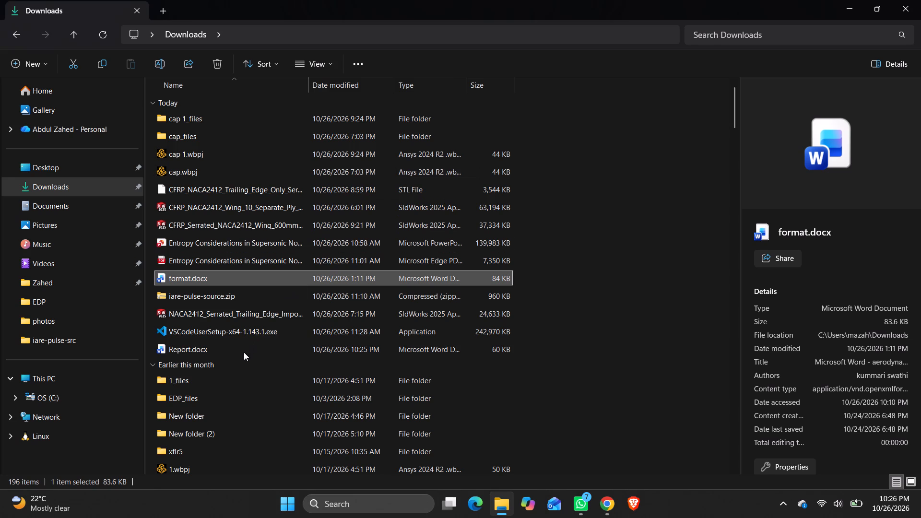
Open Report.docx from Downloads, maximize its window and examine the cover, title, declaration and approval sheet pages.
{"action": "double_click", "coordinate": [243, 352]}
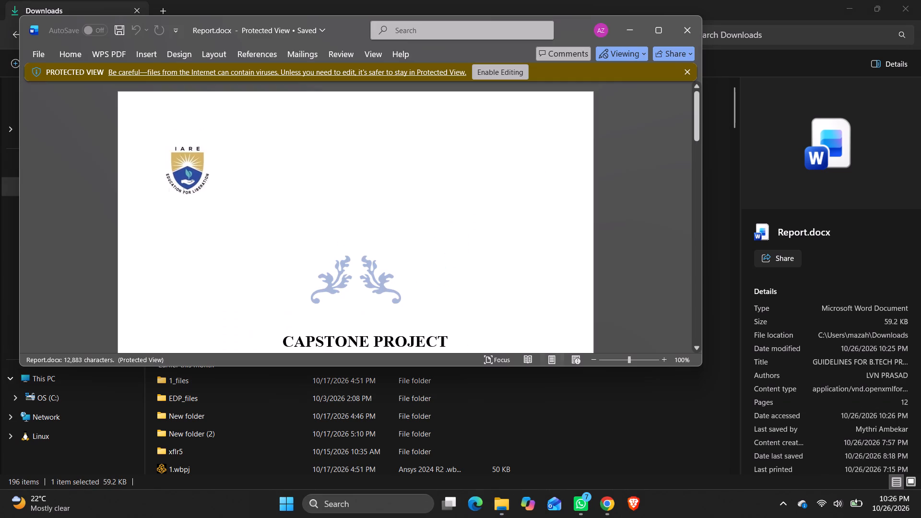
{"action": "scroll", "coordinate": [352, 199], "scroll_direction": "down", "scroll_amount": 18}
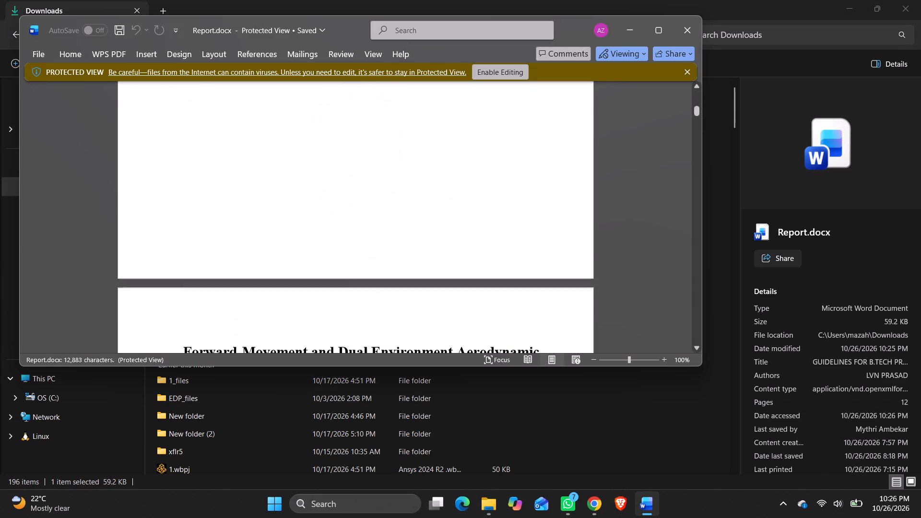
{"action": "scroll", "coordinate": [352, 199], "scroll_direction": "down", "scroll_amount": 17}
{"action": "scroll", "coordinate": [352, 199], "scroll_direction": "down", "scroll_amount": 5}
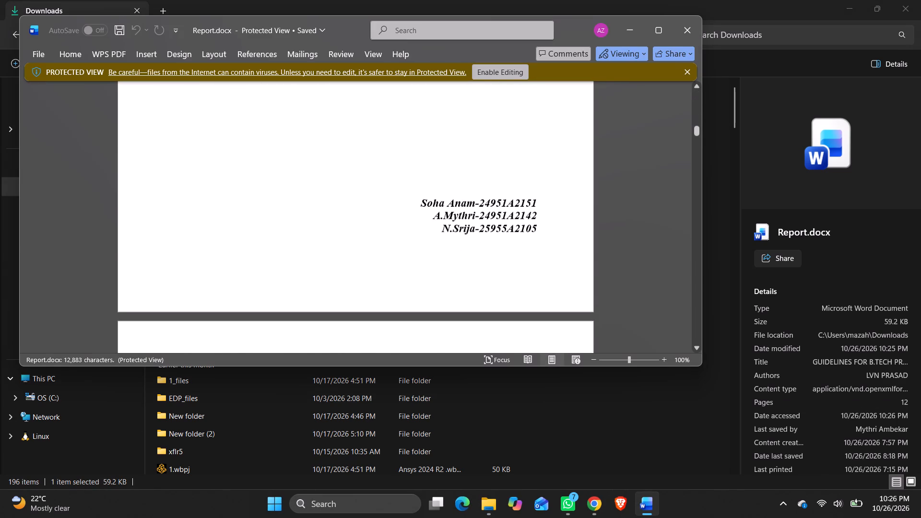
{"action": "scroll", "coordinate": [352, 199], "scroll_direction": "down", "scroll_amount": 14}
{"action": "scroll", "coordinate": [352, 199], "scroll_direction": "down", "scroll_amount": 19}
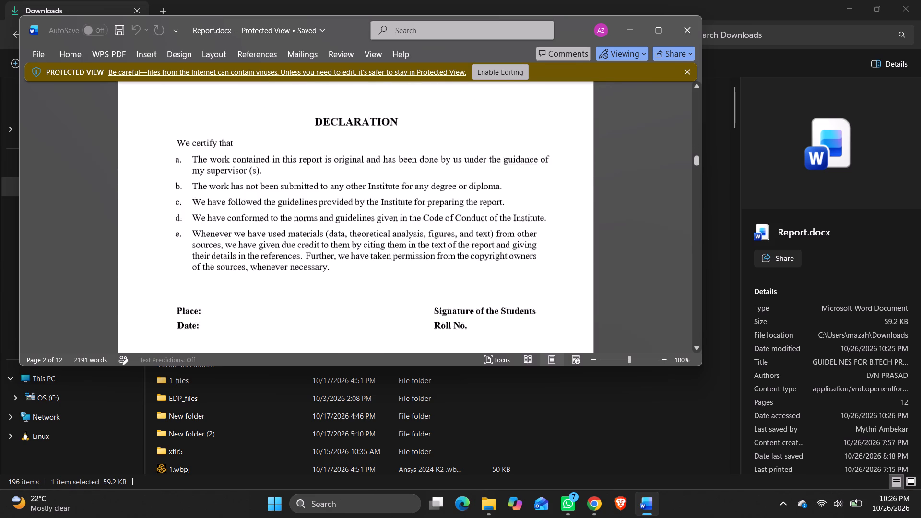
{"action": "scroll", "coordinate": [352, 199], "scroll_direction": "down", "scroll_amount": 3}
{"action": "left_click", "coordinate": [664, 31]}
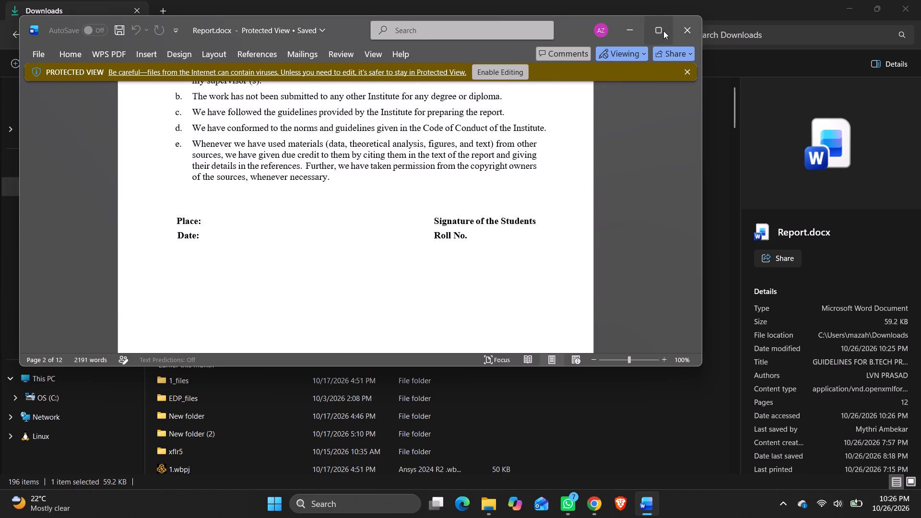
{"action": "scroll", "coordinate": [504, 157], "scroll_direction": "up", "scroll_amount": 4}
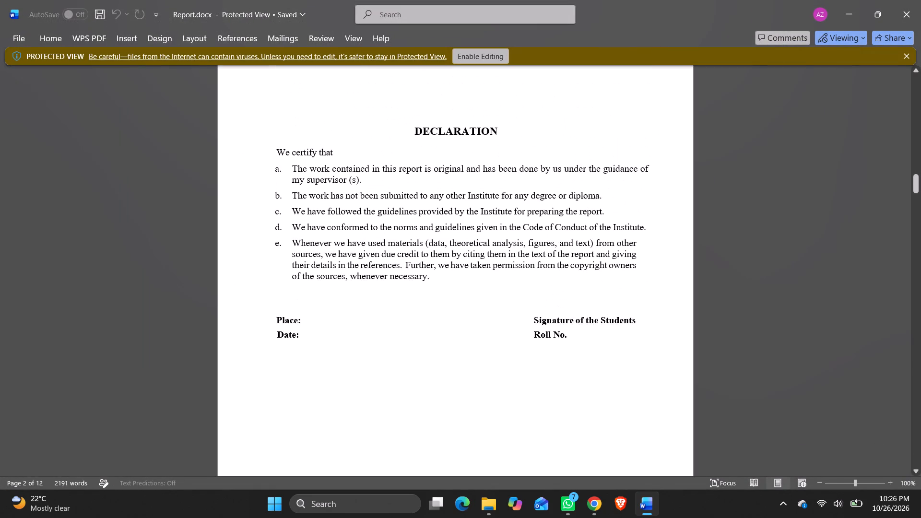
{"action": "scroll", "coordinate": [490, 204], "scroll_direction": "down", "scroll_amount": 4}
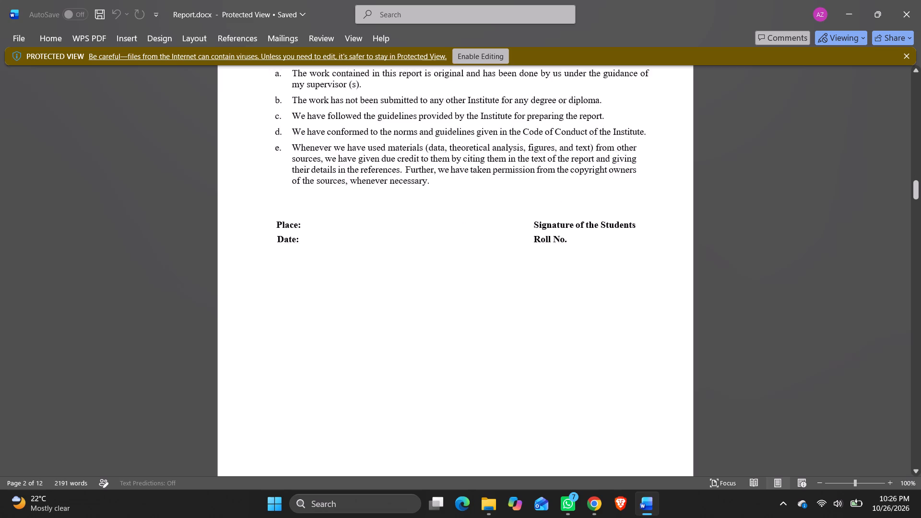
{"action": "scroll", "coordinate": [490, 205], "scroll_direction": "down", "scroll_amount": 18}
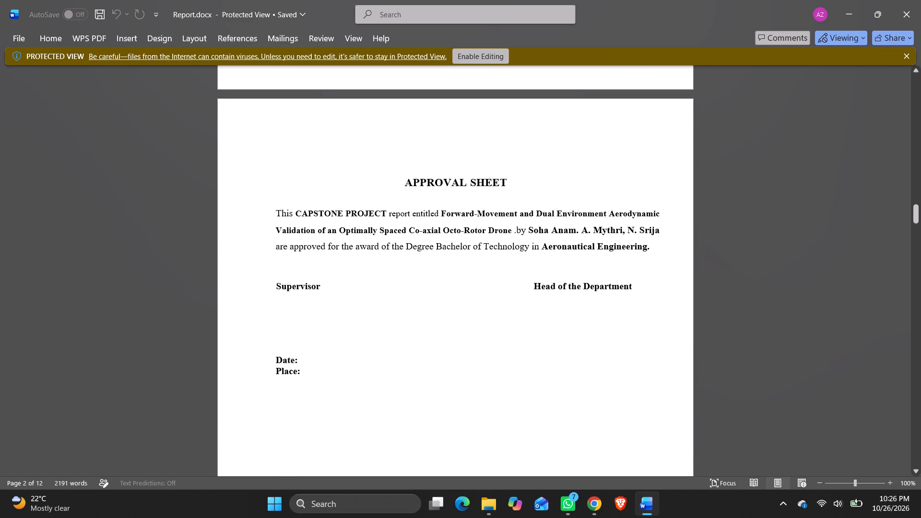
{"action": "scroll", "coordinate": [499, 216], "scroll_direction": "down", "scroll_amount": 2}
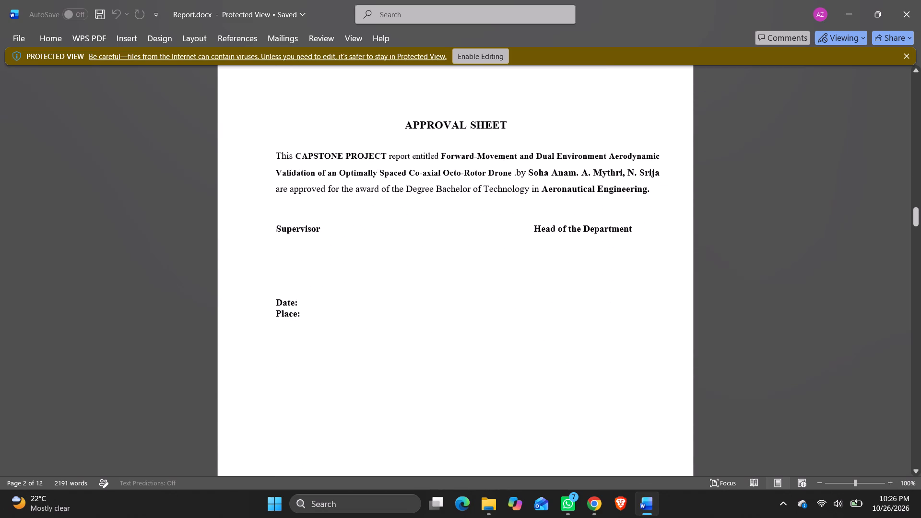
Examine the Abstract and Contents pages of Report.docx.
{"action": "scroll", "coordinate": [499, 216], "scroll_direction": "down", "scroll_amount": 18}
{"action": "scroll", "coordinate": [496, 215], "scroll_direction": "down", "scroll_amount": 7}
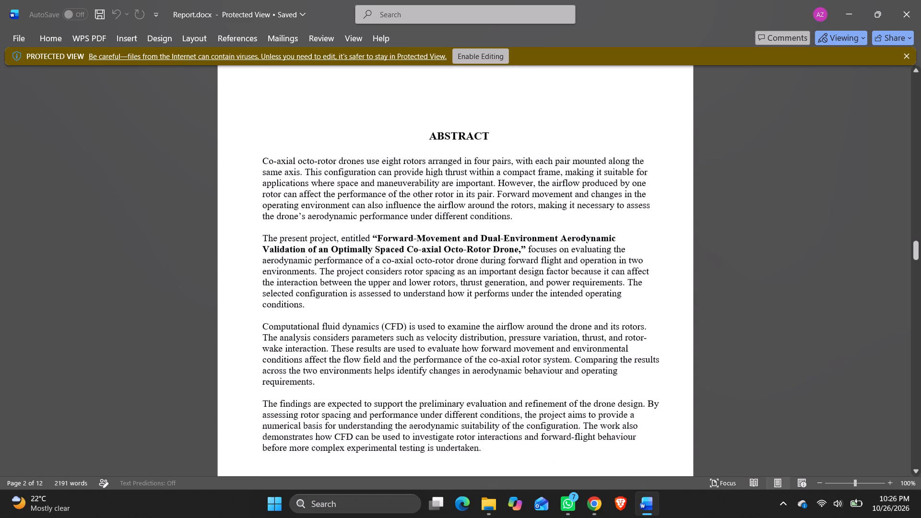
{"action": "scroll", "coordinate": [496, 215], "scroll_direction": "down", "scroll_amount": 17}
{"action": "scroll", "coordinate": [496, 215], "scroll_direction": "down", "scroll_amount": 7}
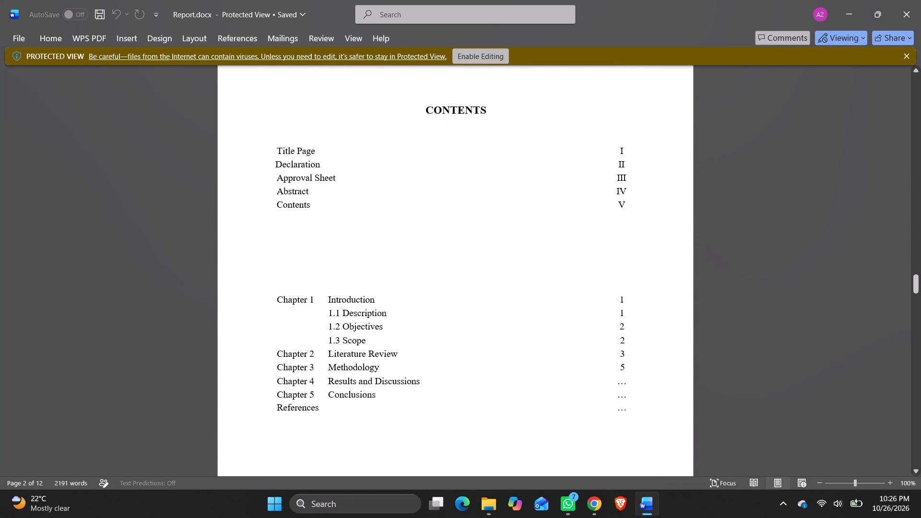
{"action": "scroll", "coordinate": [496, 215], "scroll_direction": "down", "scroll_amount": 15}
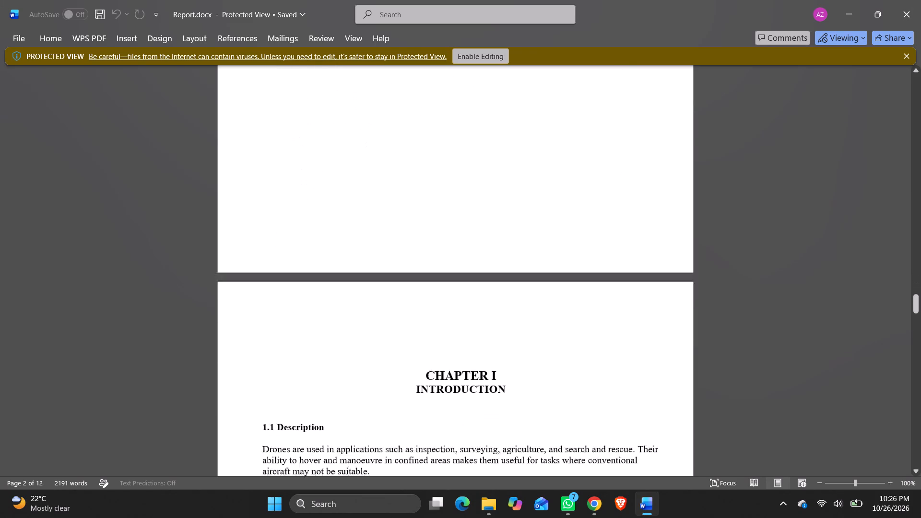
Examine the introduction, literature review and methodology chapters of Report.docx through to the last page.
{"action": "scroll", "coordinate": [496, 215], "scroll_direction": "down", "scroll_amount": 18}
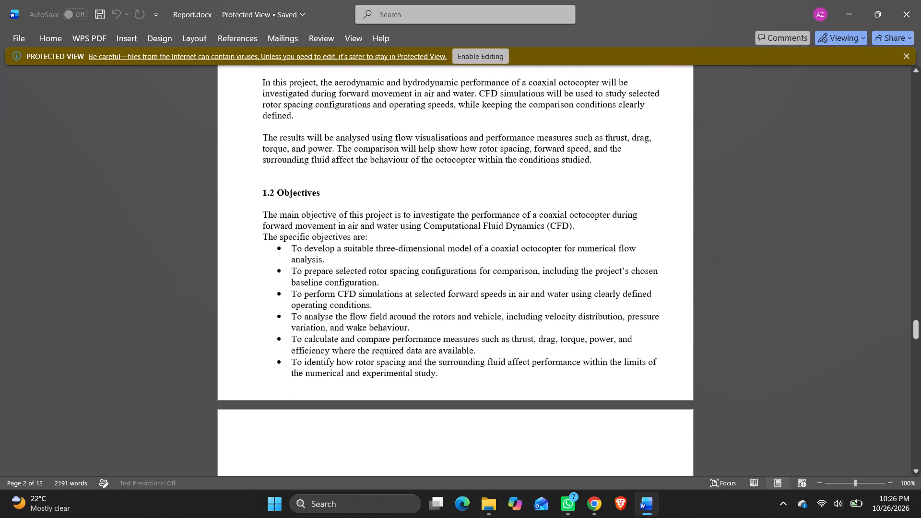
{"action": "scroll", "coordinate": [496, 215], "scroll_direction": "down", "scroll_amount": 18}
{"action": "scroll", "coordinate": [496, 215], "scroll_direction": "down", "scroll_amount": 5}
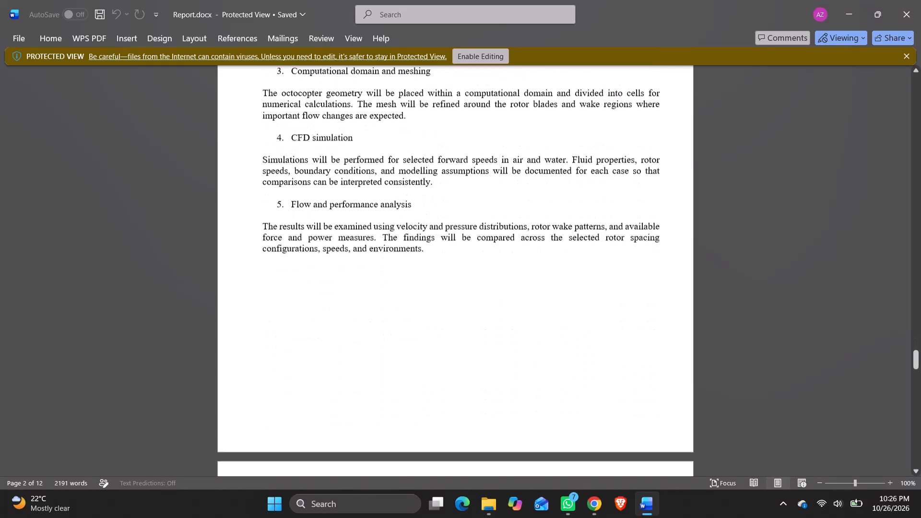
{"action": "scroll", "coordinate": [496, 215], "scroll_direction": "down", "scroll_amount": 10}
{"action": "scroll", "coordinate": [496, 215], "scroll_direction": "down", "scroll_amount": 13}
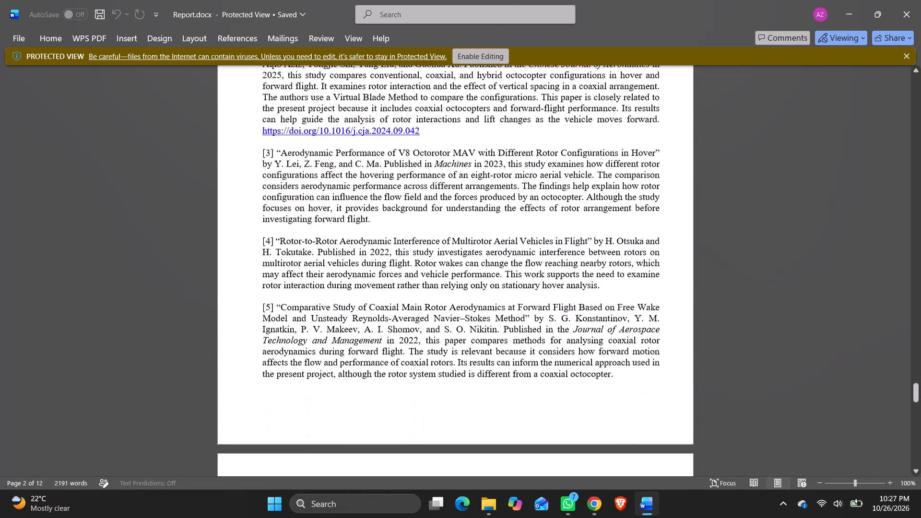
{"action": "scroll", "coordinate": [496, 215], "scroll_direction": "down", "scroll_amount": 12}
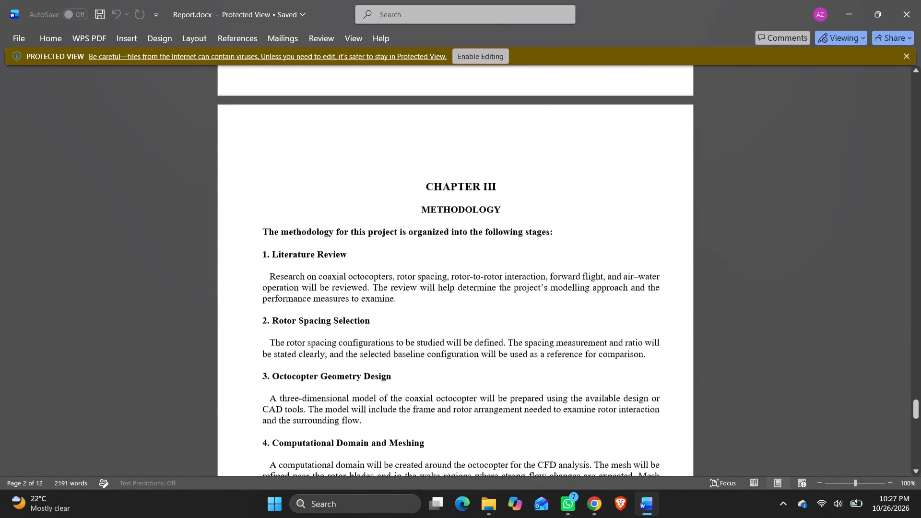
{"action": "scroll", "coordinate": [496, 215], "scroll_direction": "down", "scroll_amount": 11}
{"action": "scroll", "coordinate": [496, 215], "scroll_direction": "down", "scroll_amount": 11}
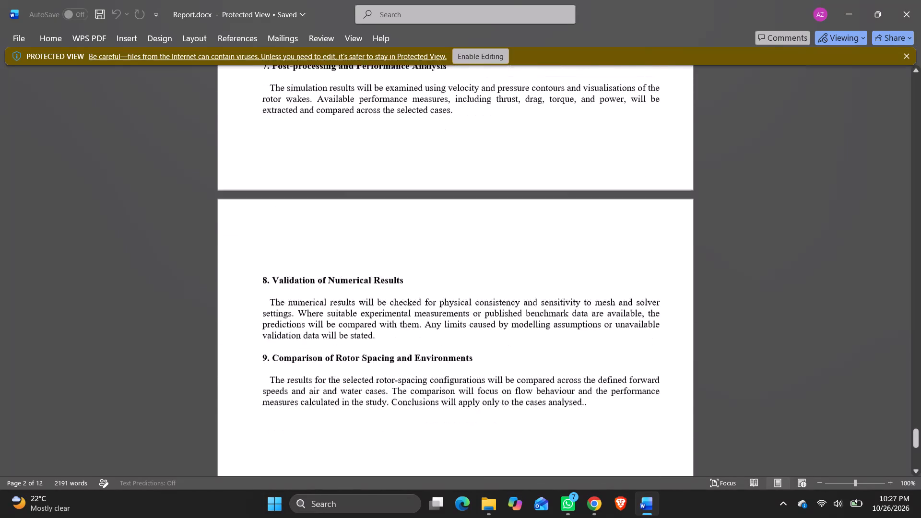
{"action": "scroll", "coordinate": [496, 215], "scroll_direction": "down", "scroll_amount": 18}
{"action": "scroll", "coordinate": [496, 215], "scroll_direction": "down", "scroll_amount": 8}
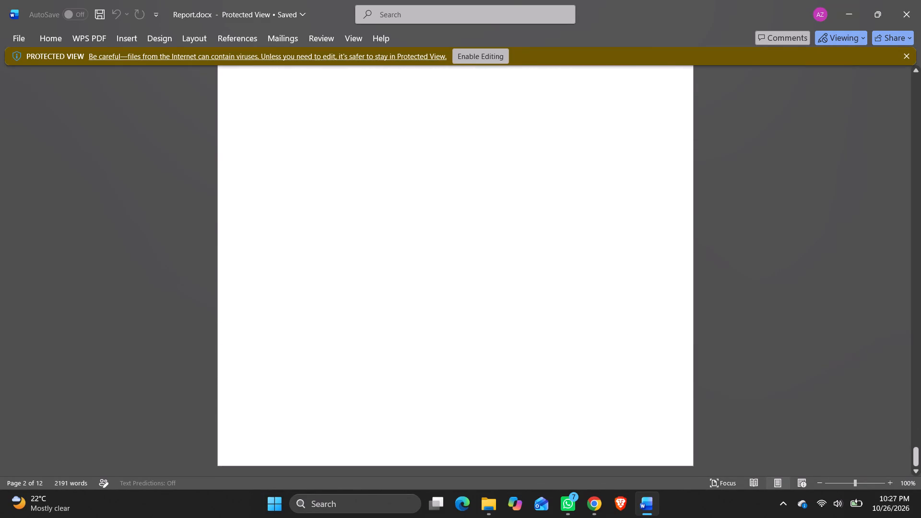
{"action": "scroll", "coordinate": [496, 215], "scroll_direction": "up", "scroll_amount": 20}
{"action": "scroll", "coordinate": [496, 215], "scroll_direction": "up", "scroll_amount": 9}
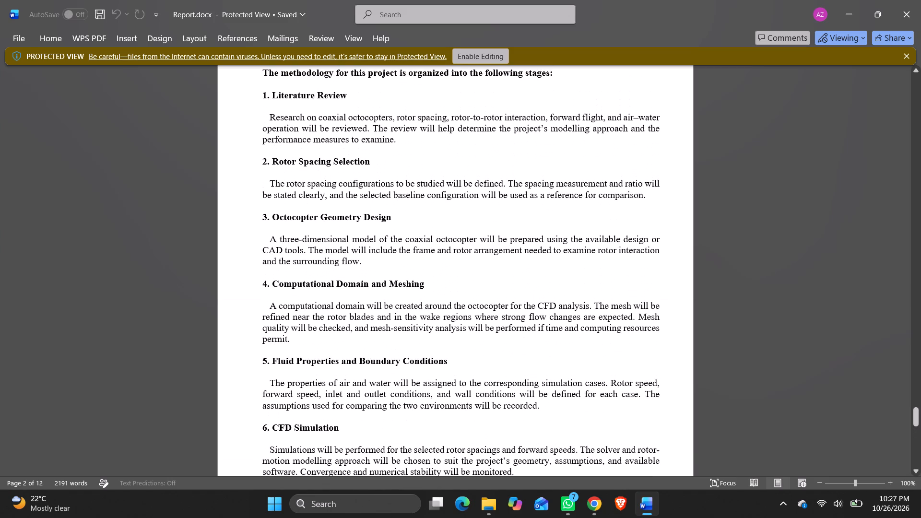
Enable editing of Report.docx and look over its cover and title pages.
{"action": "left_click", "coordinate": [490, 61]}
{"action": "scroll", "coordinate": [494, 154], "scroll_direction": "up", "scroll_amount": 5}
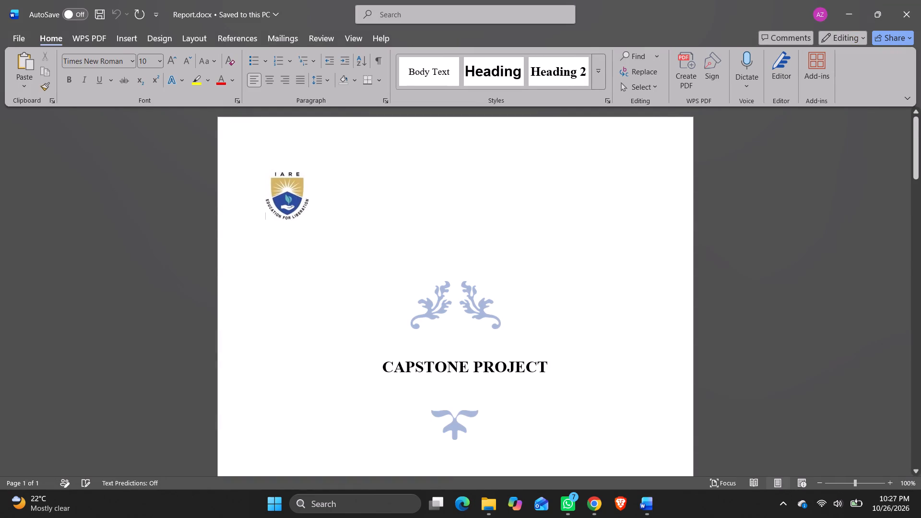
{"action": "scroll", "coordinate": [501, 249], "scroll_direction": "down", "scroll_amount": 18}
{"action": "scroll", "coordinate": [500, 250], "scroll_direction": "down", "scroll_amount": 4}
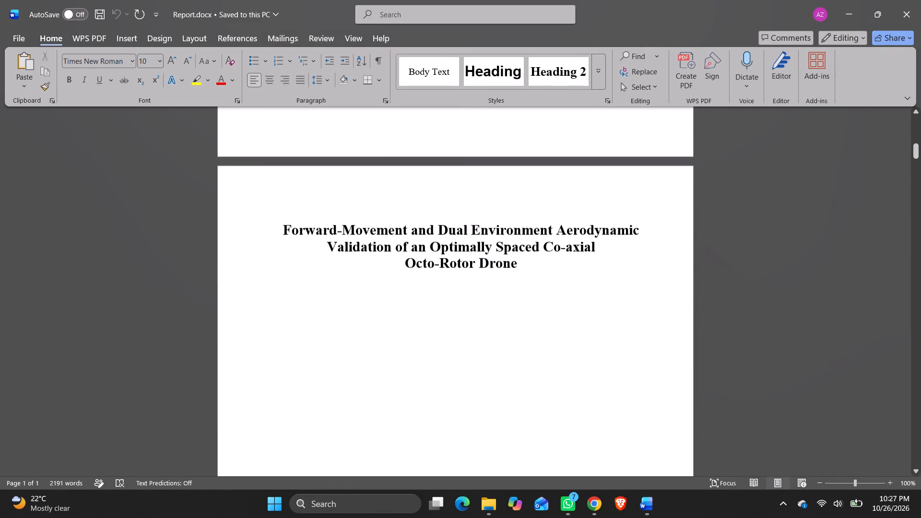
Switch to File Explorer and move Report.docx from Downloads into the Zahed folder, closing the open document and retrying the move.
{"action": "key", "text": "alt+Tab"}
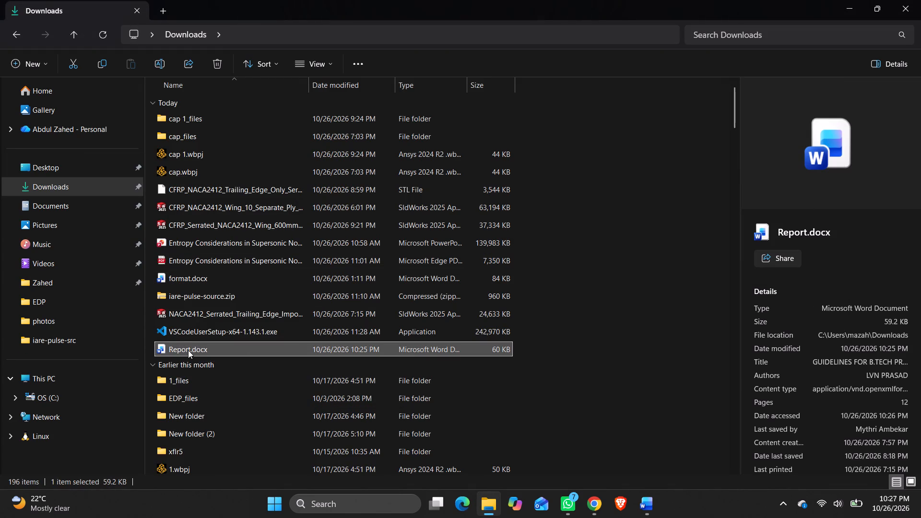
{"action": "left_click_drag", "start_coordinate": [188, 351], "coordinate": [74, 282]}
{"action": "double_click", "coordinate": [73, 282]}
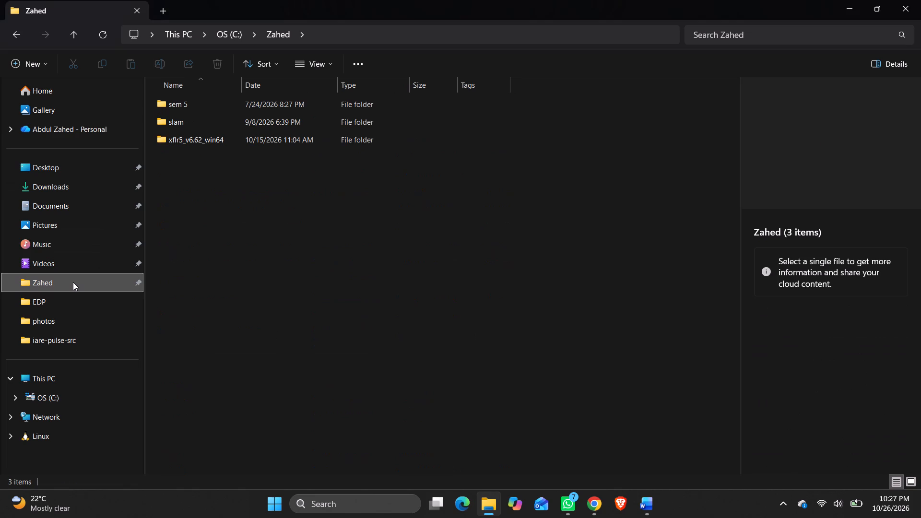
{"action": "left_click", "coordinate": [503, 244]}
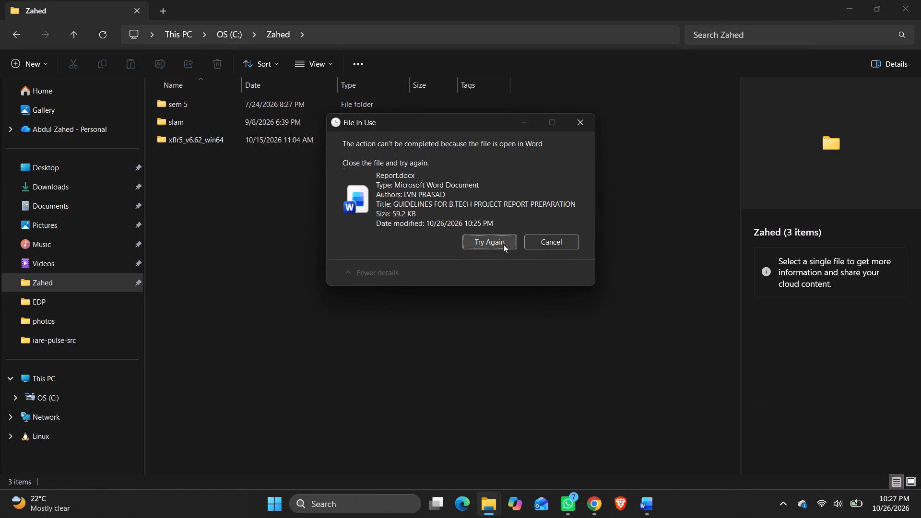
{"action": "left_click", "coordinate": [696, 405]}
{"action": "left_click", "coordinate": [504, 242]}
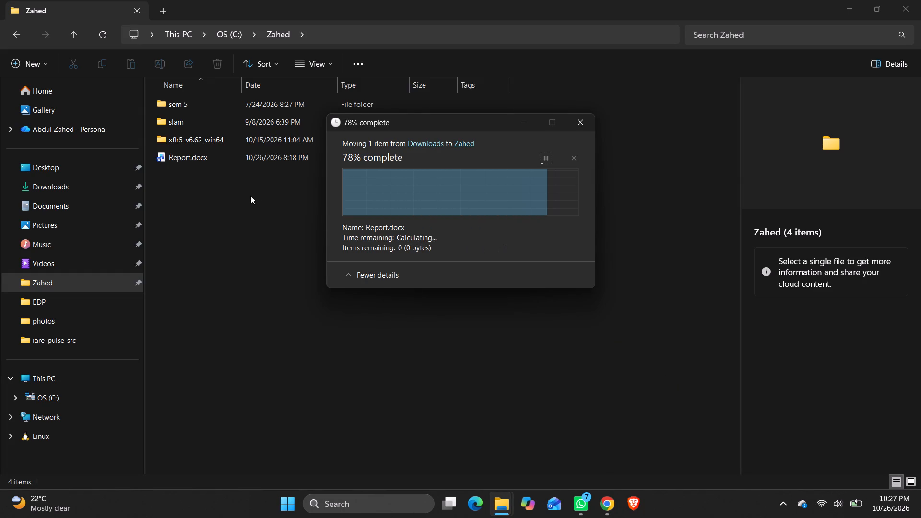
Move Report.docx from the Zahed folder into its sem 5 subfolder.
{"action": "left_click_drag", "start_coordinate": [218, 160], "coordinate": [198, 110]}
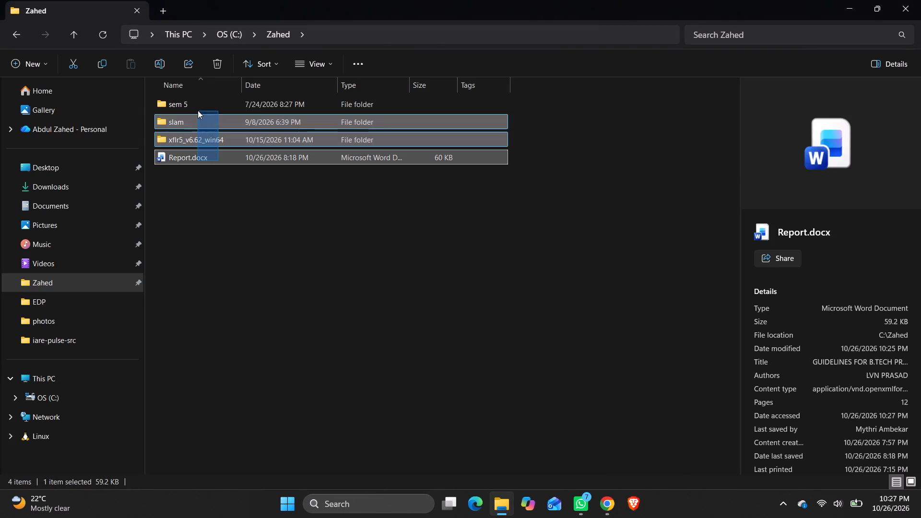
{"action": "left_click_drag", "start_coordinate": [198, 110], "coordinate": [203, 158]}
{"action": "left_click_drag", "start_coordinate": [203, 158], "coordinate": [188, 95]}
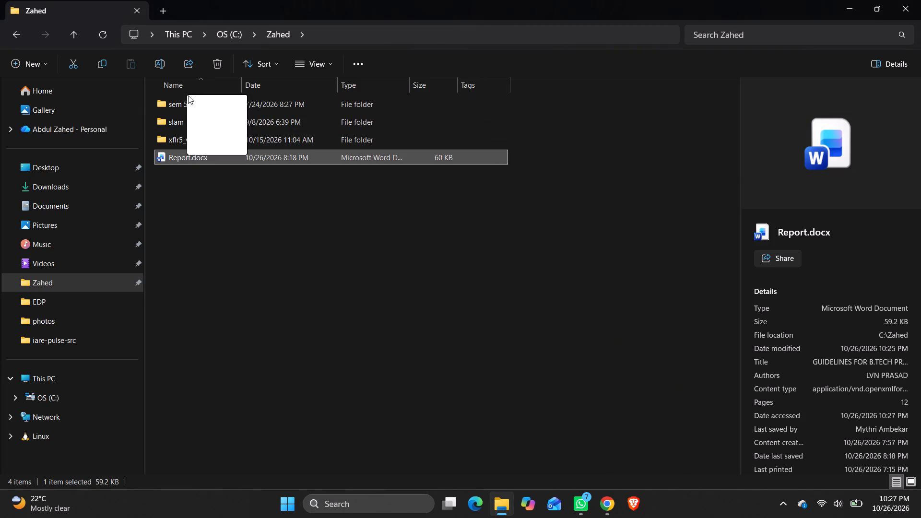
{"action": "left_click_drag", "start_coordinate": [188, 95], "coordinate": [191, 100]}
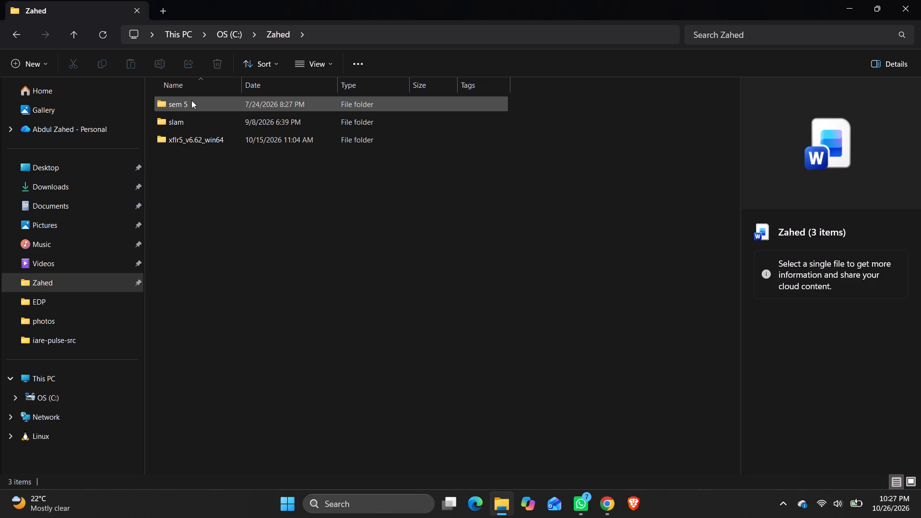
Move Report.docx from the sem 5 folder into its major project subfolder.
{"action": "double_click", "coordinate": [193, 101]}
{"action": "left_click", "coordinate": [210, 212]}
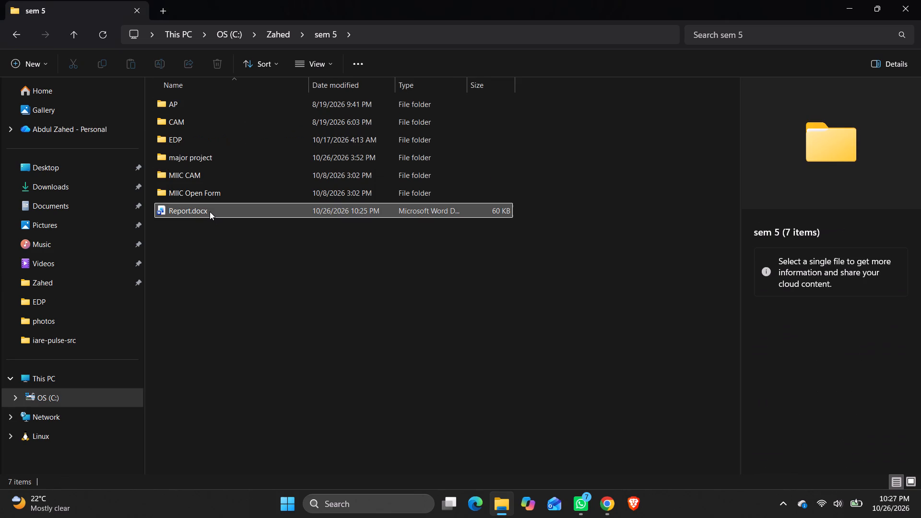
{"action": "left_click_drag", "start_coordinate": [206, 208], "coordinate": [190, 158]}
Open Report.docx from the major project folder, enable editing and maximize its window.
{"action": "double_click", "coordinate": [203, 155]}
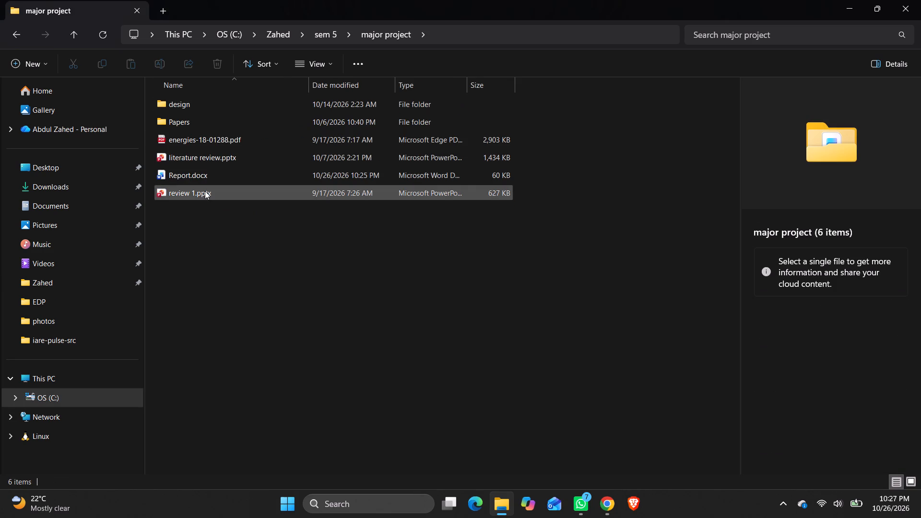
{"action": "double_click", "coordinate": [210, 178]}
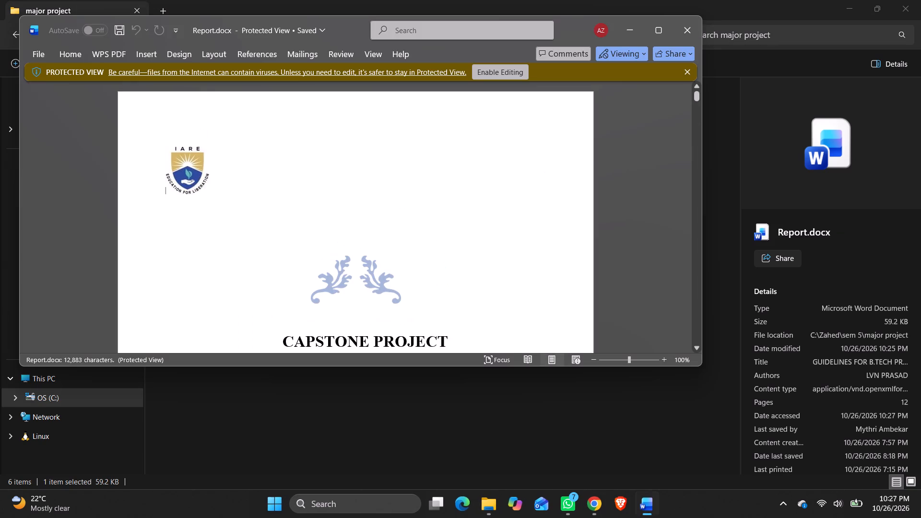
{"action": "left_click", "coordinate": [508, 73]}
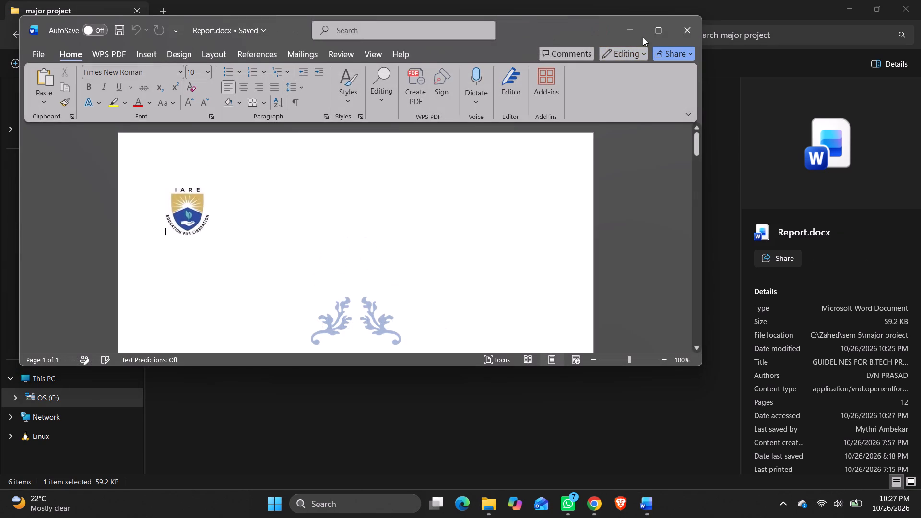
{"action": "left_click", "coordinate": [650, 33]}
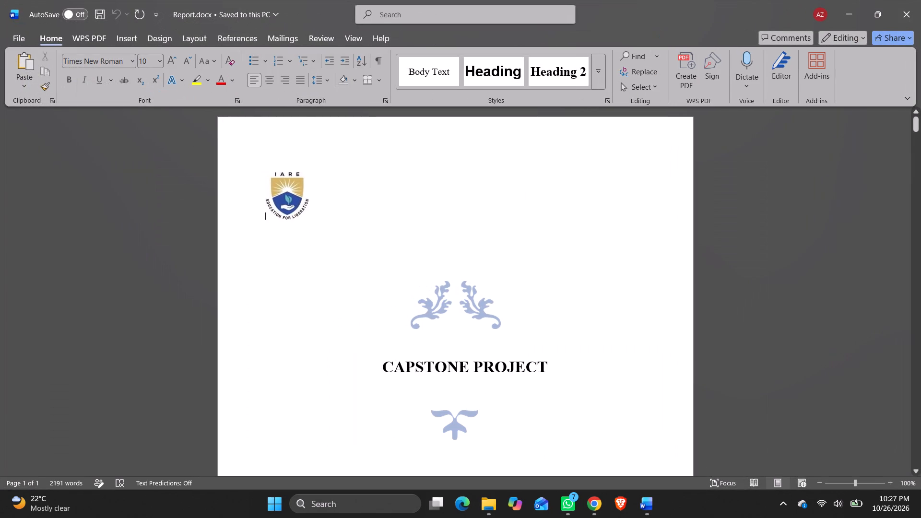
Open literature review.pptx from the major project folder and copy the topic title text from its first slide.
{"action": "left_click", "coordinate": [486, 501]}
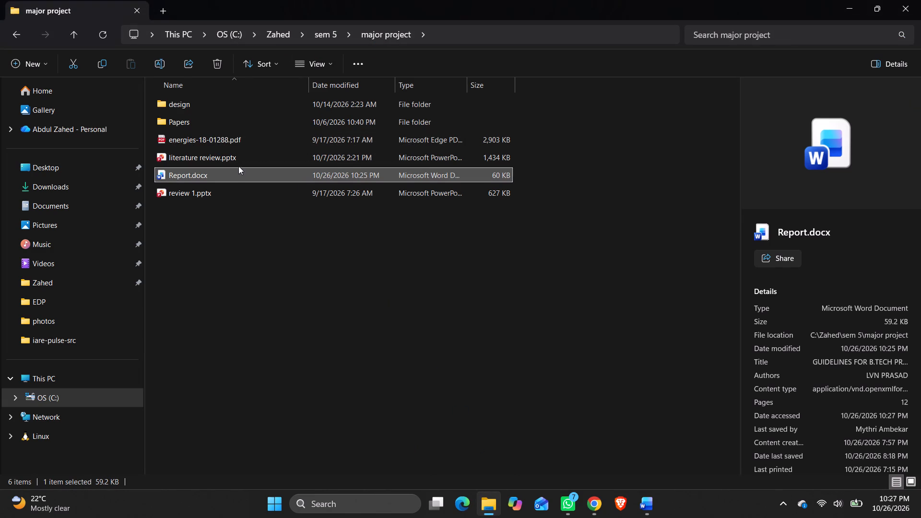
{"action": "double_click", "coordinate": [233, 153]}
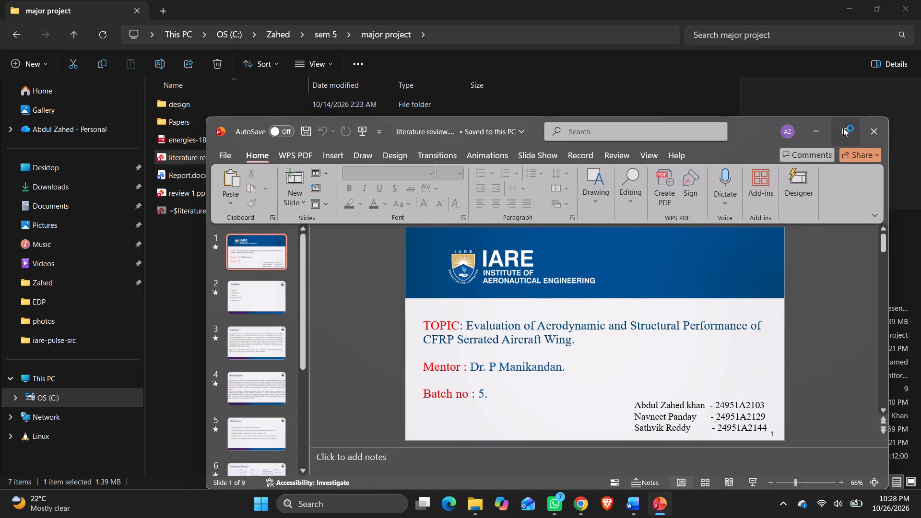
{"action": "left_click", "coordinate": [843, 128]}
{"action": "left_click_drag", "start_coordinate": [496, 283], "coordinate": [437, 250]}
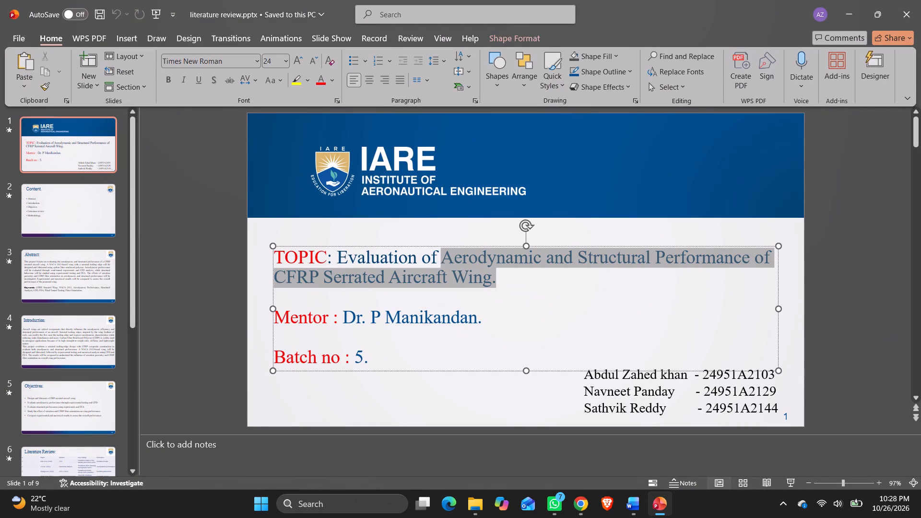
{"action": "left_click_drag", "start_coordinate": [437, 250], "coordinate": [345, 240]}
{"action": "key", "text": "ctrl+c"}
{"action": "key", "text": "ctrl+c"}
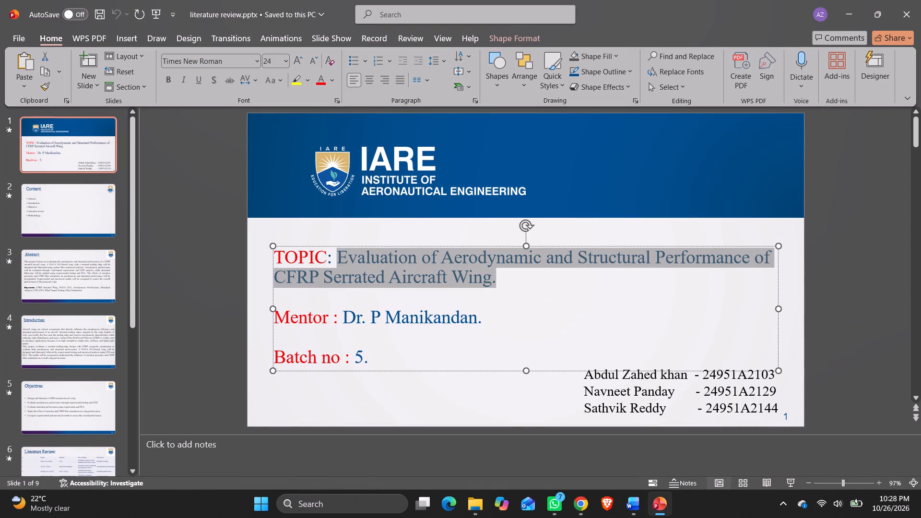
In Report.docx, replace the page 2 title with the copied "Evaluation of Aerodynamic and Structural Performance of CFRP Serrated Aircraft Wing.".
{"action": "key", "text": "alt+Tab"}
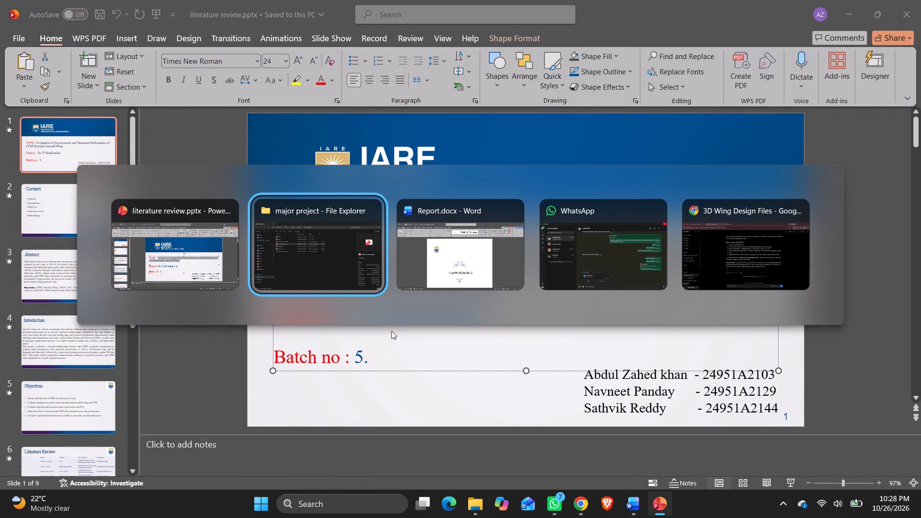
{"action": "key", "text": "alt+Tab"}
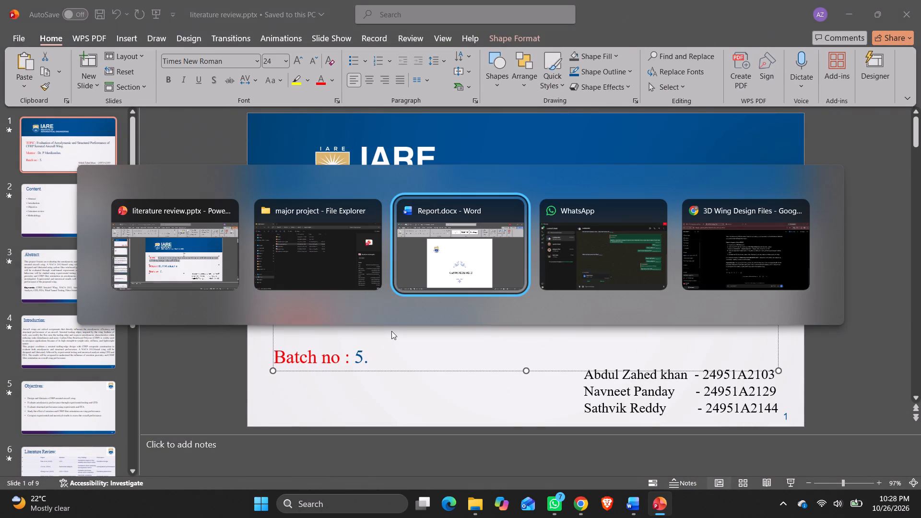
{"action": "scroll", "coordinate": [390, 326], "scroll_direction": "down", "scroll_amount": 18}
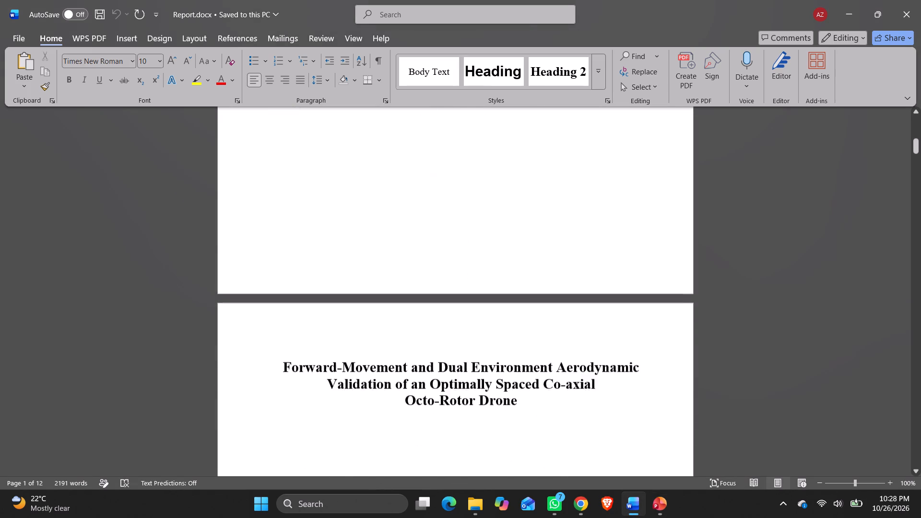
{"action": "scroll", "coordinate": [389, 324], "scroll_direction": "down", "scroll_amount": 3}
{"action": "left_click_drag", "start_coordinate": [520, 296], "coordinate": [402, 263]}
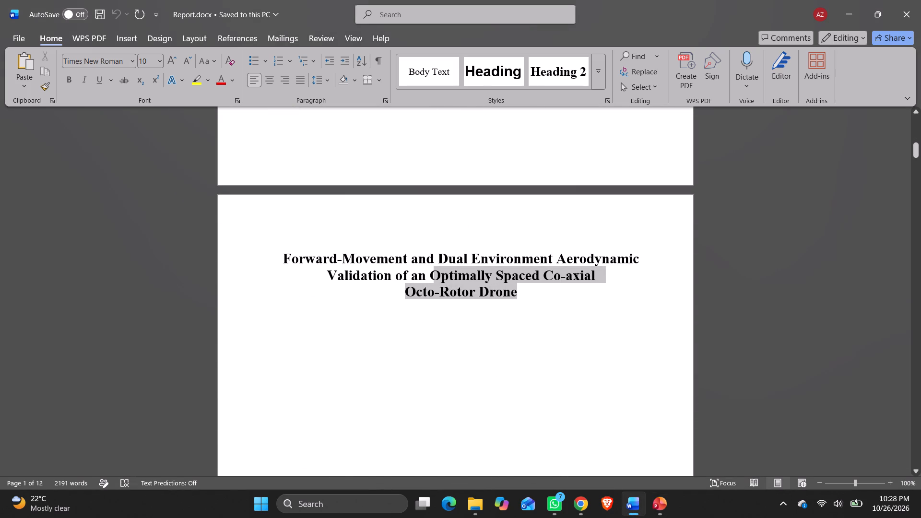
{"action": "left_click_drag", "start_coordinate": [402, 263], "coordinate": [319, 250]}
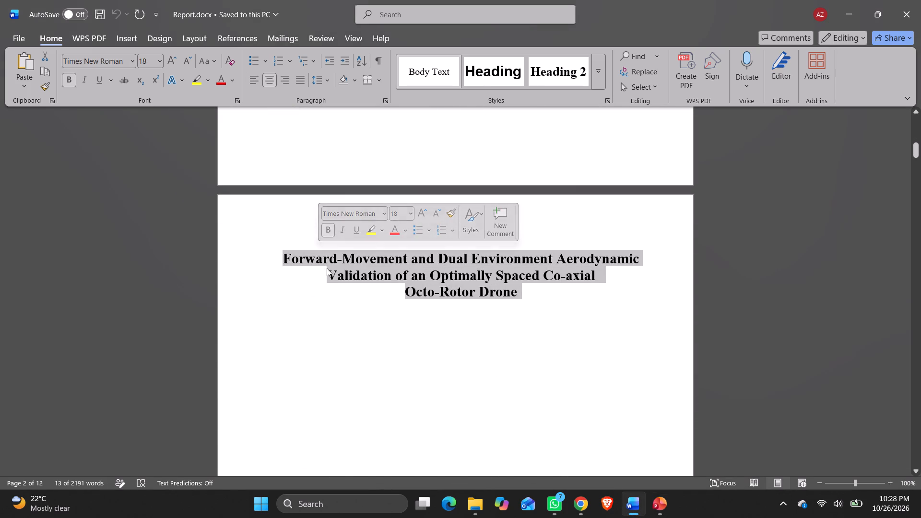
{"action": "key", "text": "ctrl+v"}
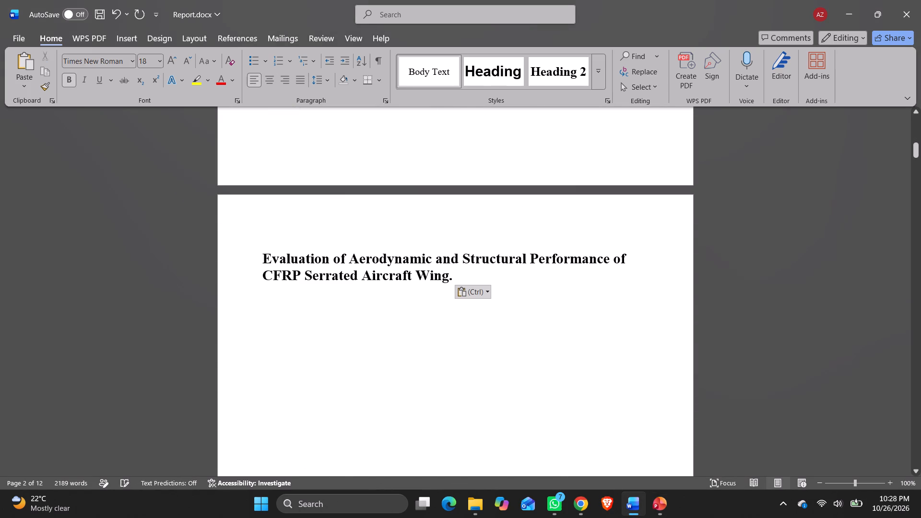
Centre-align the new project title on page 2.
{"action": "left_click_drag", "start_coordinate": [453, 277], "coordinate": [290, 251]}
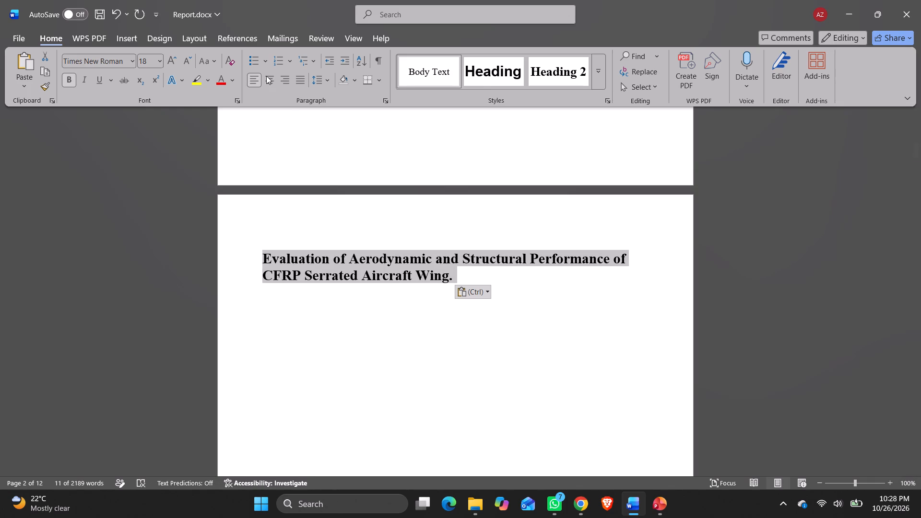
{"action": "left_click", "coordinate": [266, 76]}
{"action": "left_click", "coordinate": [434, 227]}
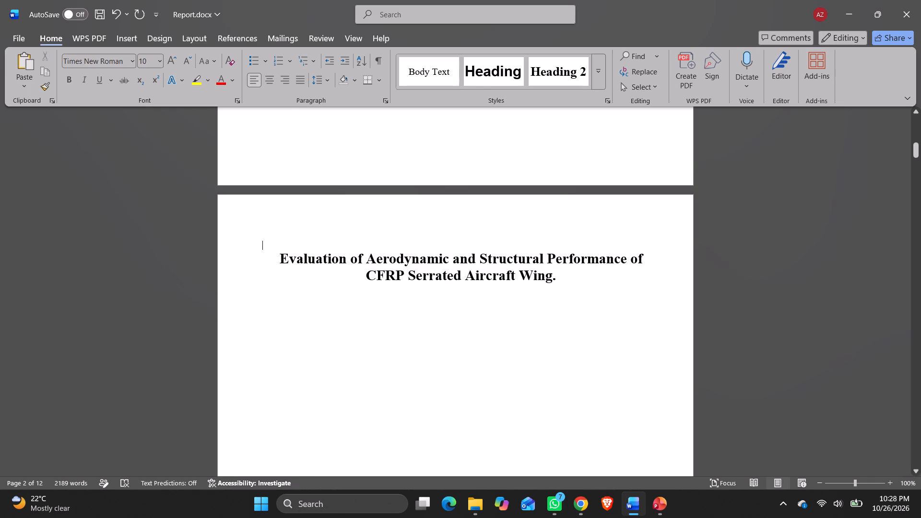
Replace the first student's name in the list on page 2 with the first team member's full name.
{"action": "scroll", "coordinate": [459, 294], "scroll_direction": "down", "scroll_amount": 16}
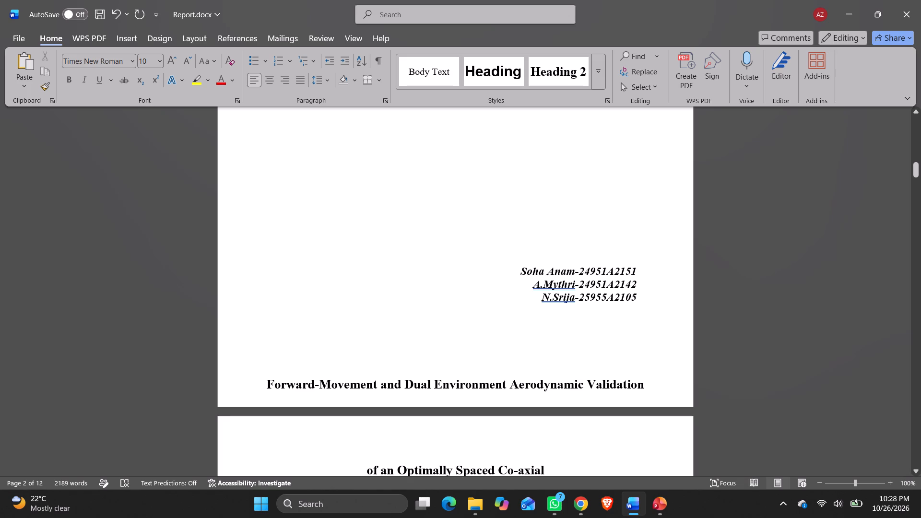
{"action": "left_click", "coordinate": [575, 273]}
{"action": "key", "text": "BackSpace"}
{"action": "key", "text": "BackSpace"}
{"action": "key", "text": "BackSpace"}
{"action": "key", "text": "BackSpace"}
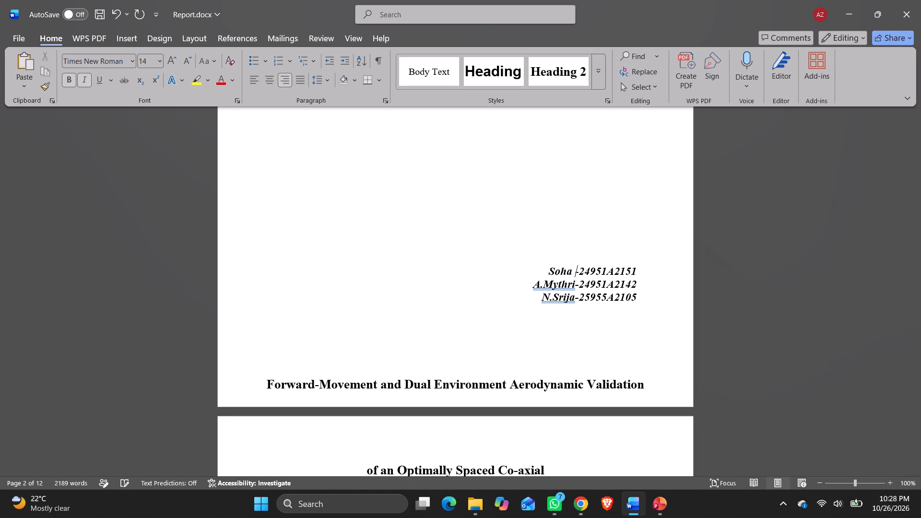
{"action": "key", "text": "BackSpace"}
{"action": "key", "text": "BackSpace"}
{"action": "key", "text": "BackSpace"}
{"action": "key", "text": "BackSpace"}
{"action": "key", "text": "BackSpace"}
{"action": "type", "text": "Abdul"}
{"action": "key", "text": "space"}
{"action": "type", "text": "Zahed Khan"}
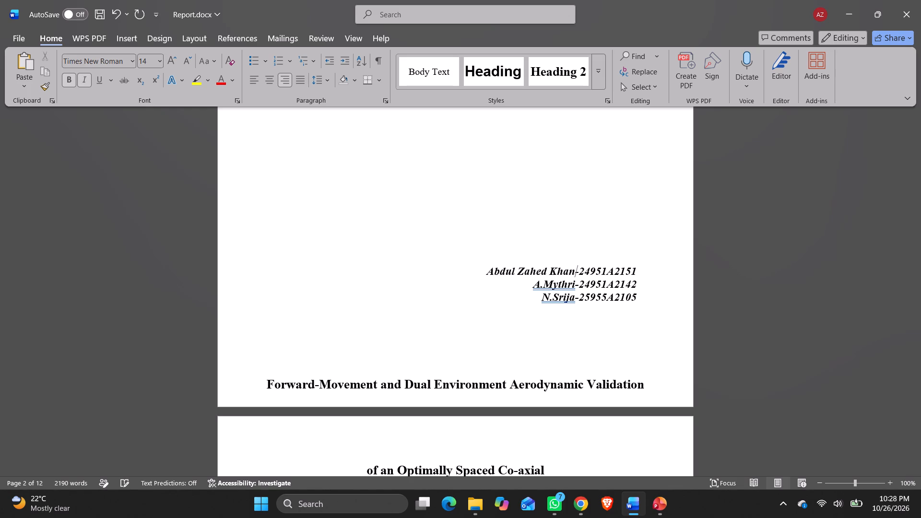
Correct the last two digits of the first student's roll number to match the first team member's.
{"action": "left_click", "coordinate": [640, 271]}
{"action": "key", "text": "BackSpace"}
{"action": "key", "text": "BackSpace"}
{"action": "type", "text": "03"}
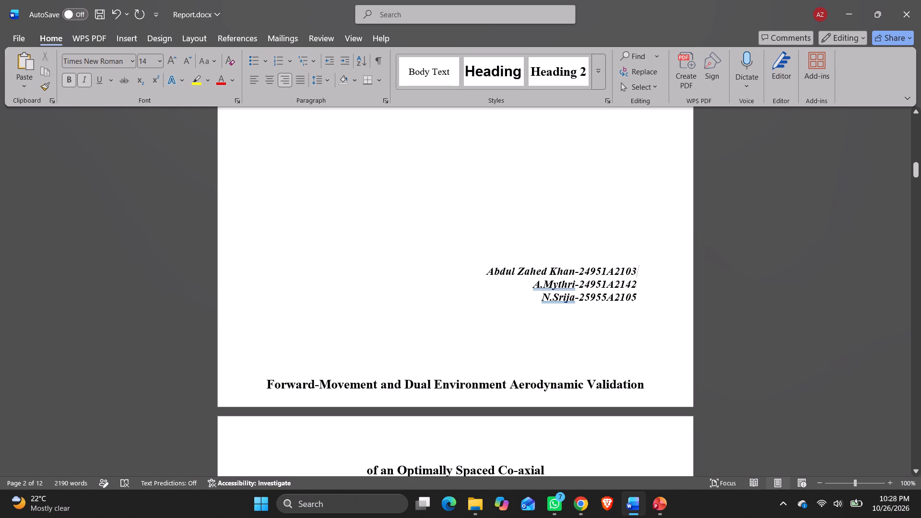
Replace the second student's name in the page 2 list with the second team member's first, middle and last names.
{"action": "left_click", "coordinate": [575, 285]}
{"action": "key", "text": "BackSpace"}
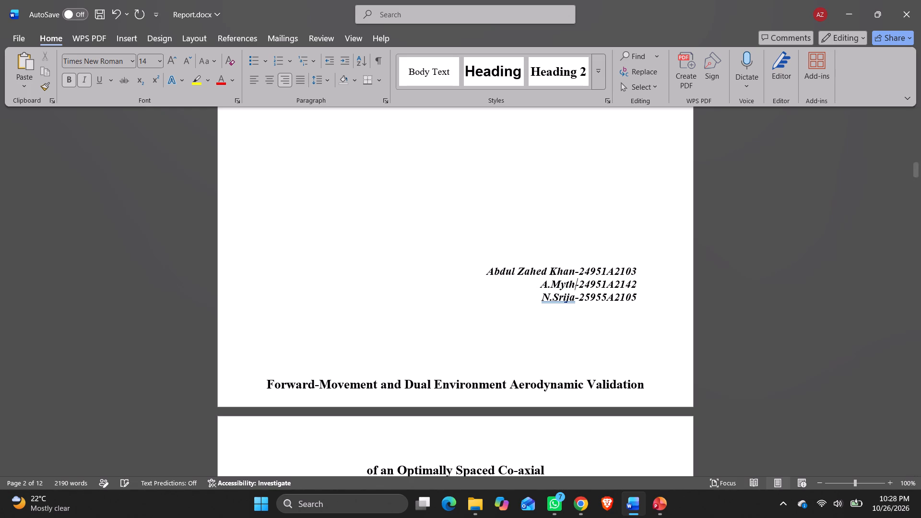
{"action": "key", "text": "BackSpace"}
{"action": "key", "text": "BackSpace"}
{"action": "key", "text": "BackSpace"}
{"action": "key", "text": "BackSpace"}
{"action": "key", "text": "BackSpace"}
{"action": "key", "text": "BackSpace"}
{"action": "key", "text": "BackSpace"}
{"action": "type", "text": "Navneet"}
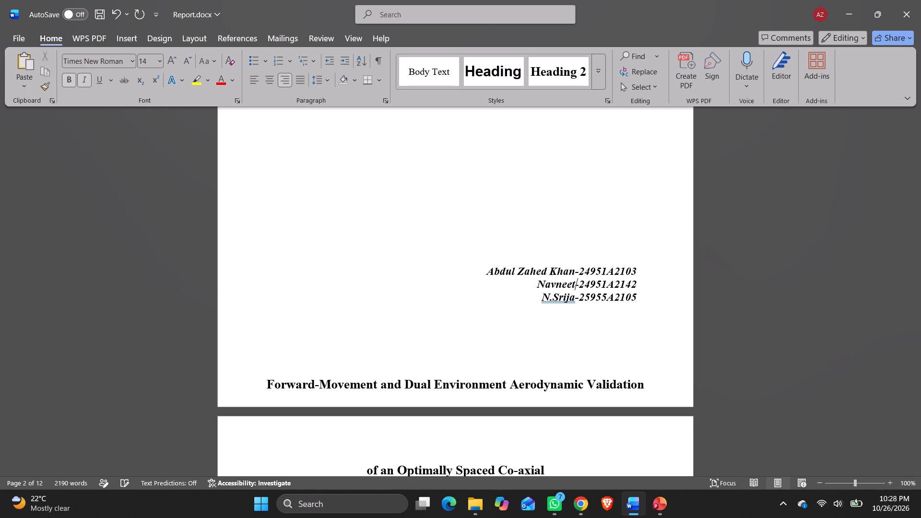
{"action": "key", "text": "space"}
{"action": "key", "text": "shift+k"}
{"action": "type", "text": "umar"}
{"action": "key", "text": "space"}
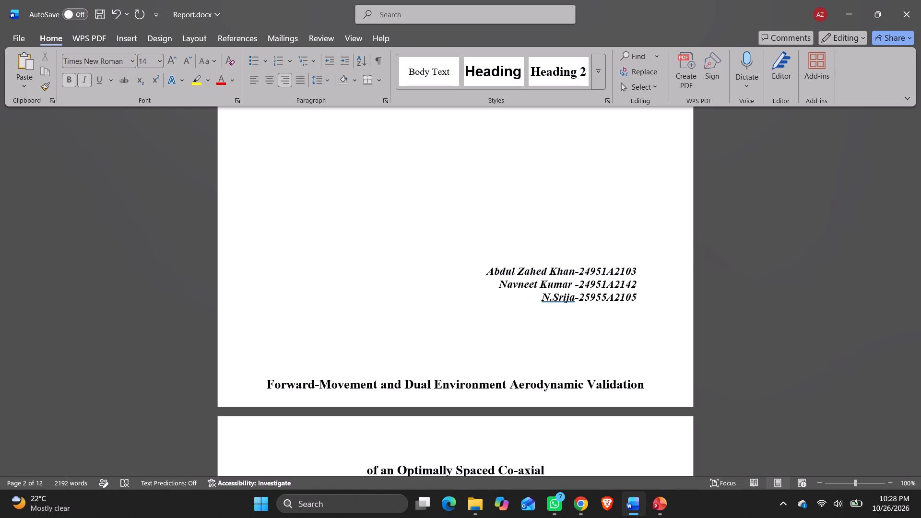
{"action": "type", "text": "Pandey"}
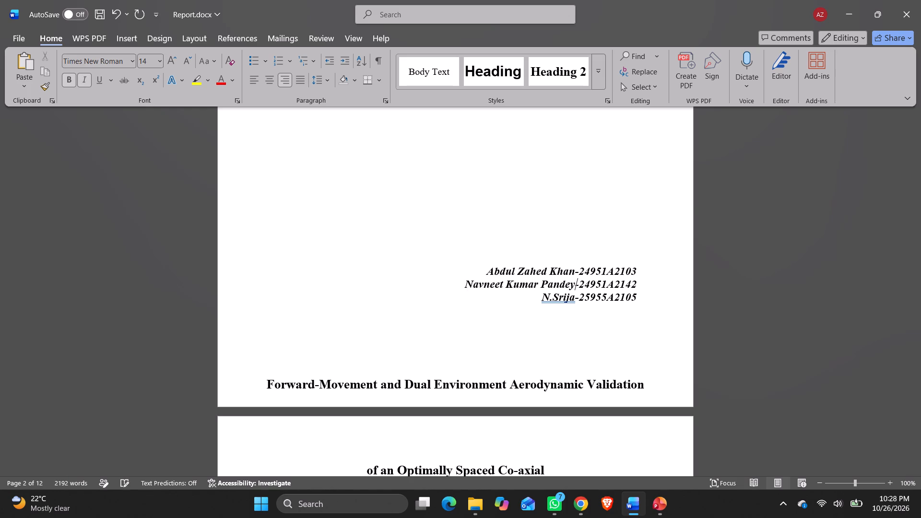
Check the second team member's details on the presentation's title slide and remove the middle name from the entry in Report.docx.
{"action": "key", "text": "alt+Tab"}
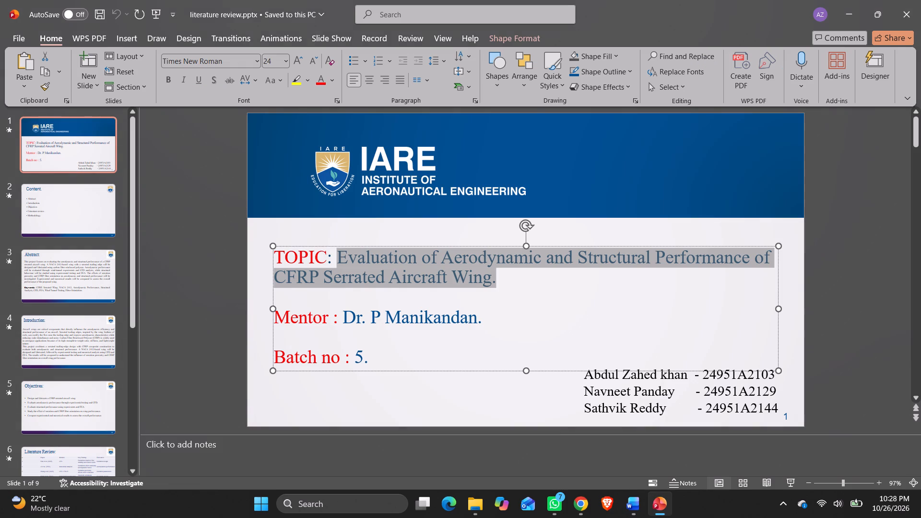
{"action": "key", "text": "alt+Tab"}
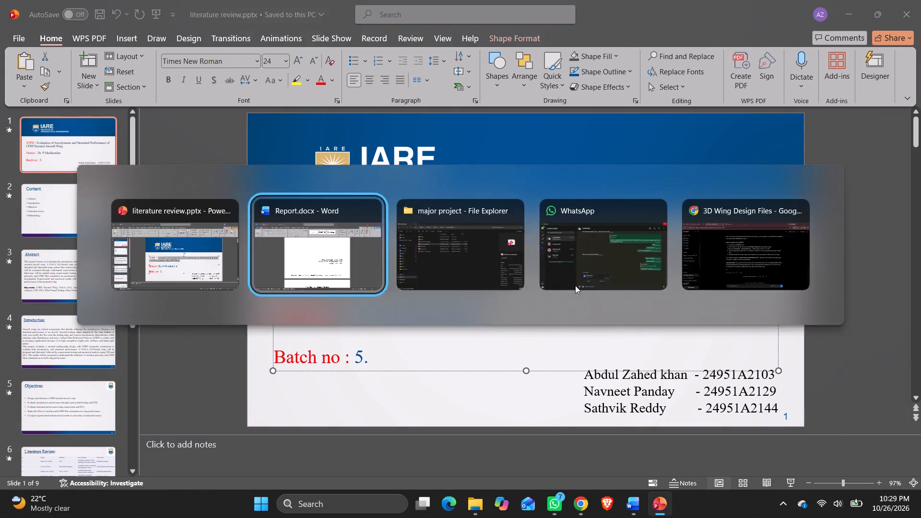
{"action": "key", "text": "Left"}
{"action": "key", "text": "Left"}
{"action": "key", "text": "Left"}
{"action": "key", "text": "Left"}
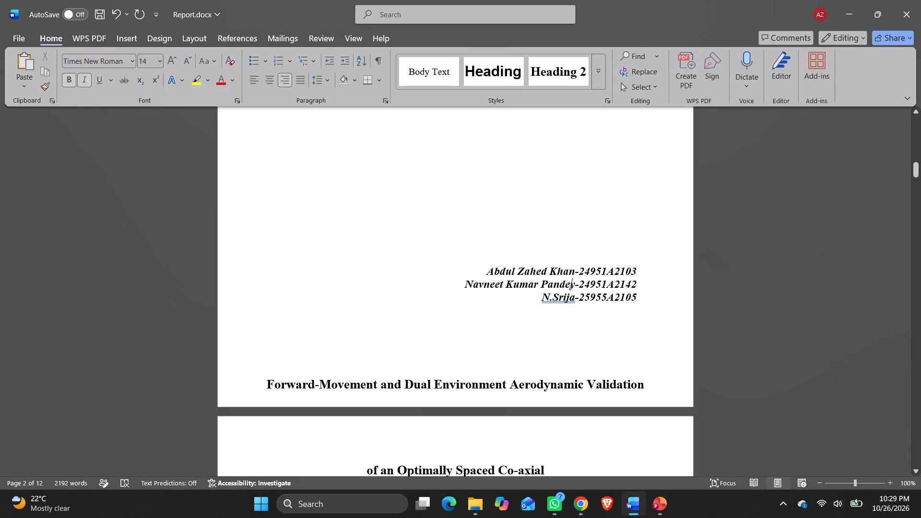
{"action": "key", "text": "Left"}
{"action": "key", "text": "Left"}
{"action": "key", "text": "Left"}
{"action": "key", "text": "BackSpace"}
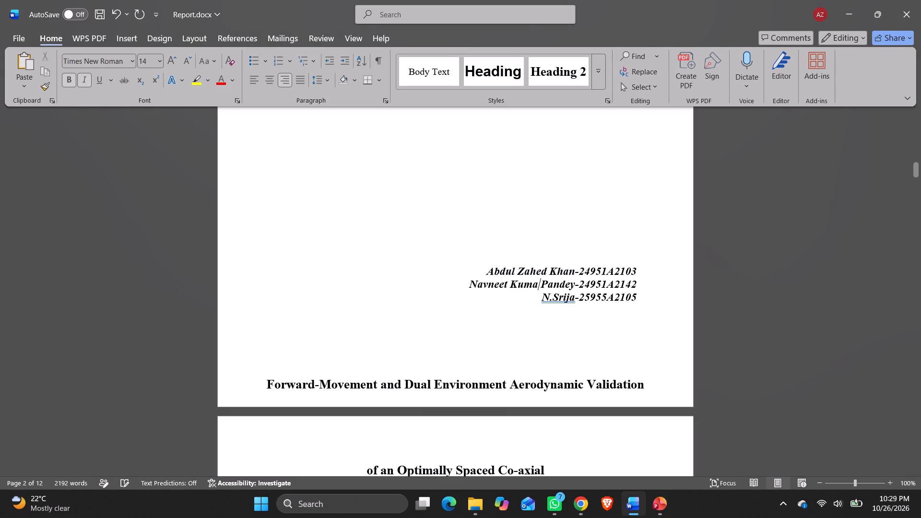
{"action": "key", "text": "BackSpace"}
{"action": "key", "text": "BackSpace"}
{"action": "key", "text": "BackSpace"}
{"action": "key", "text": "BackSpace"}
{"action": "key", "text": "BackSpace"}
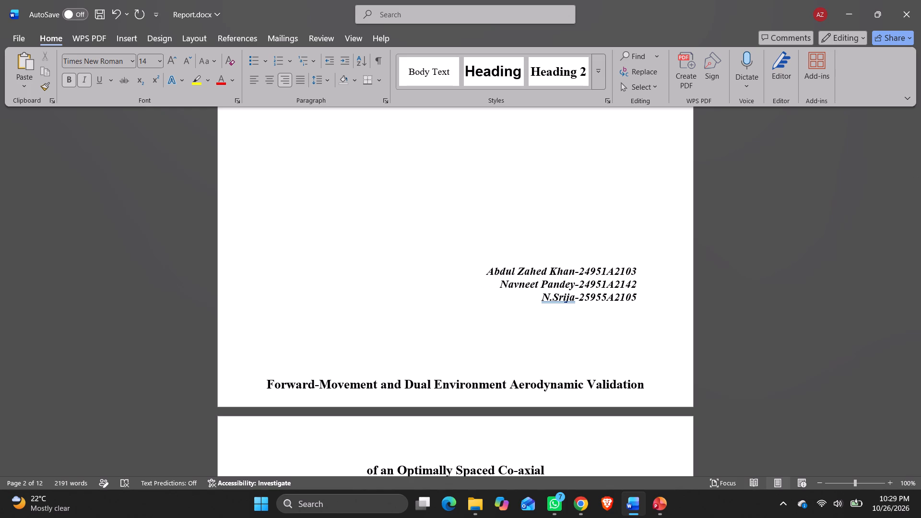
Replace the third student's name in the page 2 list of Report.docx with the third team member's first name from the presentation's title slide.
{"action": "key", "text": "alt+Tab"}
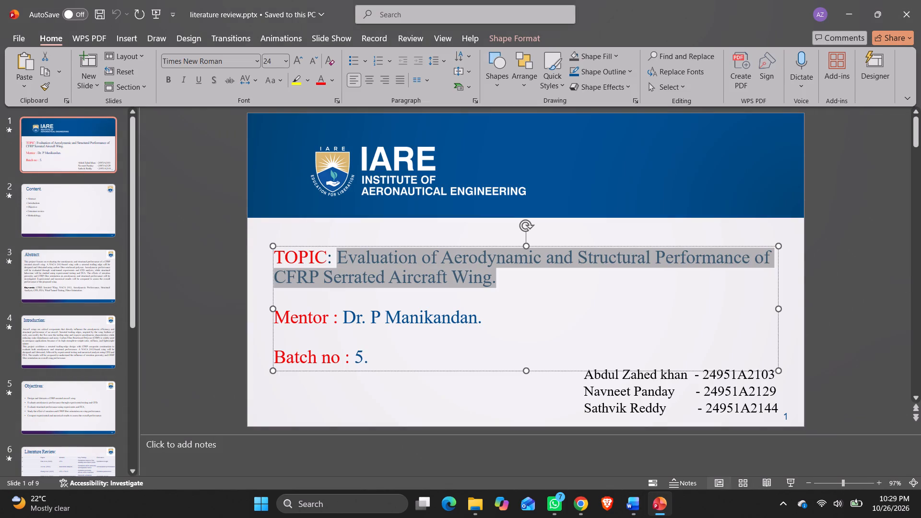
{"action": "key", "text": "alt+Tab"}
{"action": "left_click", "coordinate": [574, 298]}
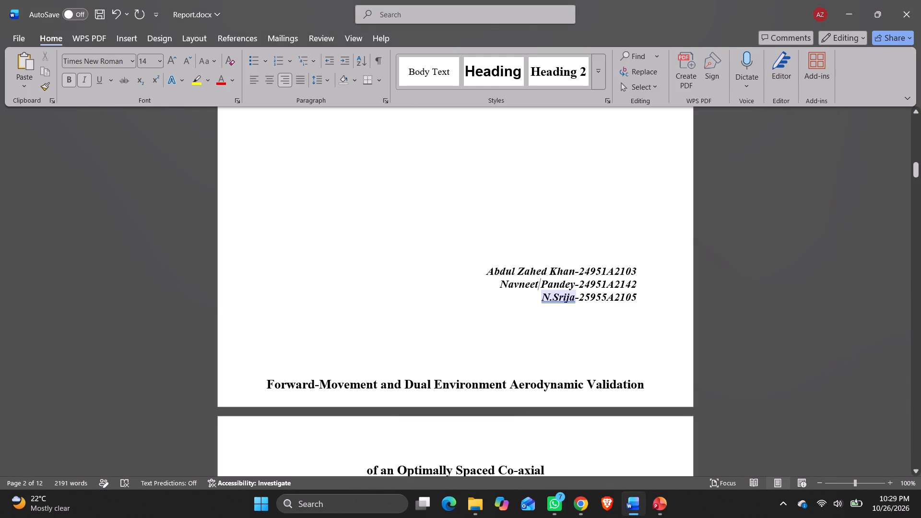
{"action": "key", "text": "BackSpace"}
{"action": "key", "text": "BackSpace"}
{"action": "key", "text": "BackSpace"}
{"action": "key", "text": "BackSpace"}
{"action": "key", "text": "BackSpace"}
{"action": "key", "text": "BackSpace"}
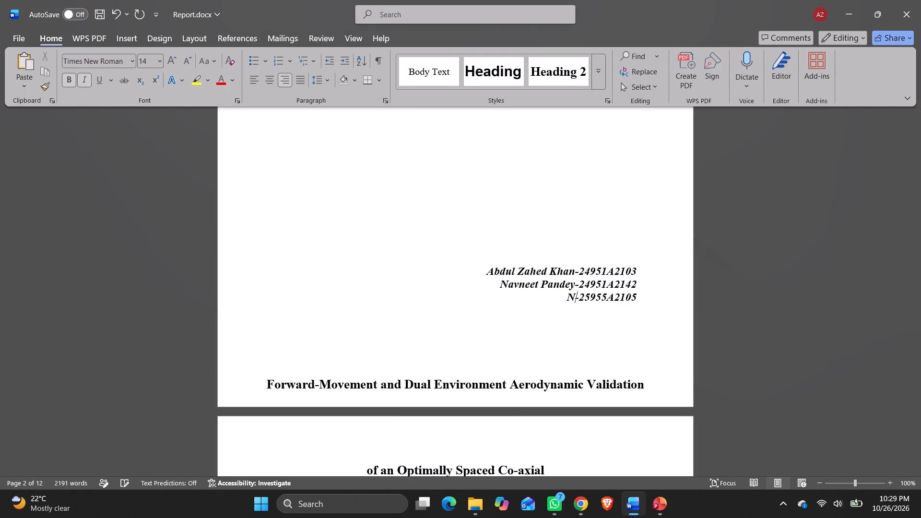
{"action": "key", "text": "BackSpace"}
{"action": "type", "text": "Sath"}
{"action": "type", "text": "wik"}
Check the third team member's first name on the presentation's title slide and correct its misspelled letter to v in Report.docx.
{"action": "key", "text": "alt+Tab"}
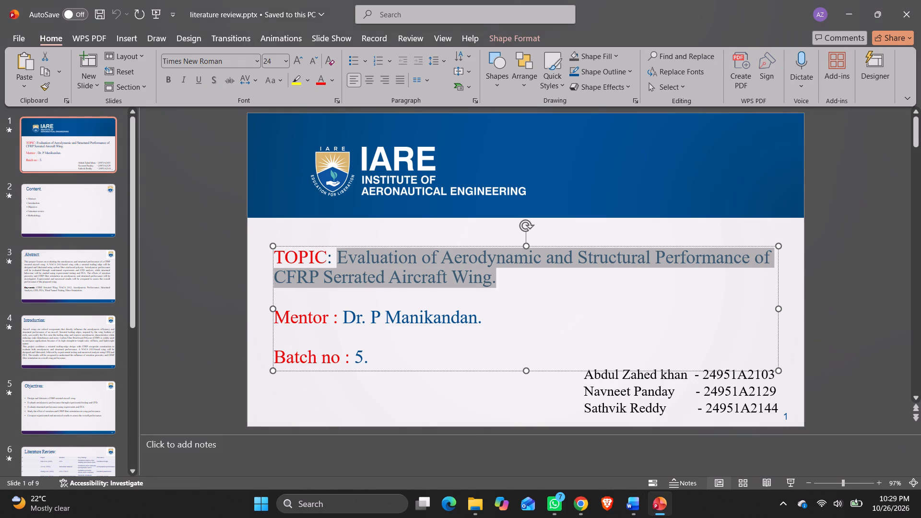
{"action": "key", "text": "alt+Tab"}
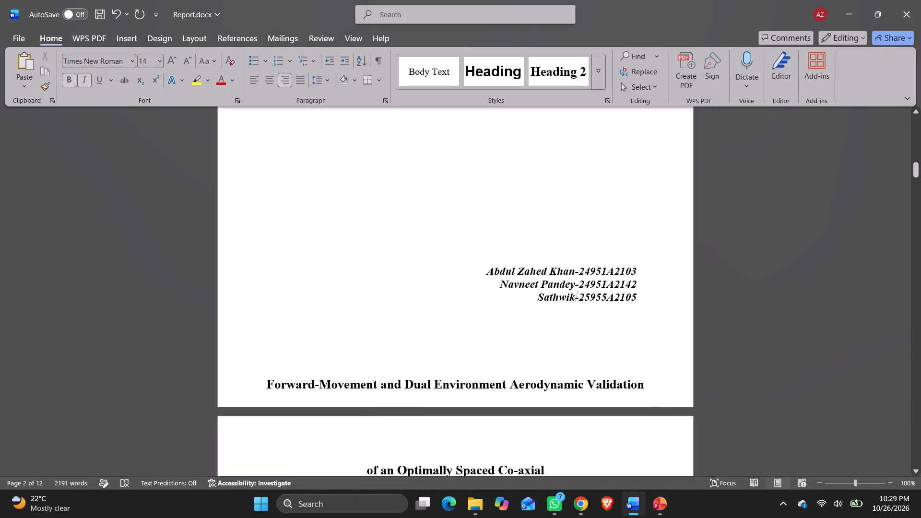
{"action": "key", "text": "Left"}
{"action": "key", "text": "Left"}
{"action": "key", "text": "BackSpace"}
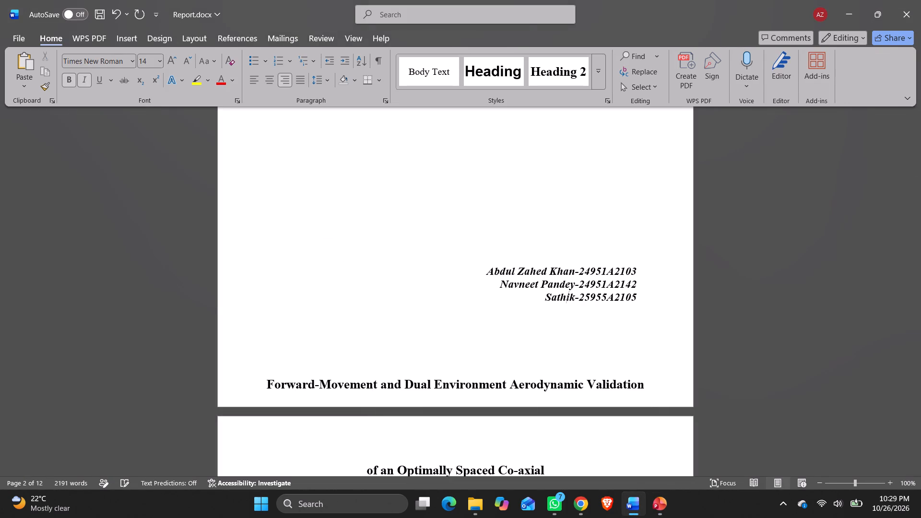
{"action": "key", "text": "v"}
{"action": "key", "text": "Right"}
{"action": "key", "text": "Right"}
Check the third team member's surname on the title slide and add it after the first name in the page 2 list.
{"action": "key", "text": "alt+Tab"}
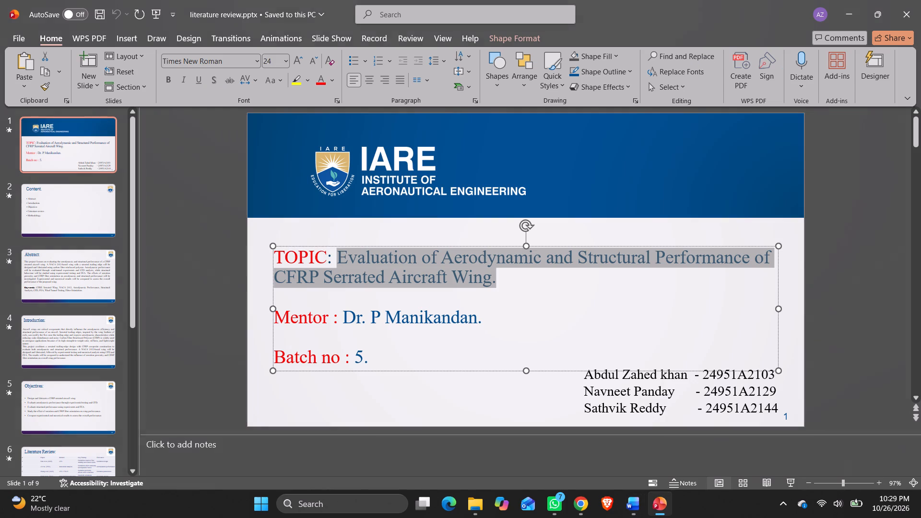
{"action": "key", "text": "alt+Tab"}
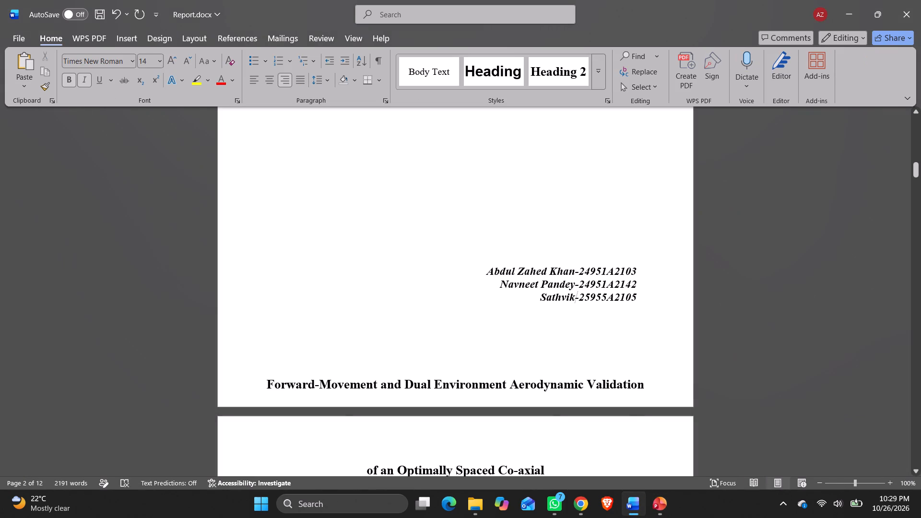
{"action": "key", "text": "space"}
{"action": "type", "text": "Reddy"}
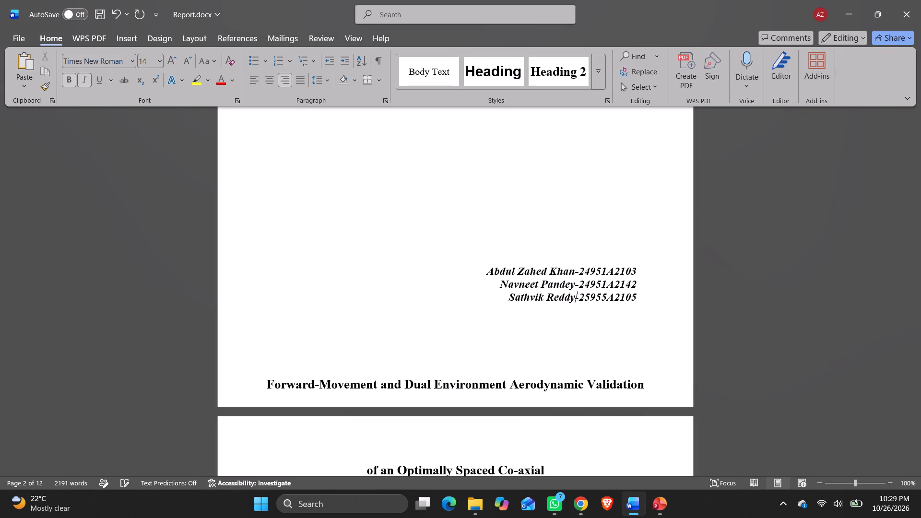
Change the last two digits of the third entry's roll number on page 2 to match the presentation's title slide.
{"action": "left_click", "coordinate": [640, 299]}
{"action": "key", "text": "alt+Tab"}
{"action": "key", "text": "alt+Tab"}
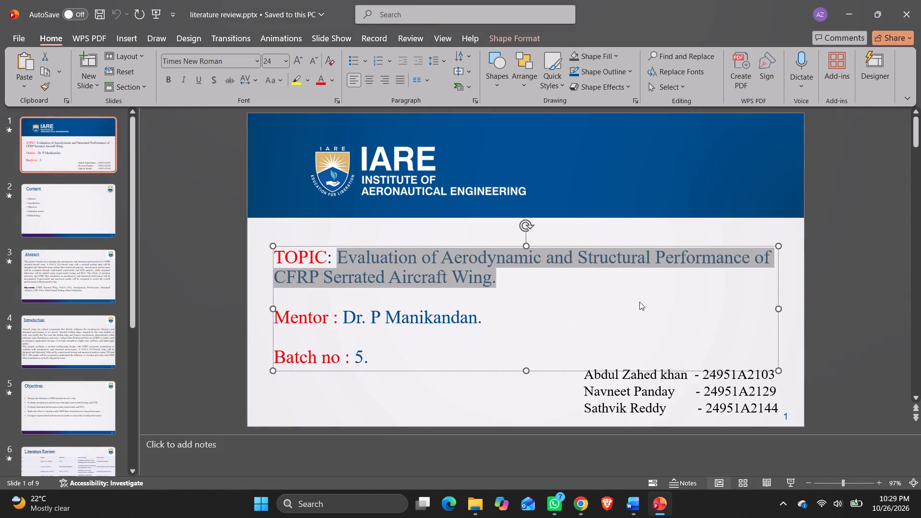
{"action": "key", "text": "BackSpace"}
{"action": "key", "text": "BackSpace"}
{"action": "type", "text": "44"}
Change the last two digits of the second entry's roll number on page 2 to match the second team member's.
{"action": "left_click", "coordinate": [639, 285]}
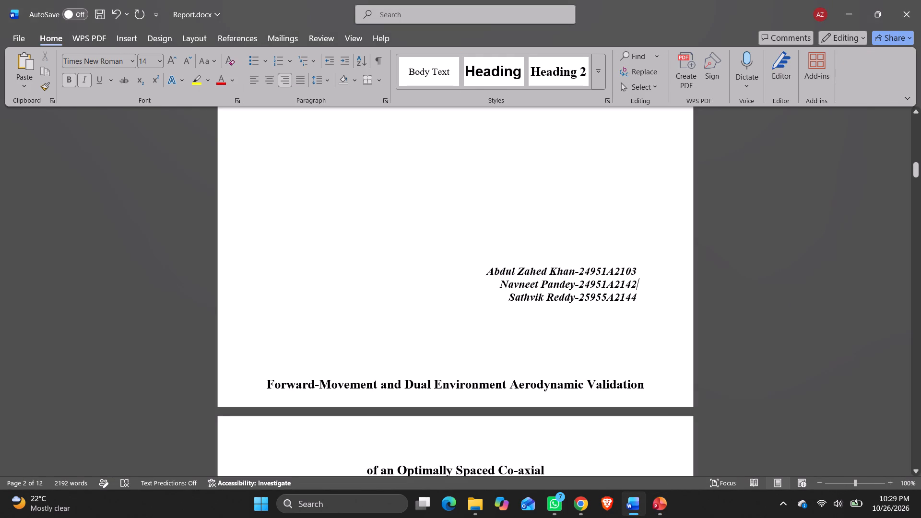
{"action": "key", "text": "BackSpace"}
{"action": "key", "text": "BackSpace"}
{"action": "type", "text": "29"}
Remove the italic formatting from the three team member entries on page 2, keeping them bold.
{"action": "left_click_drag", "start_coordinate": [638, 302], "coordinate": [508, 264]}
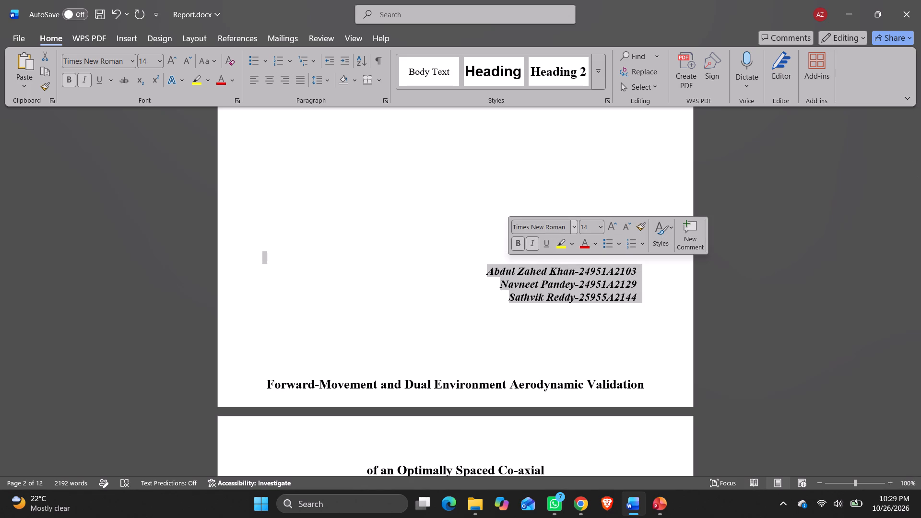
{"action": "left_click", "coordinate": [531, 240]}
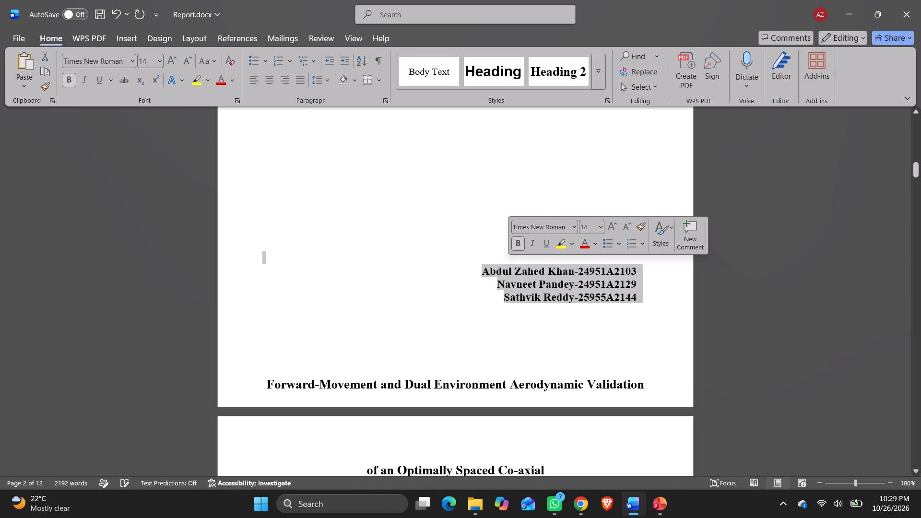
{"action": "left_click", "coordinate": [543, 323]}
Add a line break in the blank space above the old drone project title so the whole title moves onto page 3.
{"action": "scroll", "coordinate": [540, 322], "scroll_direction": "down", "scroll_amount": 1}
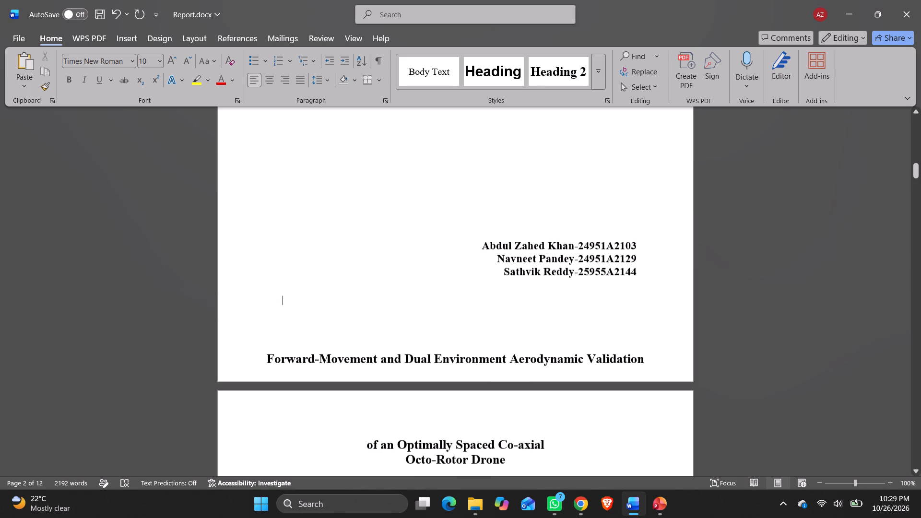
{"action": "scroll", "coordinate": [539, 316], "scroll_direction": "down", "scroll_amount": 2}
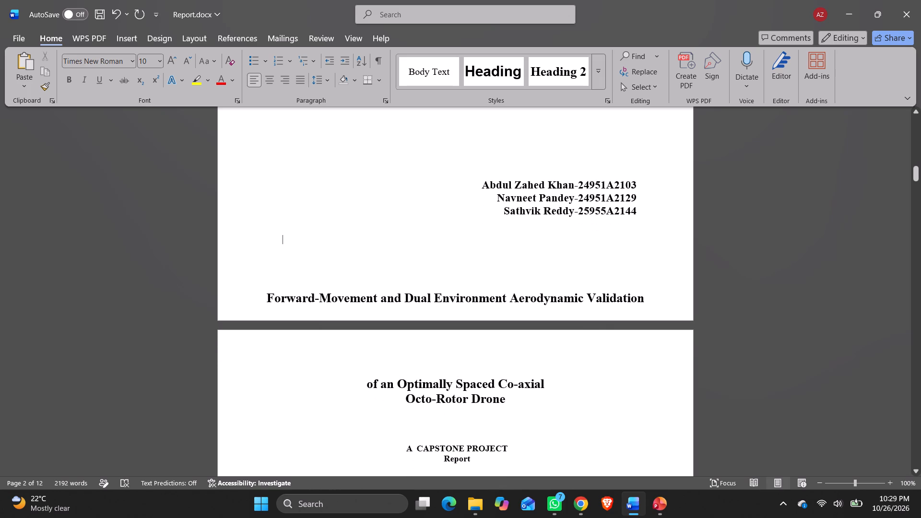
{"action": "left_click", "coordinate": [608, 272]}
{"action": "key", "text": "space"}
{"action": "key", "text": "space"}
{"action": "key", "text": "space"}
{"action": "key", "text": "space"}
{"action": "key", "text": "Return"}
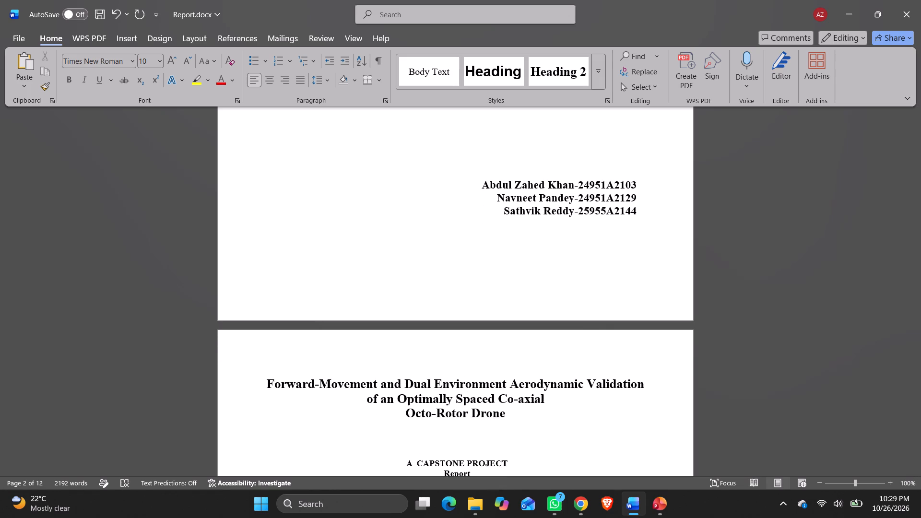
Replace the drone project title on page 3 with the copied title "Evaluation of Aerodynamic and Structural Performance of CFRP Serrated Aircraft Wing.".
{"action": "scroll", "coordinate": [608, 272], "scroll_direction": "down", "scroll_amount": 3}
{"action": "left_click_drag", "start_coordinate": [506, 330], "coordinate": [505, 330]}
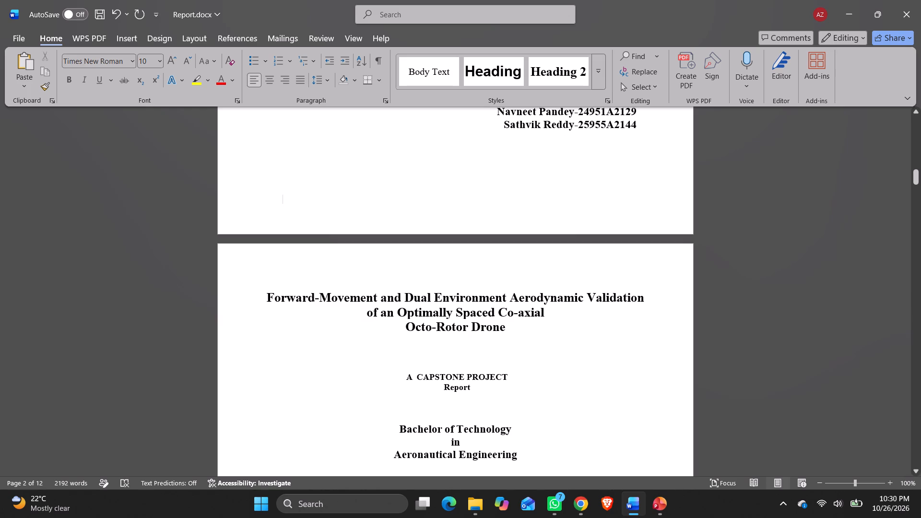
{"action": "left_click_drag", "start_coordinate": [505, 330], "coordinate": [262, 293]}
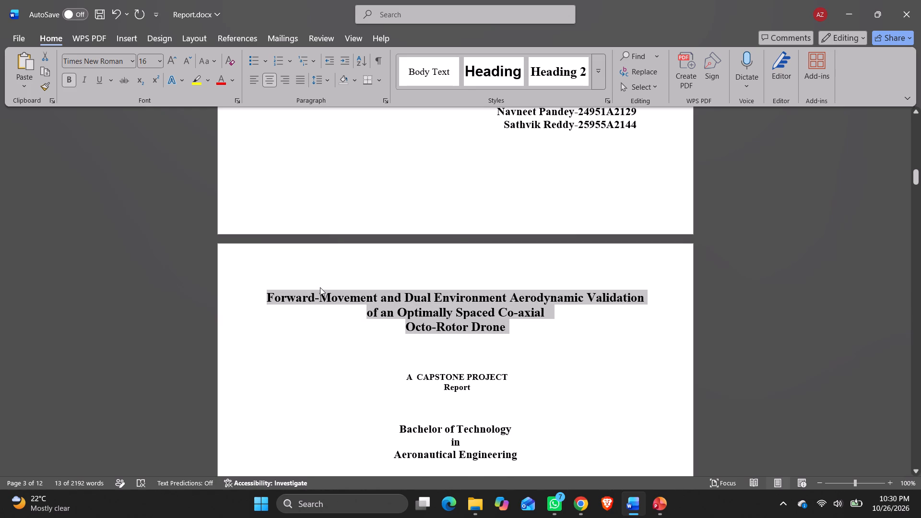
{"action": "key", "text": "ctrl+v"}
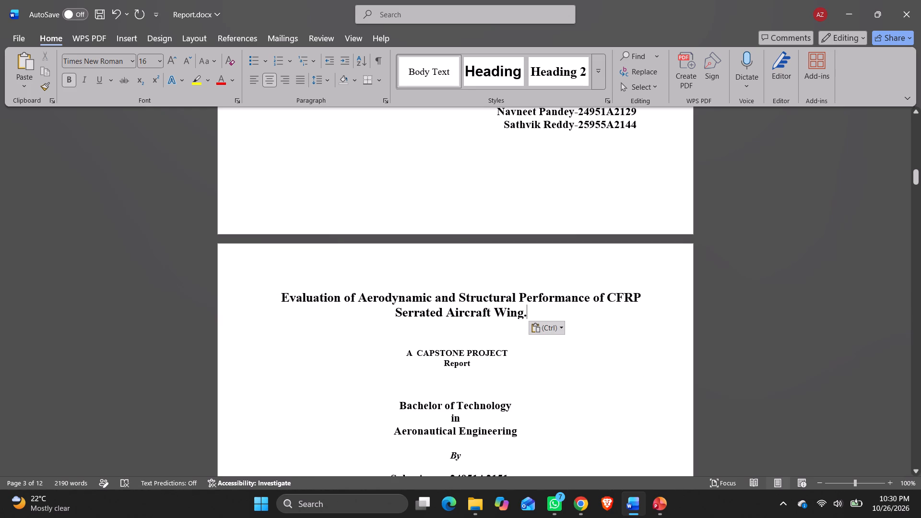
{"action": "left_click_drag", "start_coordinate": [528, 314], "coordinate": [276, 294]}
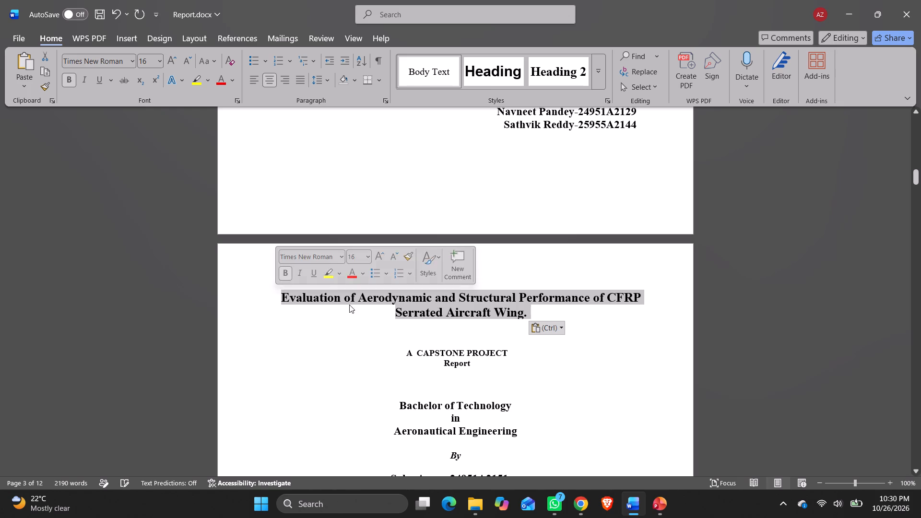
{"action": "left_click", "coordinate": [363, 333]}
Replace the first student's name under "By" on page 3 with the first team member's full name.
{"action": "scroll", "coordinate": [363, 333], "scroll_direction": "down", "scroll_amount": 3}
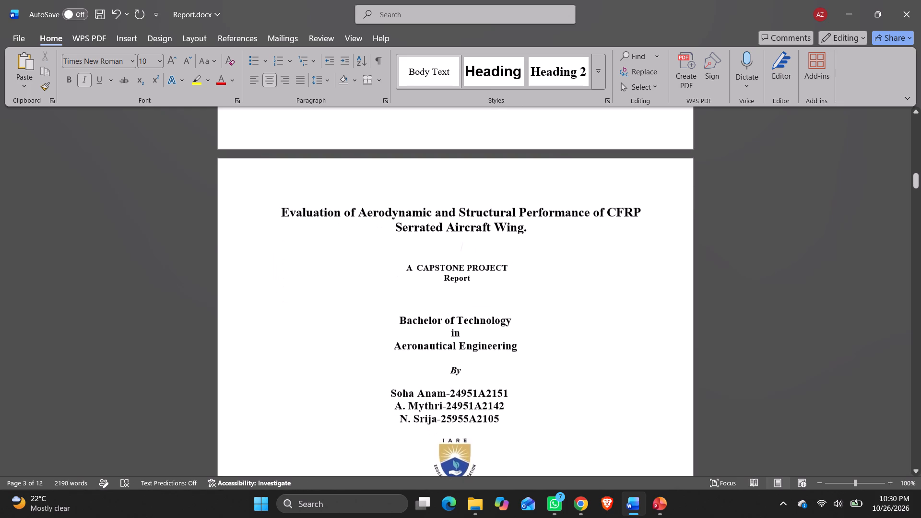
{"action": "scroll", "coordinate": [480, 299], "scroll_direction": "down", "scroll_amount": 1}
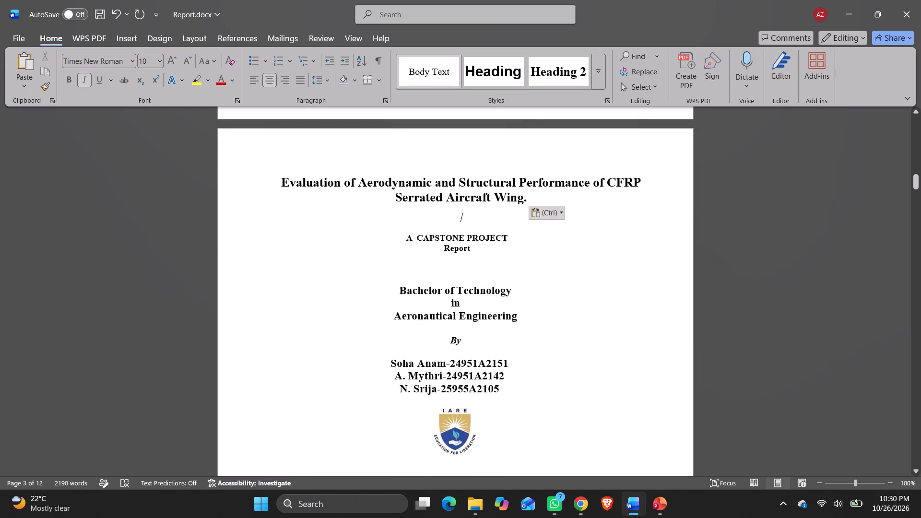
{"action": "scroll", "coordinate": [472, 279], "scroll_direction": "down", "scroll_amount": 1}
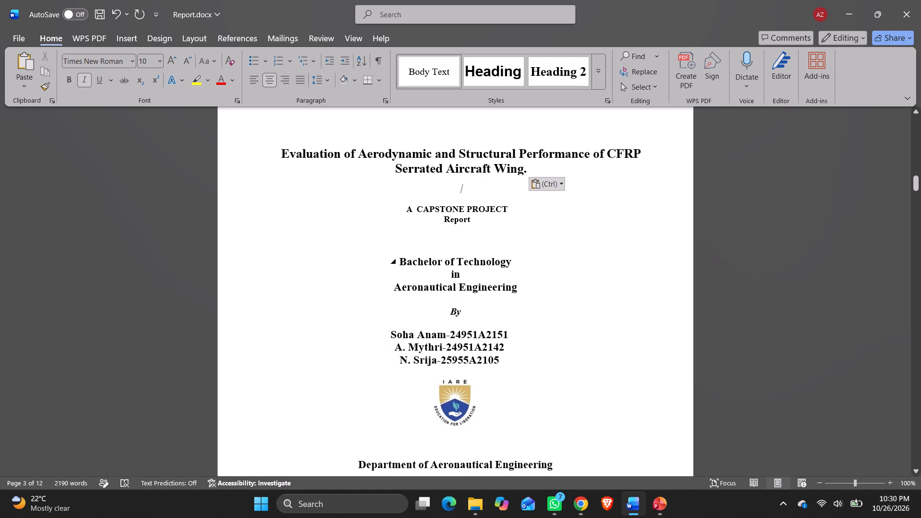
{"action": "scroll", "coordinate": [472, 279], "scroll_direction": "down", "scroll_amount": 2}
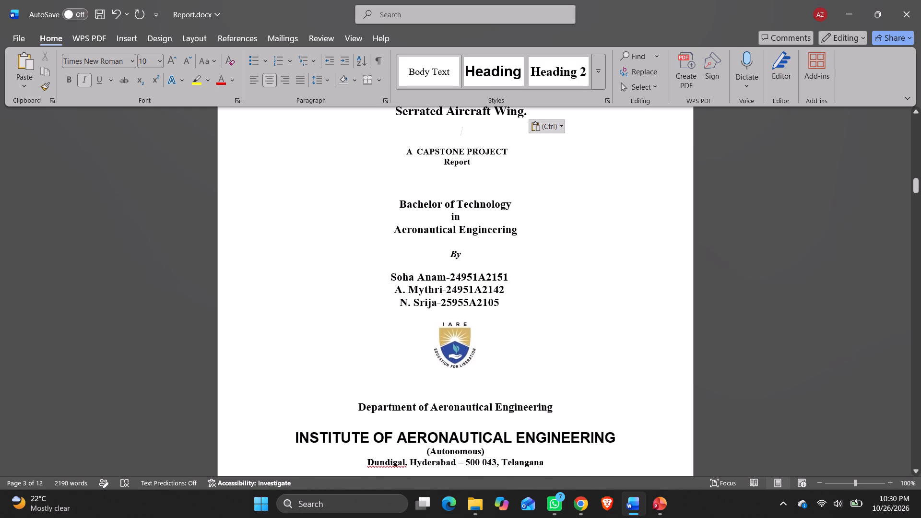
{"action": "left_click", "coordinate": [445, 277]}
{"action": "key", "text": "BackSpace"}
{"action": "key", "text": "BackSpace"}
{"action": "key", "text": "BackSpace"}
{"action": "key", "text": "BackSpace"}
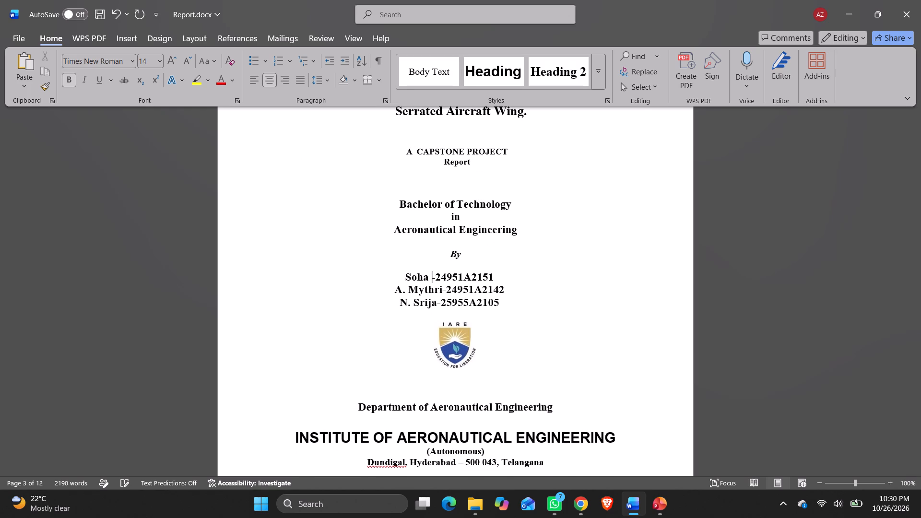
{"action": "key", "text": "BackSpace"}
{"action": "key", "text": "BackSpace"}
{"action": "key", "text": "BackSpace"}
{"action": "key", "text": "BackSpace"}
{"action": "key", "text": "BackSpace"}
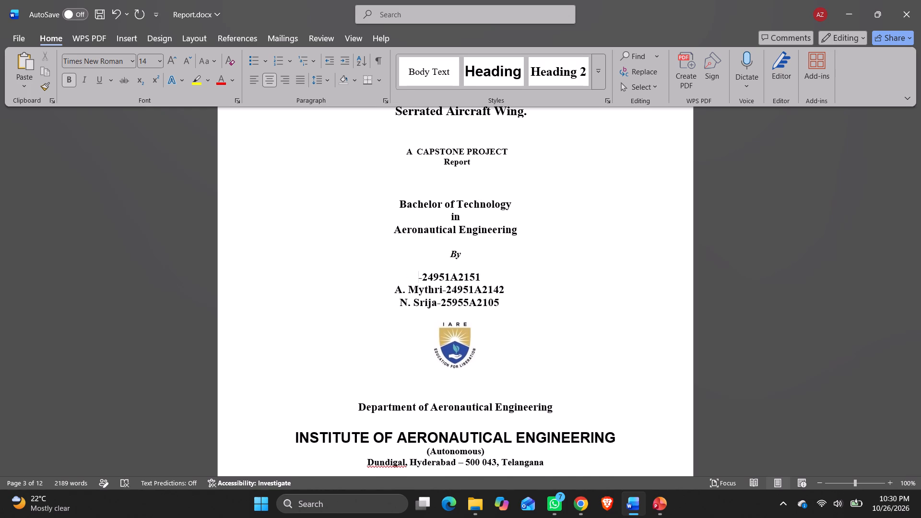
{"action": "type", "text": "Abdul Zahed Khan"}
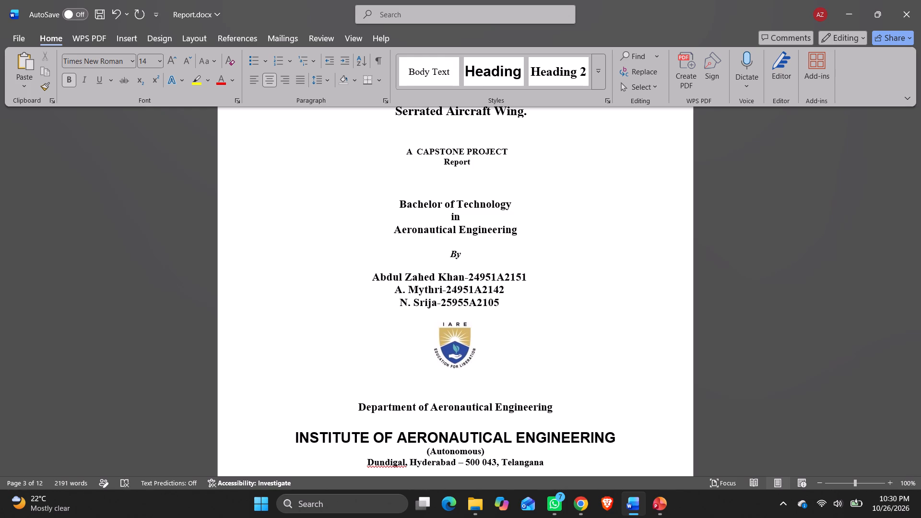
Change the last two digits of the first entry's roll number on page 3 to match the first team member's.
{"action": "left_click", "coordinate": [527, 278]}
{"action": "key", "text": "BackSpace"}
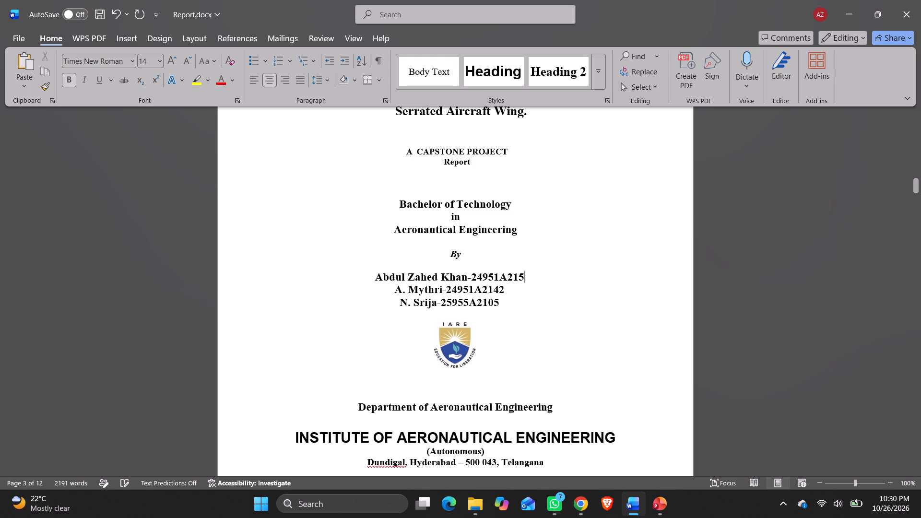
{"action": "key", "text": "BackSpace"}
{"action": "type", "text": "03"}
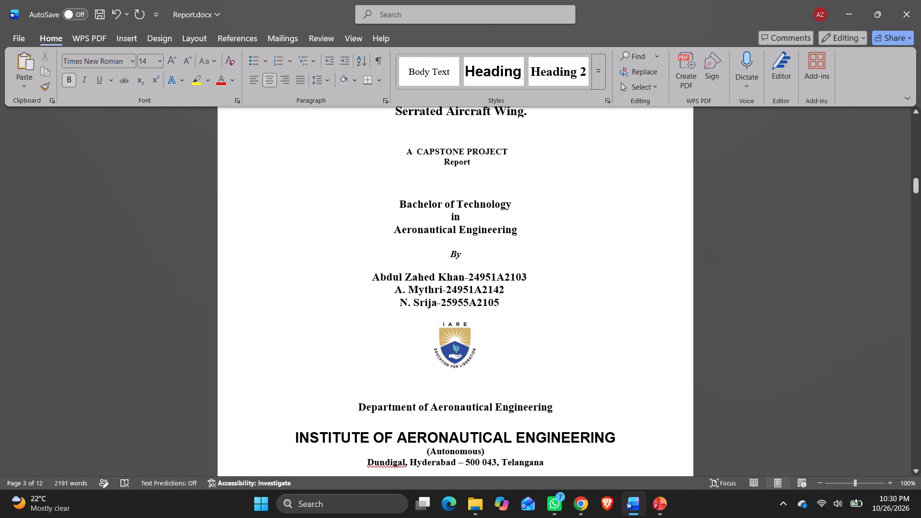
Change the last two digits of the second entry's roll number on page 3 to match the second team member's.
{"action": "left_click", "coordinate": [511, 288]}
{"action": "key", "text": "BackSpace"}
{"action": "key", "text": "BackSpace"}
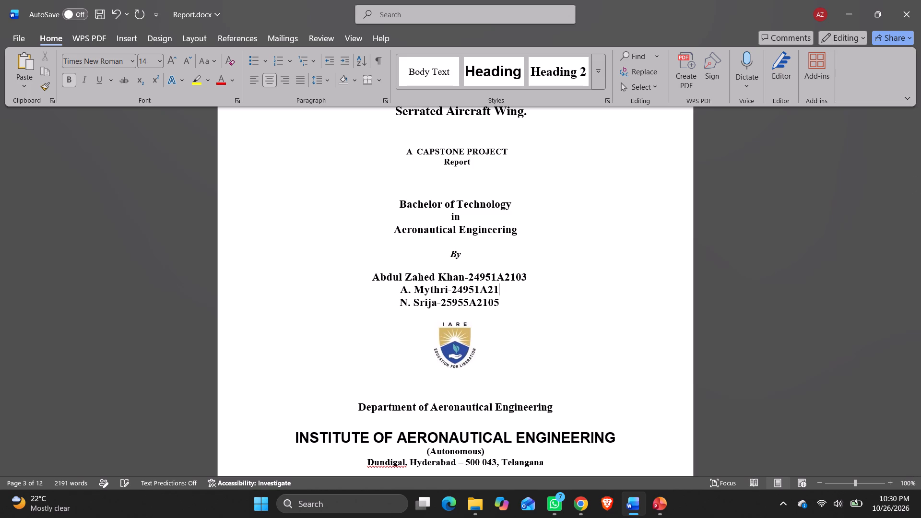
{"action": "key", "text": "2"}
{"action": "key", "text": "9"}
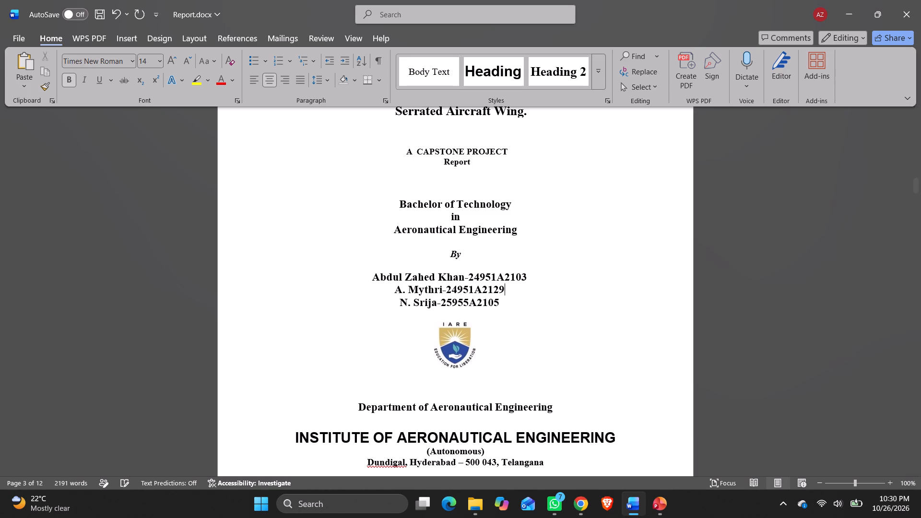
Replace the second student's name under "By" on page 3 with the second team member's full name.
{"action": "left_click", "coordinate": [442, 288]}
{"action": "key", "text": "BackSpace"}
{"action": "key", "text": "BackSpace"}
{"action": "key", "text": "BackSpace"}
{"action": "key", "text": "BackSpace"}
{"action": "key", "text": "BackSpace"}
{"action": "key", "text": "BackSpace"}
{"action": "key", "text": "BackSpace"}
{"action": "key", "text": "BackSpace"}
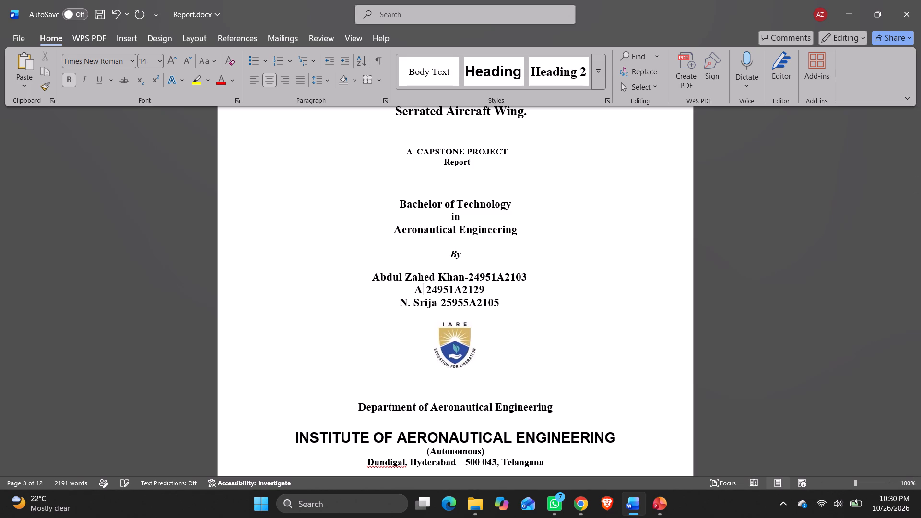
{"action": "key", "text": "BackSpace"}
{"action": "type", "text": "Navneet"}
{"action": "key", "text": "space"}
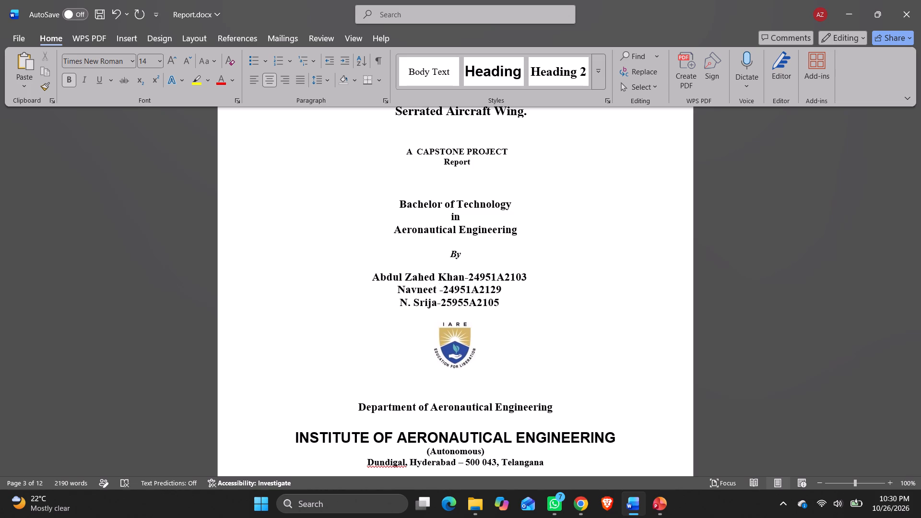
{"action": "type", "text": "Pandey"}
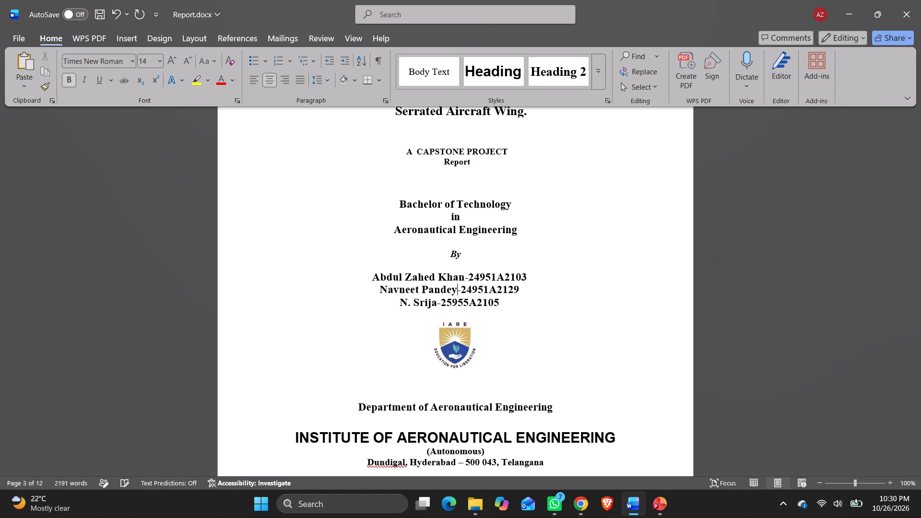
Change the last two digits of the third entry's roll number on page 3 to match the third team member's.
{"action": "left_click", "coordinate": [503, 305]}
{"action": "key", "text": "BackSpace"}
{"action": "key", "text": "BackSpace"}
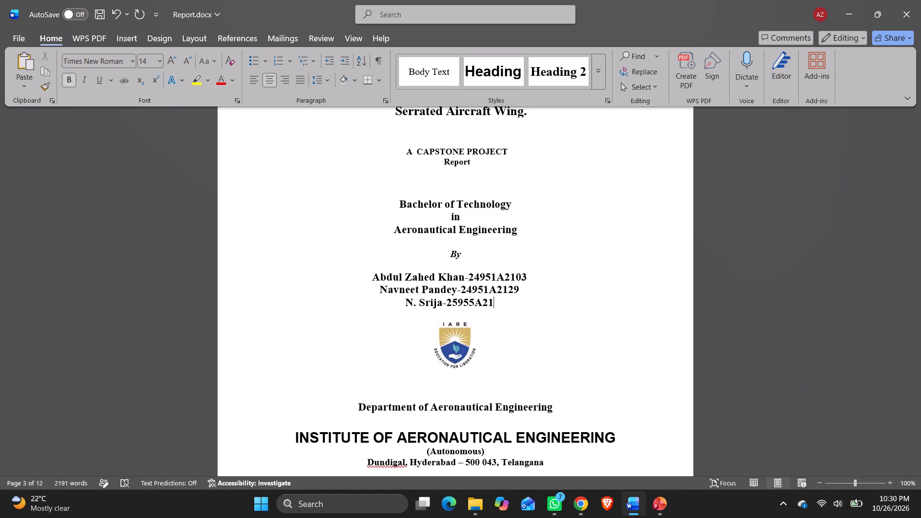
{"action": "key", "text": "alt+Tab"}
{"action": "key", "text": "alt+Tab"}
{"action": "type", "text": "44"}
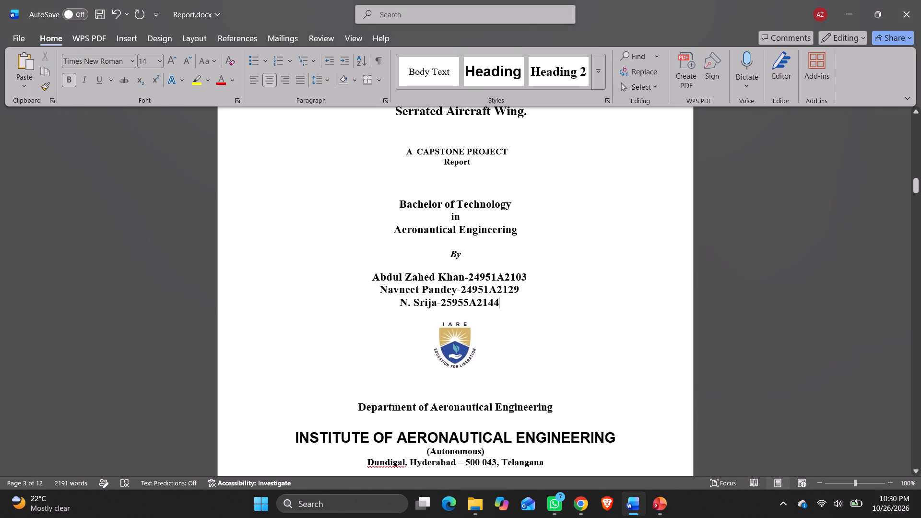
Replace the third student's name on page 3 with the third team member's full name, capitalising both parts.
{"action": "left_click", "coordinate": [436, 303]}
{"action": "key", "text": "BackSpace"}
{"action": "key", "text": "BackSpace"}
{"action": "key", "text": "BackSpace"}
{"action": "key", "text": "BackSpace"}
{"action": "key", "text": "BackSpace"}
{"action": "key", "text": "BackSpace"}
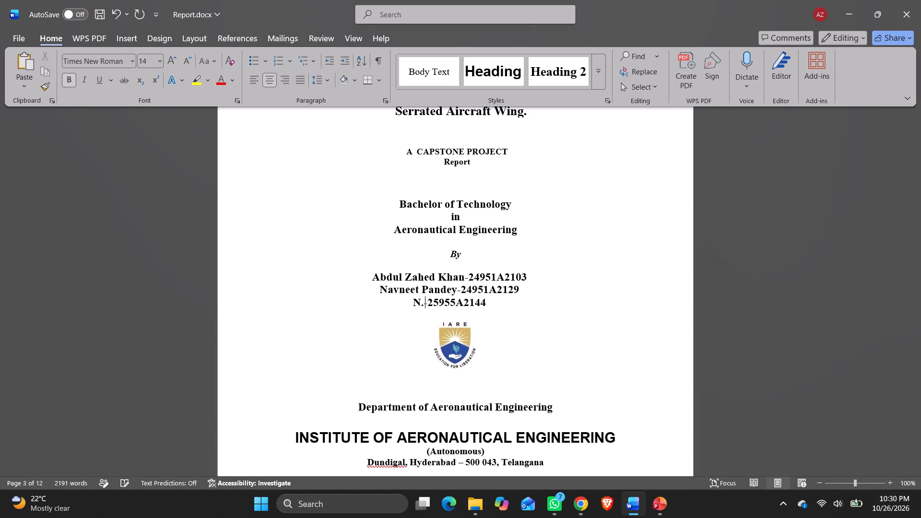
{"action": "key", "text": "BackSpace"}
{"action": "key", "text": "BackSpace"}
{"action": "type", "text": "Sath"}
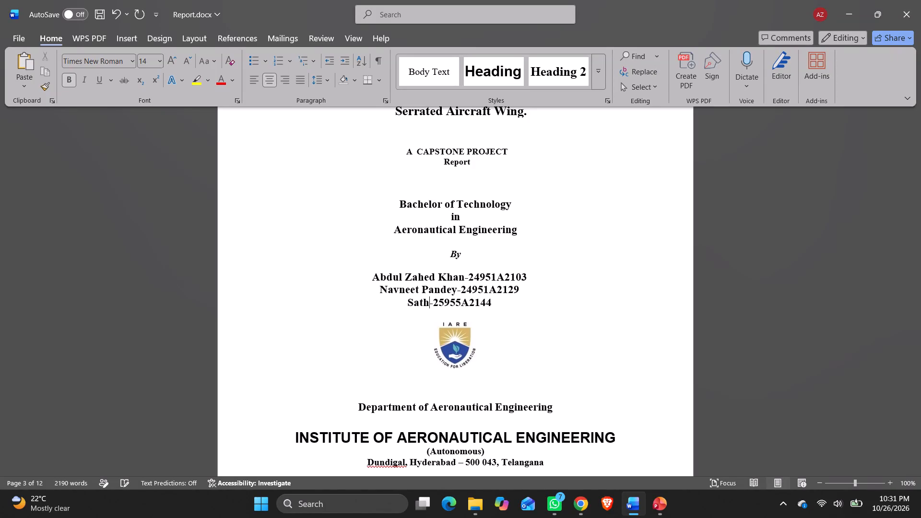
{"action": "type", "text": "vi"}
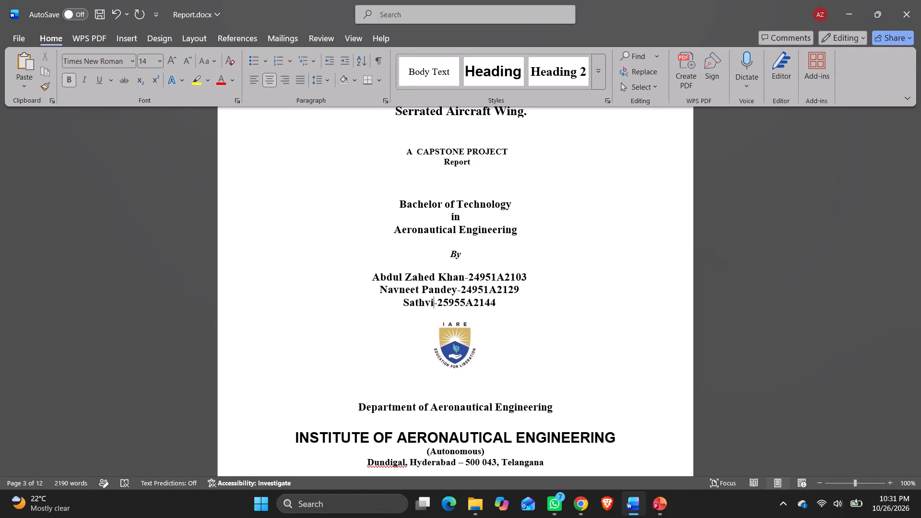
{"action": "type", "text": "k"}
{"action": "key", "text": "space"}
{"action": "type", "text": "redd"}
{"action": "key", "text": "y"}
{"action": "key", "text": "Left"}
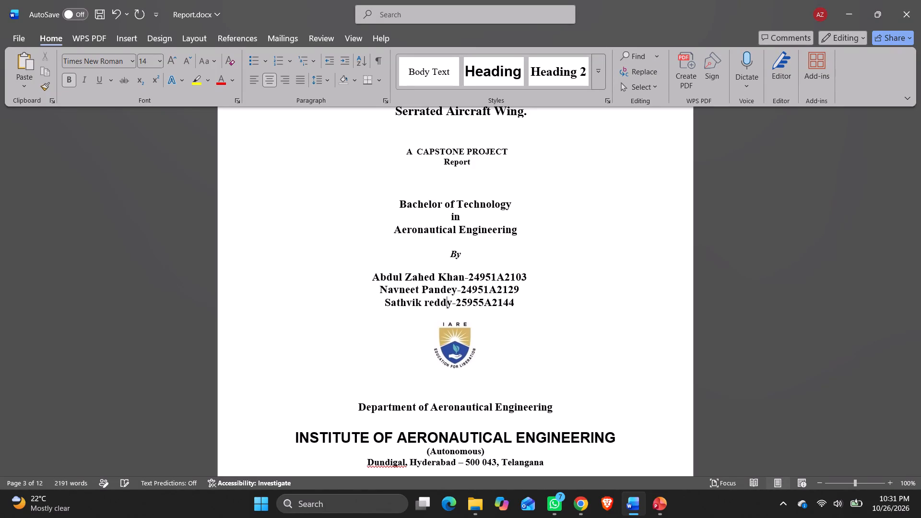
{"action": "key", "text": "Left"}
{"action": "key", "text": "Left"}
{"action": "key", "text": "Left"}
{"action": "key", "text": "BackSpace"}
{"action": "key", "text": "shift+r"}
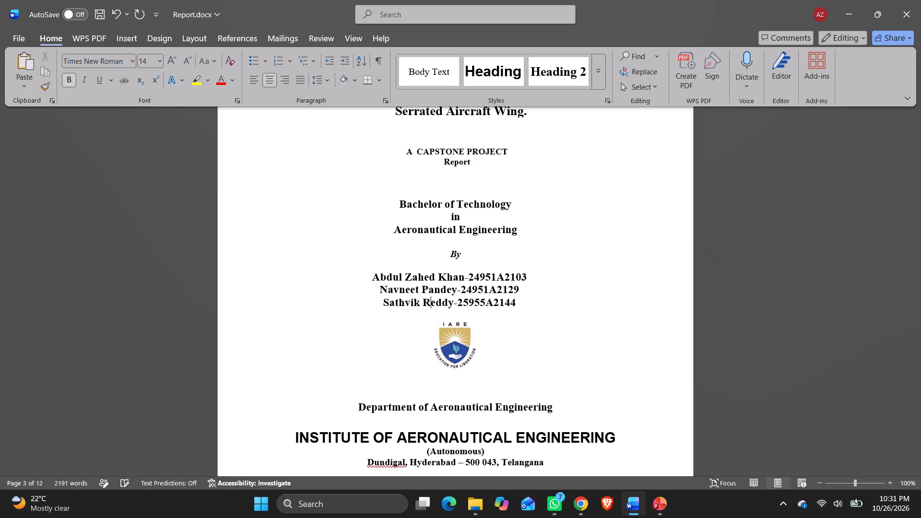
Correct the leading digits of the third team member's roll number on page 2 to match the prefix of the other two entries.
{"action": "scroll", "coordinate": [436, 303], "scroll_direction": "up", "scroll_amount": 4}
{"action": "scroll", "coordinate": [436, 303], "scroll_direction": "down", "scroll_amount": 1}
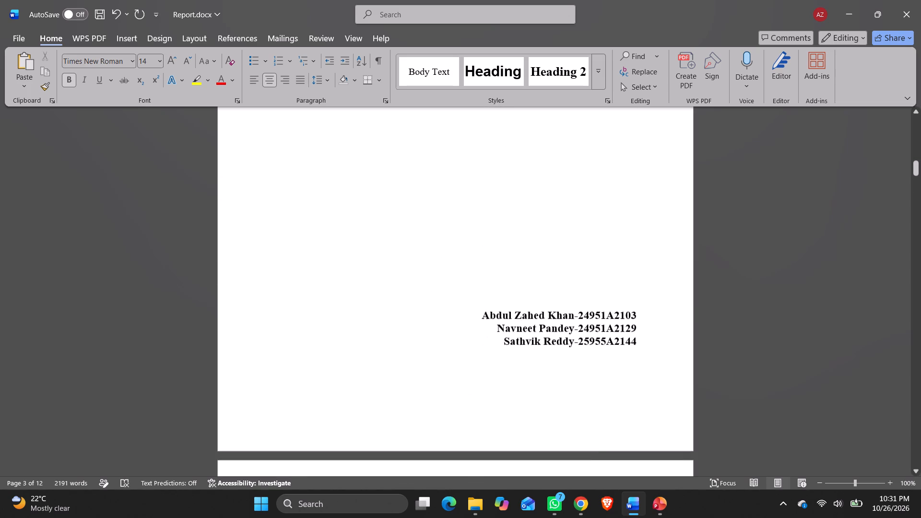
{"action": "scroll", "coordinate": [436, 303], "scroll_direction": "down", "scroll_amount": 1}
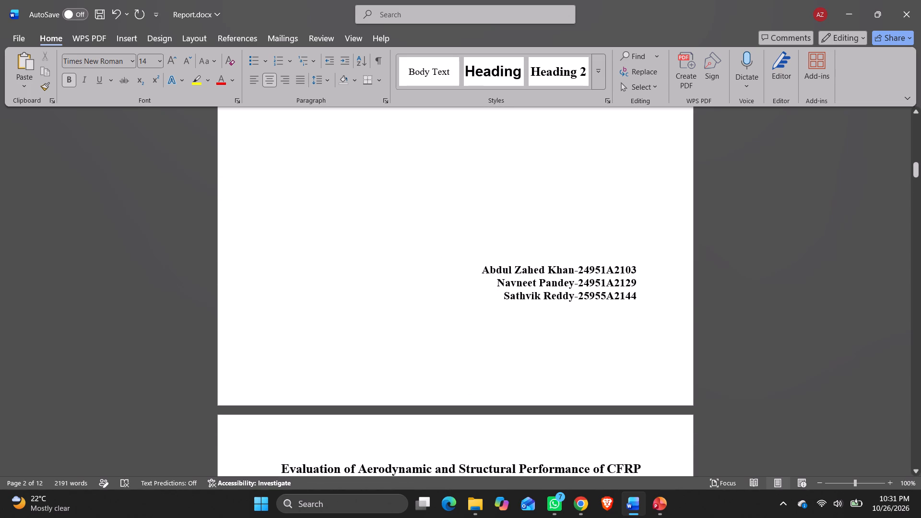
{"action": "left_click", "coordinate": [606, 297]}
{"action": "key", "text": "BackSpace"}
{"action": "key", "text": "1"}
{"action": "left_click", "coordinate": [590, 295]}
{"action": "key", "text": "BackSpace"}
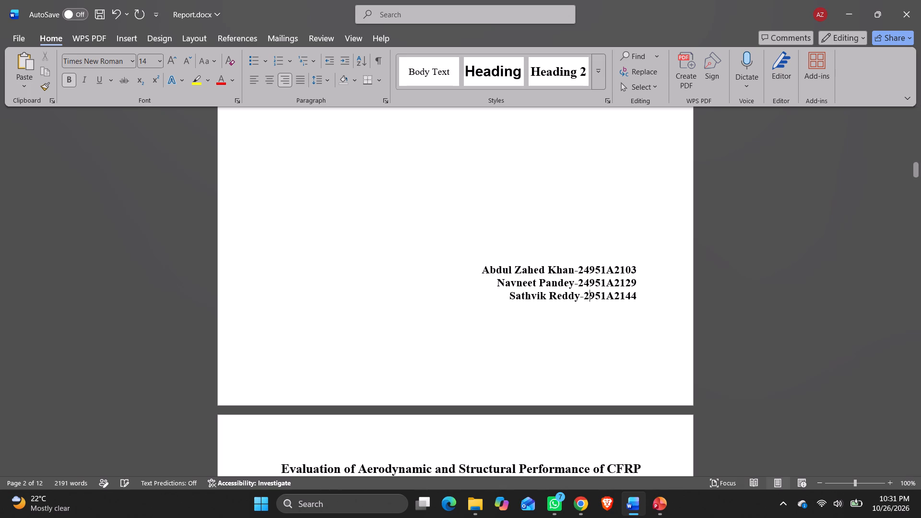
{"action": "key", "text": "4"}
Correct the leading digits of the third team member's roll number on page 3 to match the prefix of the other two entries.
{"action": "scroll", "coordinate": [590, 295], "scroll_direction": "down", "scroll_amount": 3}
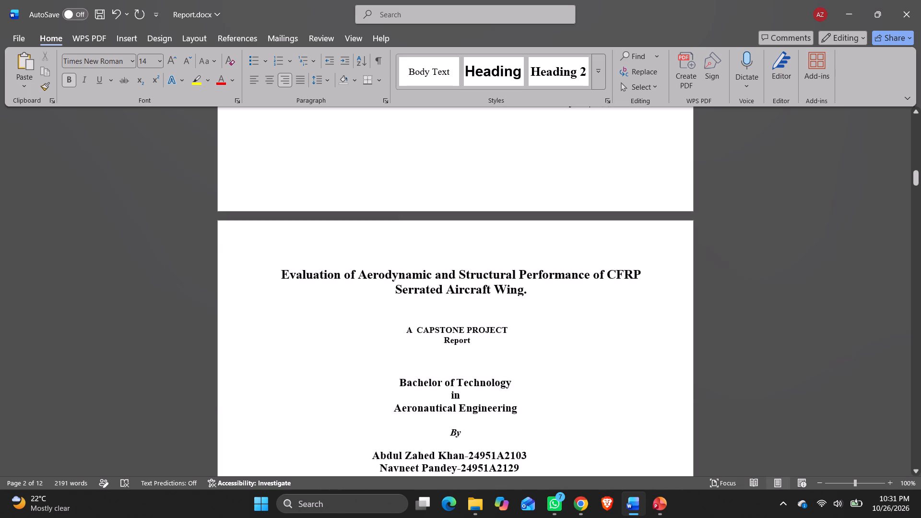
{"action": "scroll", "coordinate": [590, 295], "scroll_direction": "down", "scroll_amount": 2}
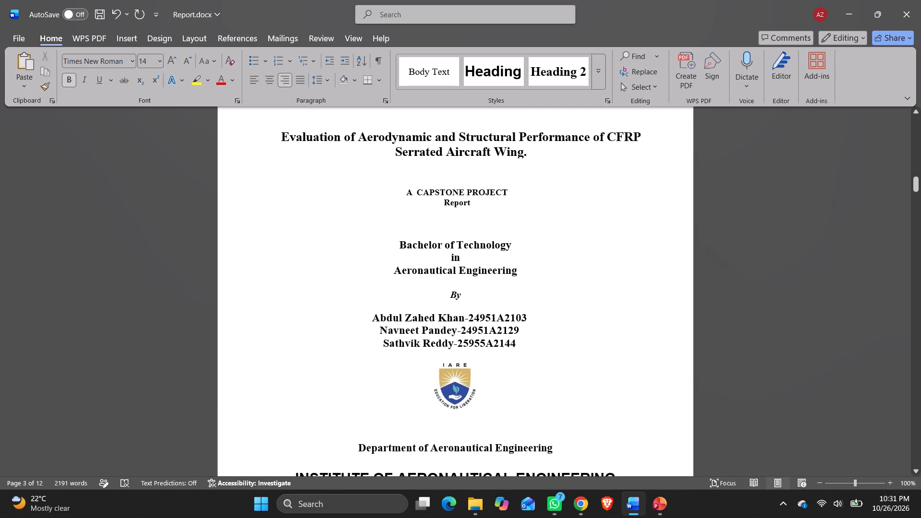
{"action": "left_click", "coordinate": [486, 343]}
{"action": "key", "text": "BackSpace"}
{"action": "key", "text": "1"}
{"action": "left_click", "coordinate": [467, 341]}
{"action": "key", "text": "BackSpace"}
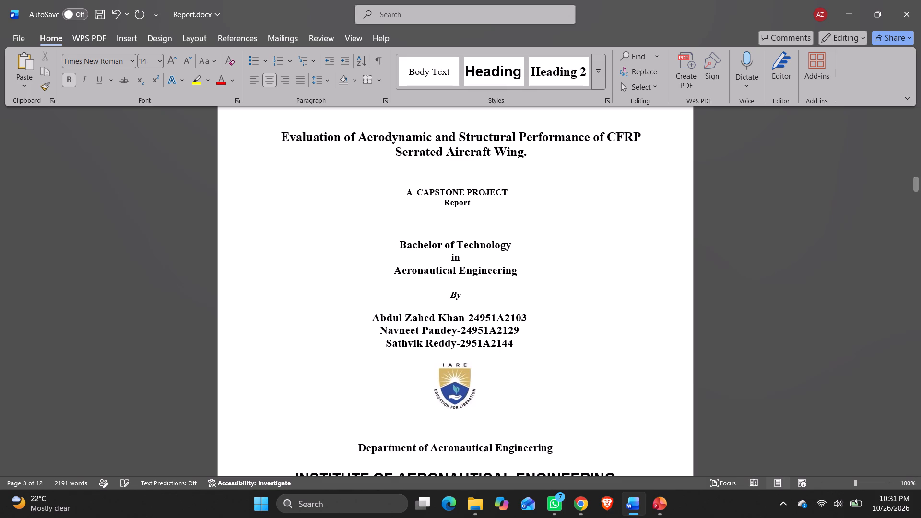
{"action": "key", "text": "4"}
Replace the project title in the Approval Sheet paragraph with the copied "Evaluation of Aerodynamic and Structural Performance of CFRP Serrated Aircraft Wing.".
{"action": "scroll", "coordinate": [467, 341], "scroll_direction": "down", "scroll_amount": 1}
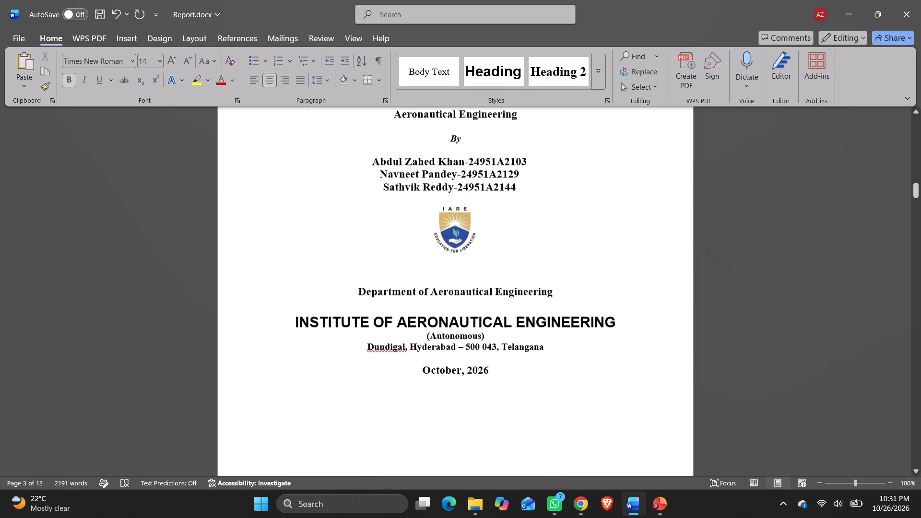
{"action": "scroll", "coordinate": [467, 341], "scroll_direction": "down", "scroll_amount": 1}
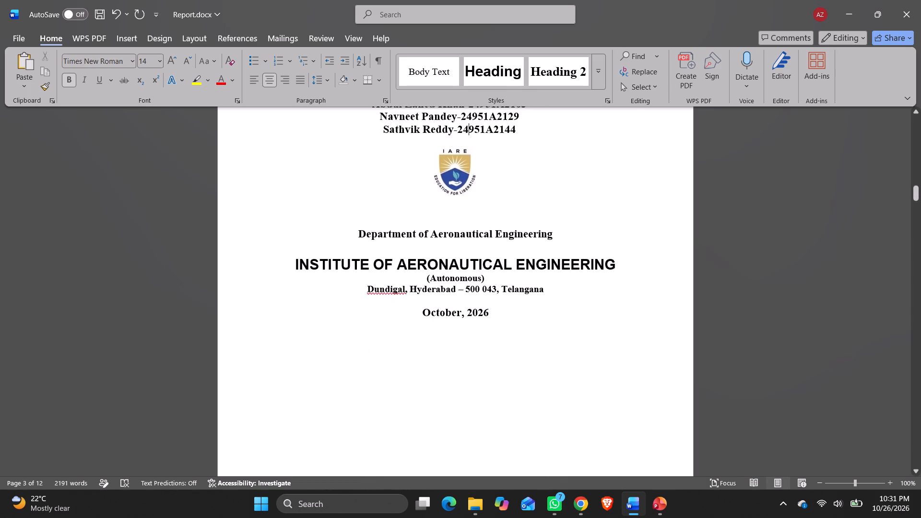
{"action": "scroll", "coordinate": [467, 341], "scroll_direction": "down", "scroll_amount": 6}
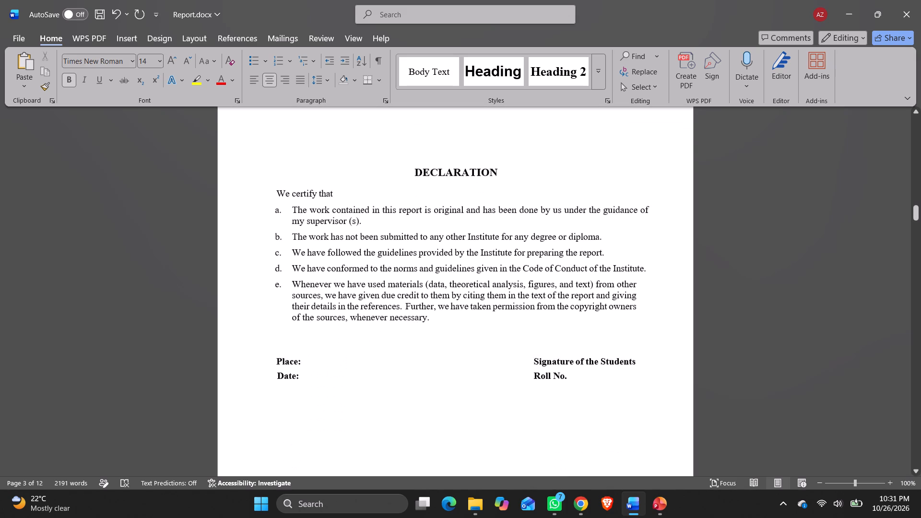
{"action": "scroll", "coordinate": [467, 341], "scroll_direction": "down", "scroll_amount": 3}
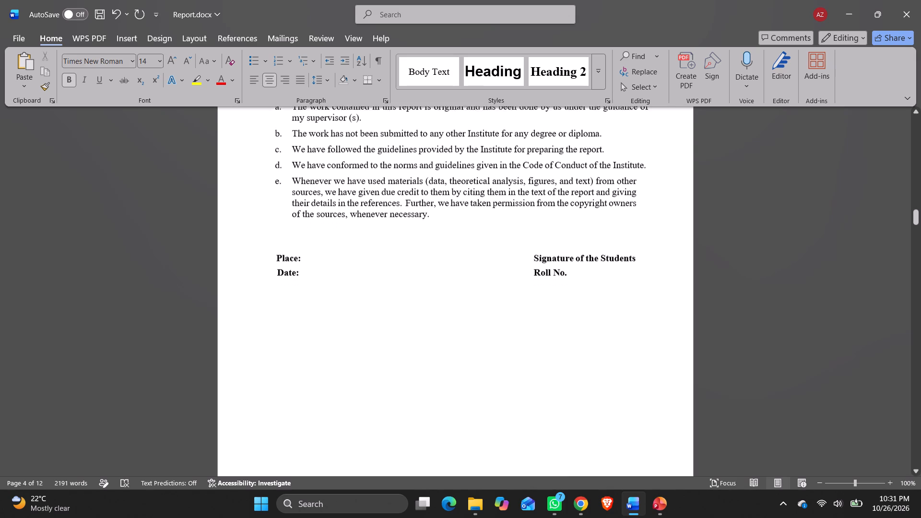
{"action": "scroll", "coordinate": [467, 341], "scroll_direction": "down", "scroll_amount": 5}
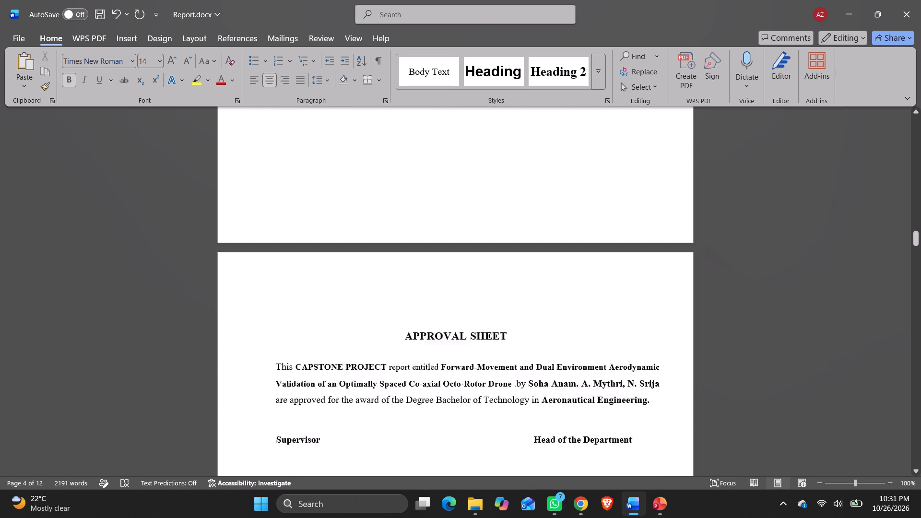
{"action": "scroll", "coordinate": [467, 341], "scroll_direction": "down", "scroll_amount": 2}
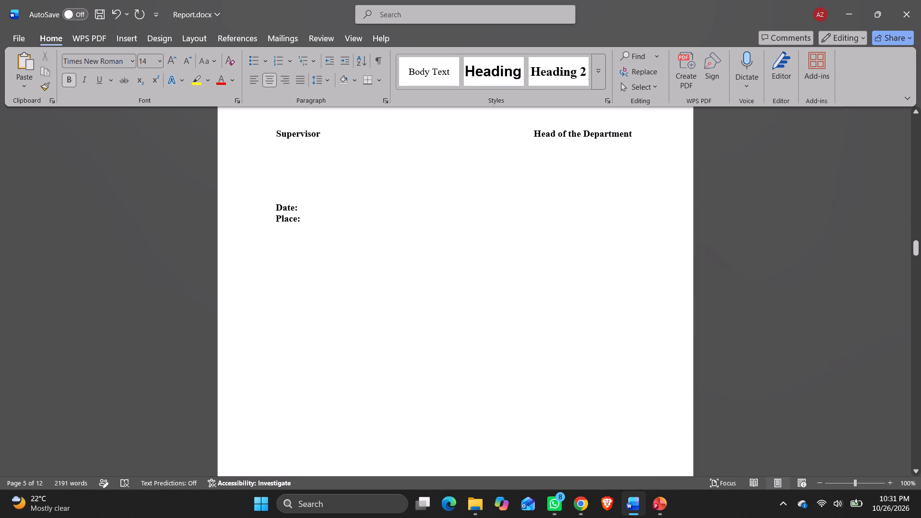
{"action": "scroll", "coordinate": [467, 341], "scroll_direction": "down", "scroll_amount": 3}
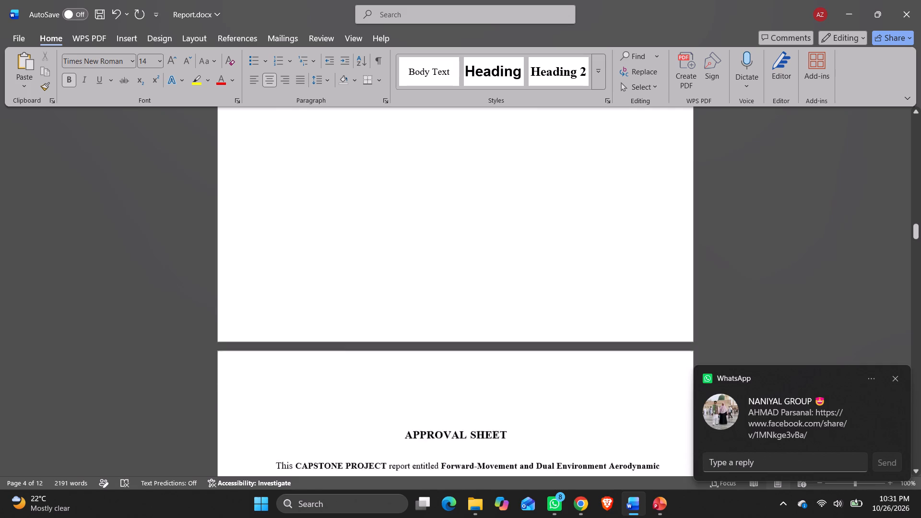
{"action": "scroll", "coordinate": [467, 341], "scroll_direction": "down", "scroll_amount": 4}
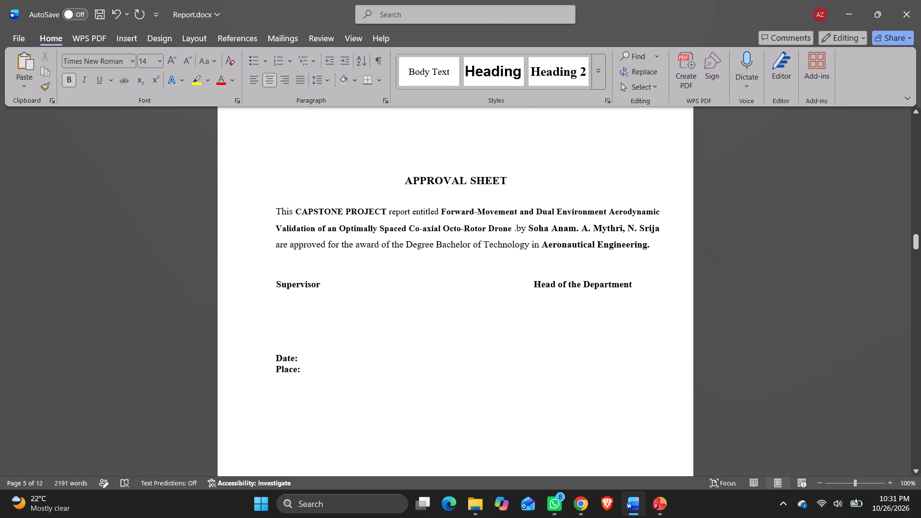
{"action": "left_click_drag", "start_coordinate": [513, 230], "coordinate": [456, 215]}
{"action": "key", "text": "ctrl+v"}
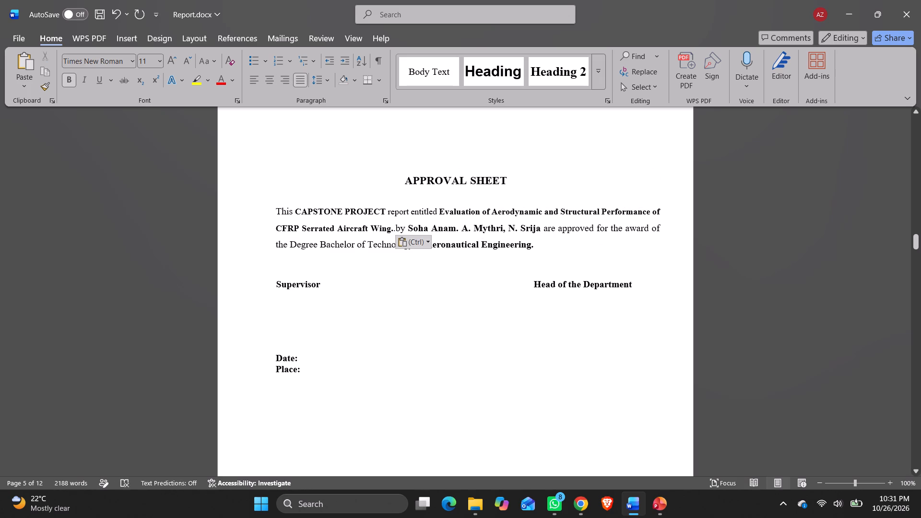
Remove the full stops after "Wing" in the Approval Sheet paragraph and leave a single space before "by".
{"action": "key", "text": "BackSpace"}
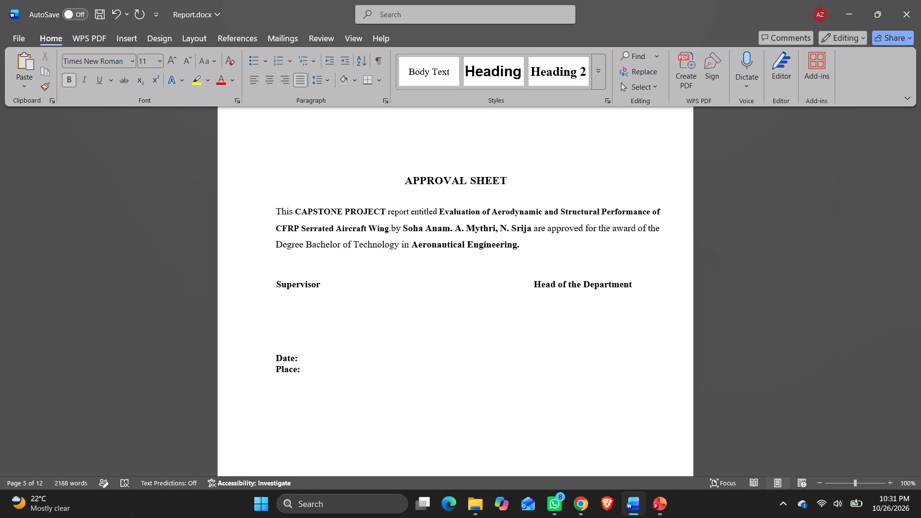
{"action": "left_click", "coordinate": [390, 228]}
{"action": "key", "text": "BackSpace"}
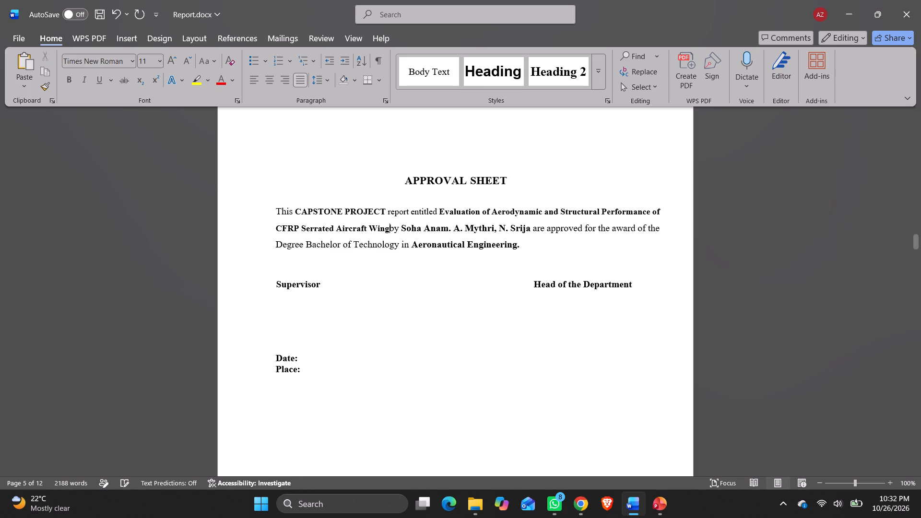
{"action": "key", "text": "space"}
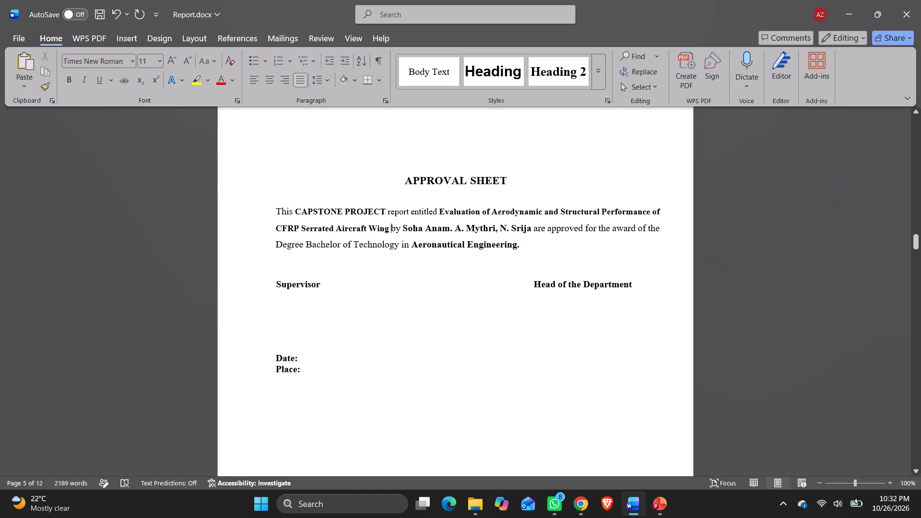
Replace the first student's name on the approval sheet with the first team member's full name, followed by a comma.
{"action": "left_click_drag", "start_coordinate": [452, 228], "coordinate": [417, 227]}
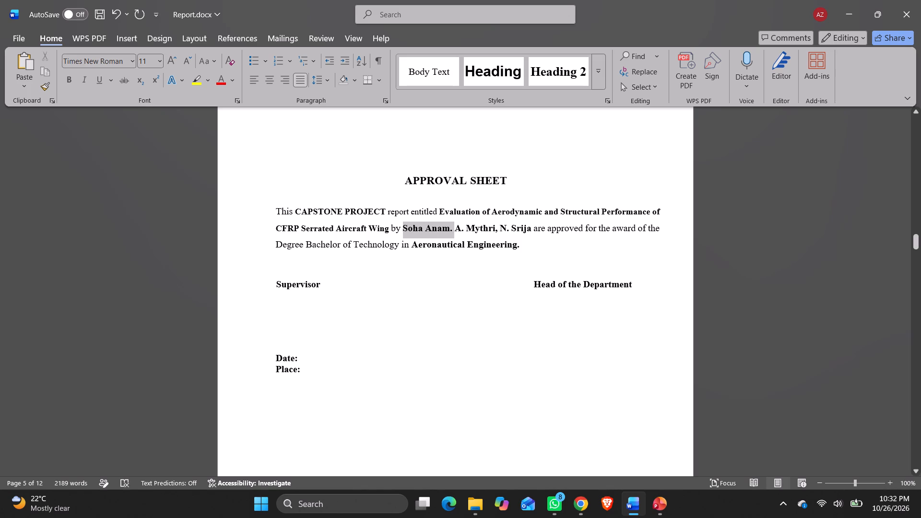
{"action": "left_click_drag", "start_coordinate": [417, 227], "coordinate": [419, 226]}
{"action": "left_click_drag", "start_coordinate": [403, 226], "coordinate": [451, 225]}
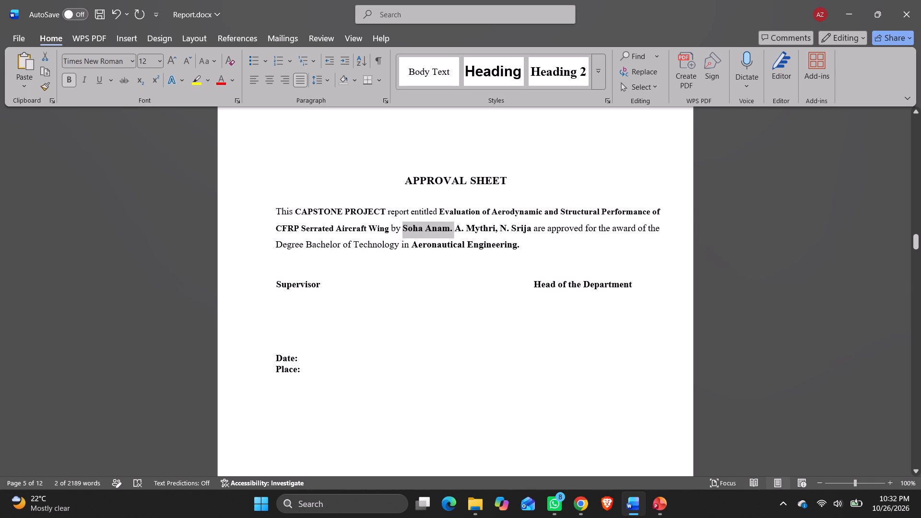
{"action": "left_click_drag", "start_coordinate": [451, 225], "coordinate": [451, 225]}
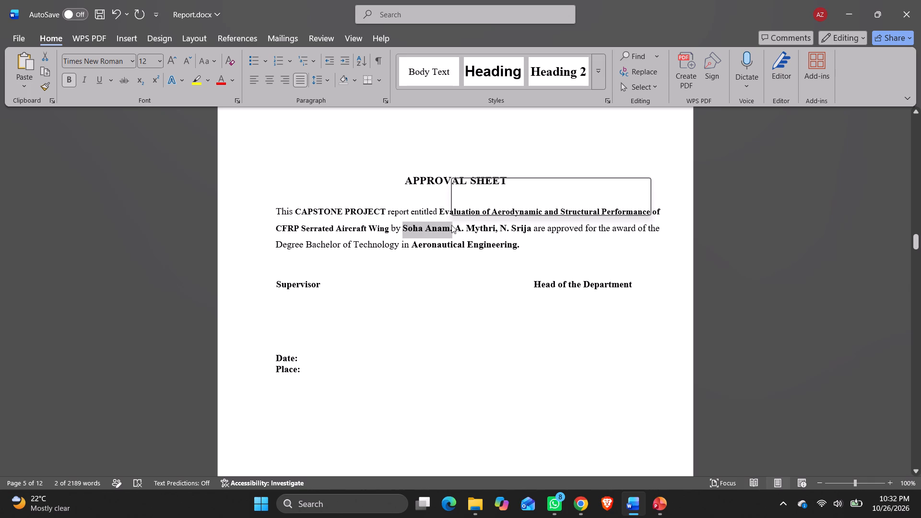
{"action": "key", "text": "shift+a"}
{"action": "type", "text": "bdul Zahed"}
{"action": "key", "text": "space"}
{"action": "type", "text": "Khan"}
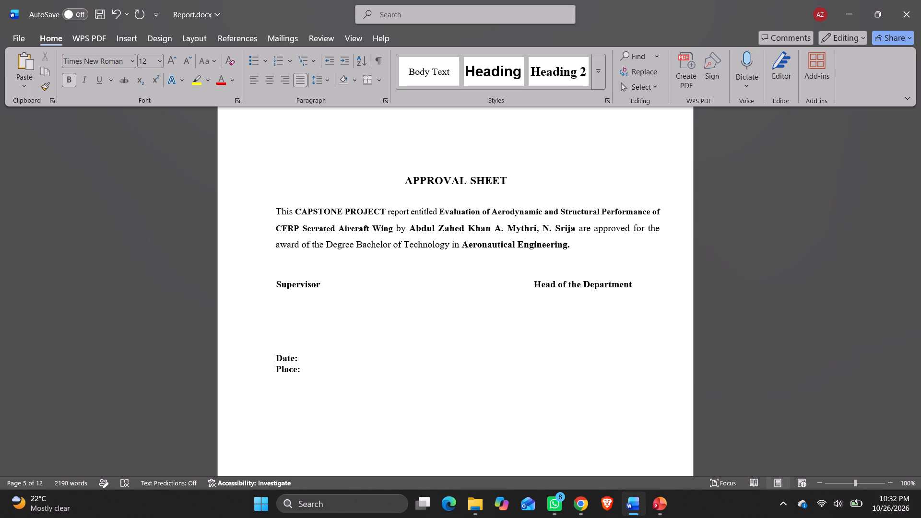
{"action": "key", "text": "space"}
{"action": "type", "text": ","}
Replace the second student's name on the approval sheet with the second team member's full name.
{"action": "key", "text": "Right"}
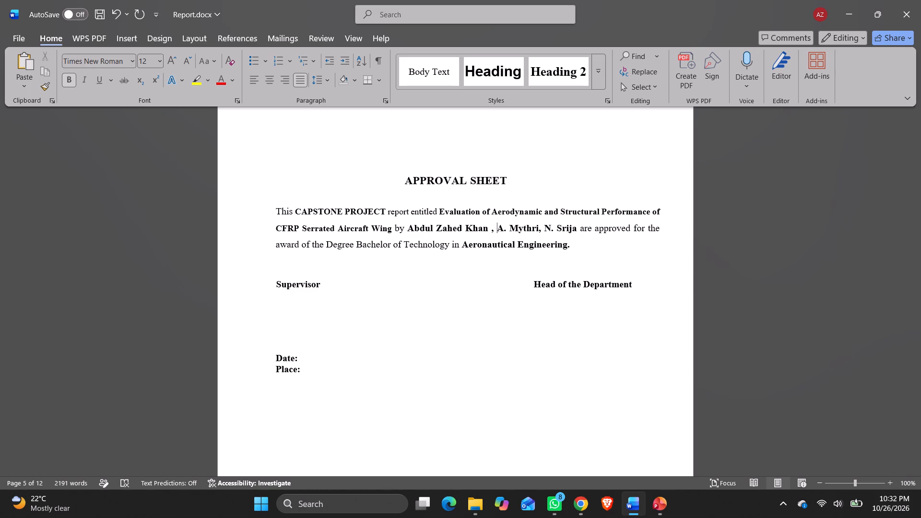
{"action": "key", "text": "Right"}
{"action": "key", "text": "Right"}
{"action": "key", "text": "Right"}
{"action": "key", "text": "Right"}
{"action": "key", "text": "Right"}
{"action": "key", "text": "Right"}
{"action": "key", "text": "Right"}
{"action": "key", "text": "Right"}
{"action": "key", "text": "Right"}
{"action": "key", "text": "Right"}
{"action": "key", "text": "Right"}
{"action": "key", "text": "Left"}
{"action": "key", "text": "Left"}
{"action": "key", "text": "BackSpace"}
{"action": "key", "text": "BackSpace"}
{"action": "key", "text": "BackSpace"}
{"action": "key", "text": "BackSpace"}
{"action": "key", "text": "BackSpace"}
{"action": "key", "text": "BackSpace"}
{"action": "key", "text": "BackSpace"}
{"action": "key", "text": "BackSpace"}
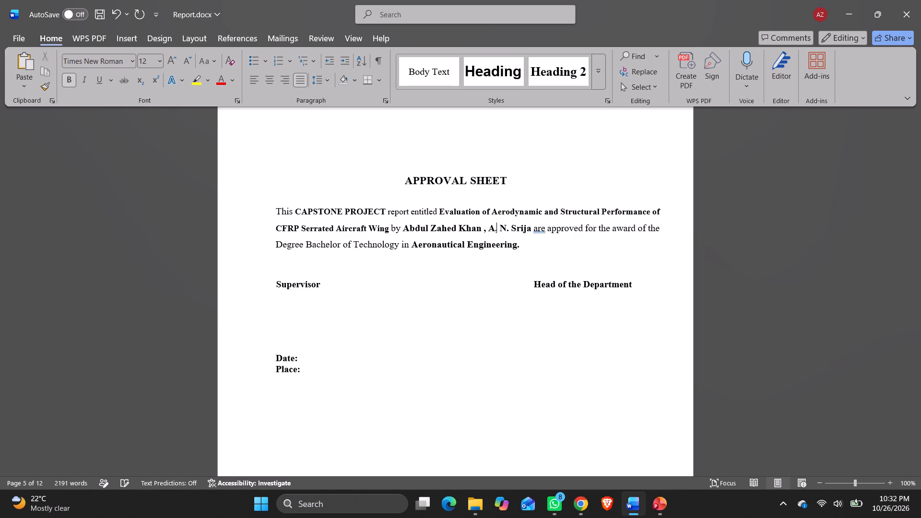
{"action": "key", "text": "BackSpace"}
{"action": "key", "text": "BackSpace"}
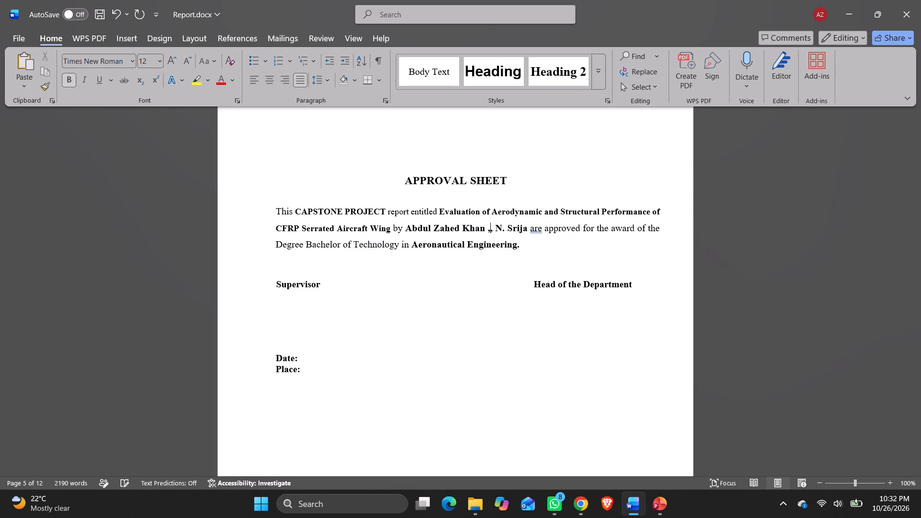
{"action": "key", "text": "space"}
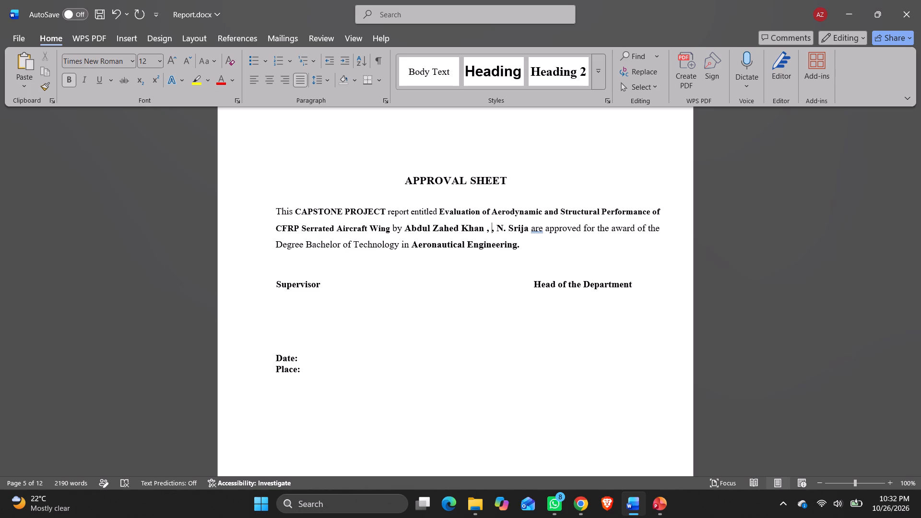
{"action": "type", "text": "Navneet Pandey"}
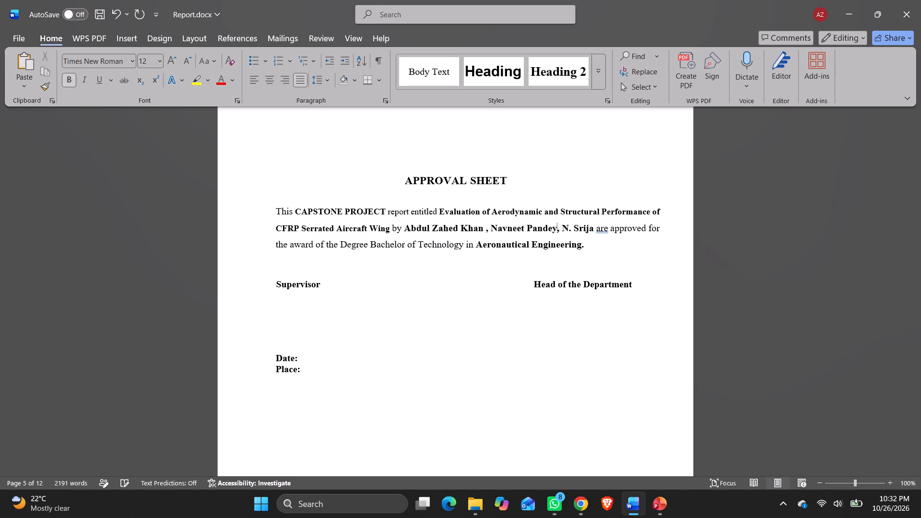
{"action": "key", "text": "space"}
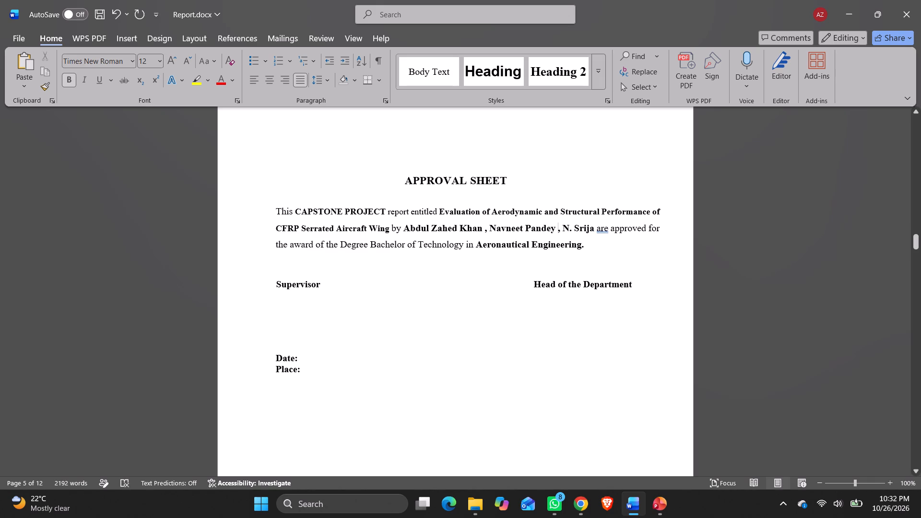
Replace the third student's name on the approval sheet with the third team member's full name.
{"action": "left_click_drag", "start_coordinate": [593, 229], "coordinate": [564, 229]}
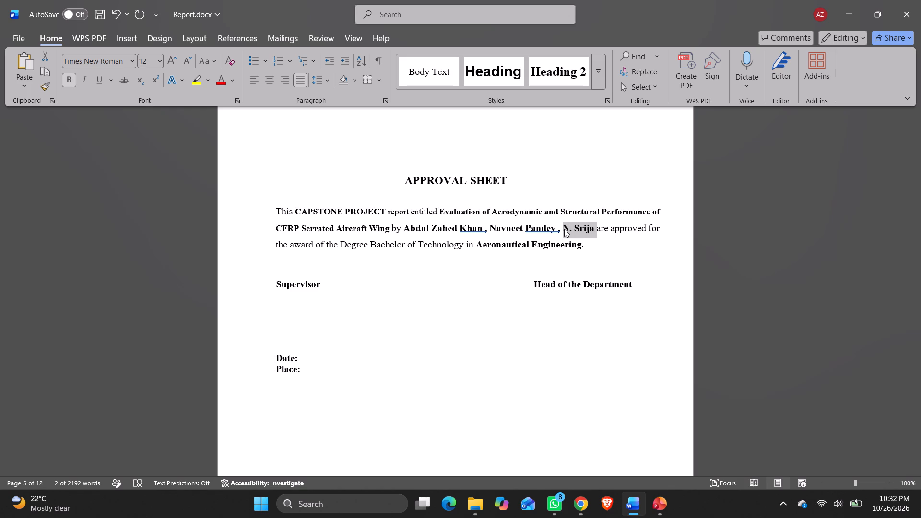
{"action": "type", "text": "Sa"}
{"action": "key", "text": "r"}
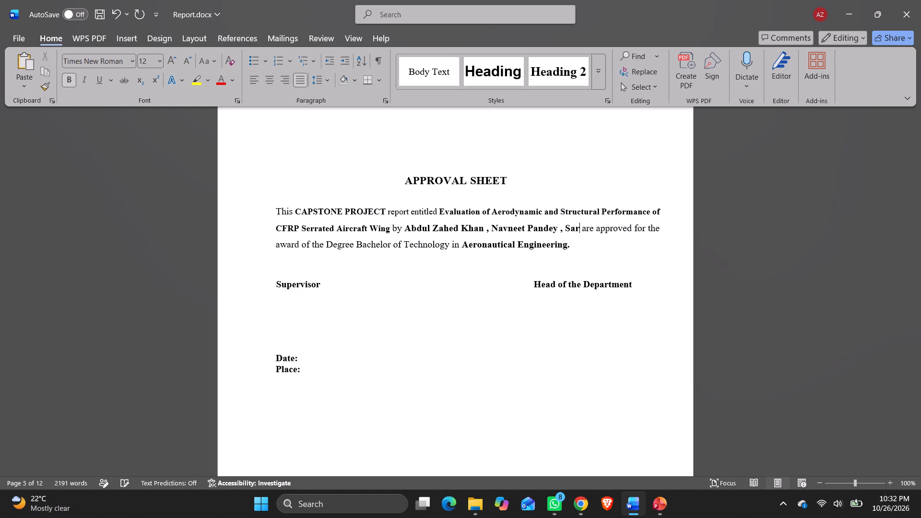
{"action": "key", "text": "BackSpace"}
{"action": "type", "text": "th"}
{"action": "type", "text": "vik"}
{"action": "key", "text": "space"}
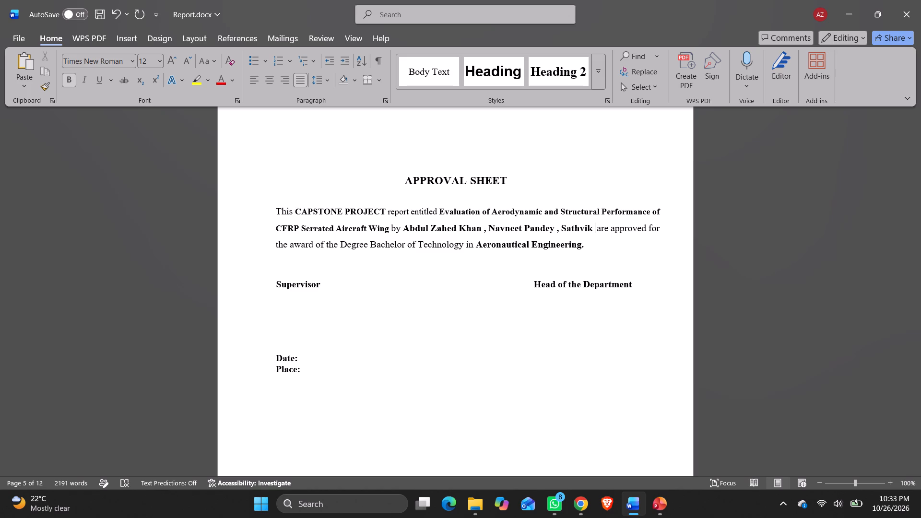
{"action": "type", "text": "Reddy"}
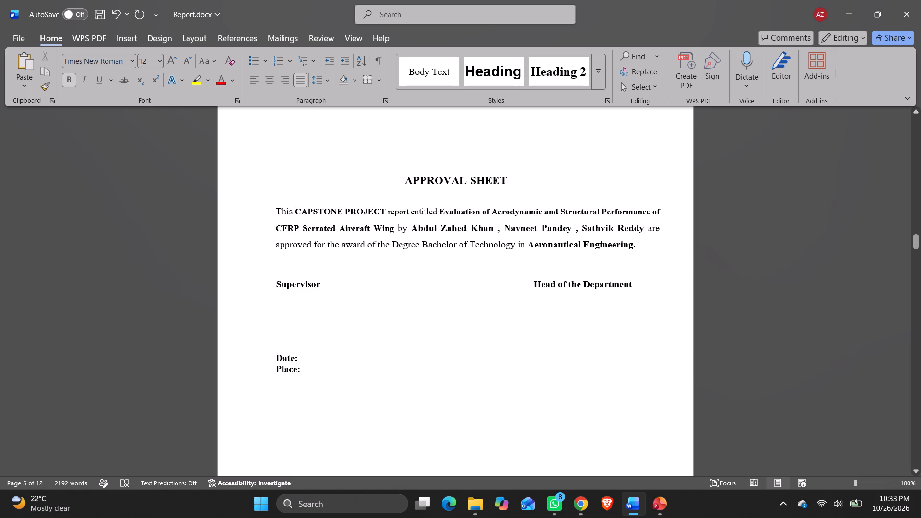
Reduce the font size of all three student names on the approval sheet to 11, matching the project title.
{"action": "left_click_drag", "start_coordinate": [411, 227], "coordinate": [480, 228]}
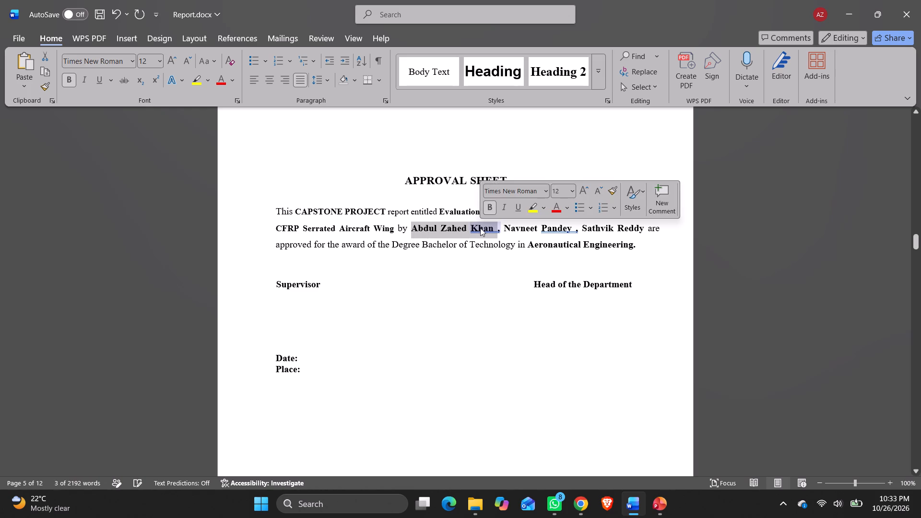
{"action": "left_click", "coordinate": [448, 306]}
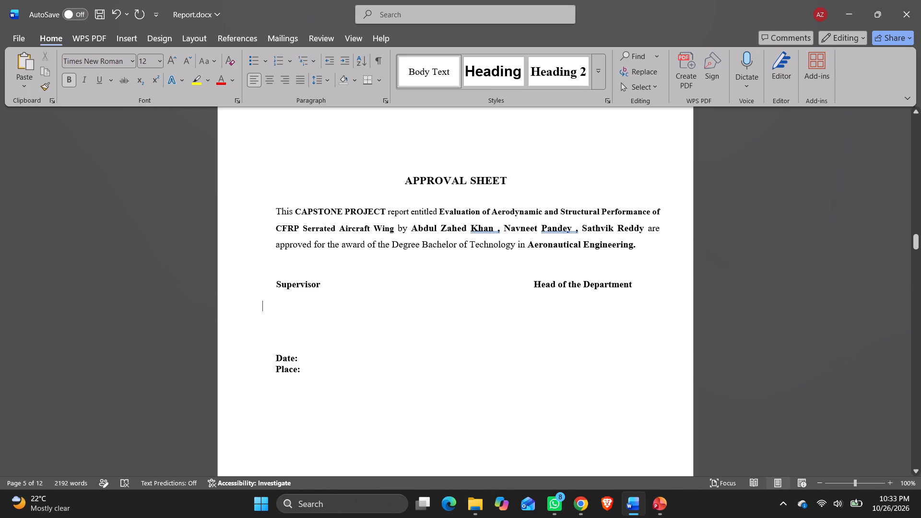
{"action": "left_click_drag", "start_coordinate": [438, 210], "coordinate": [386, 231]}
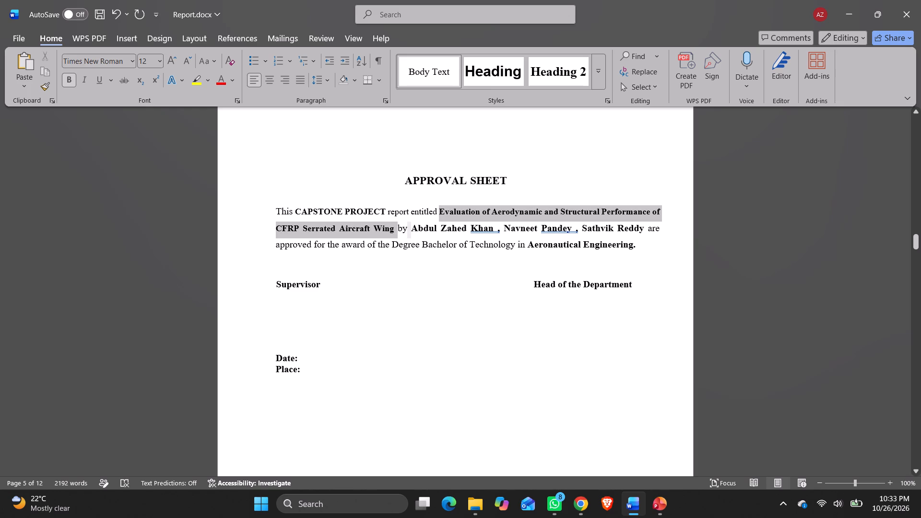
{"action": "left_click_drag", "start_coordinate": [386, 231], "coordinate": [392, 232]}
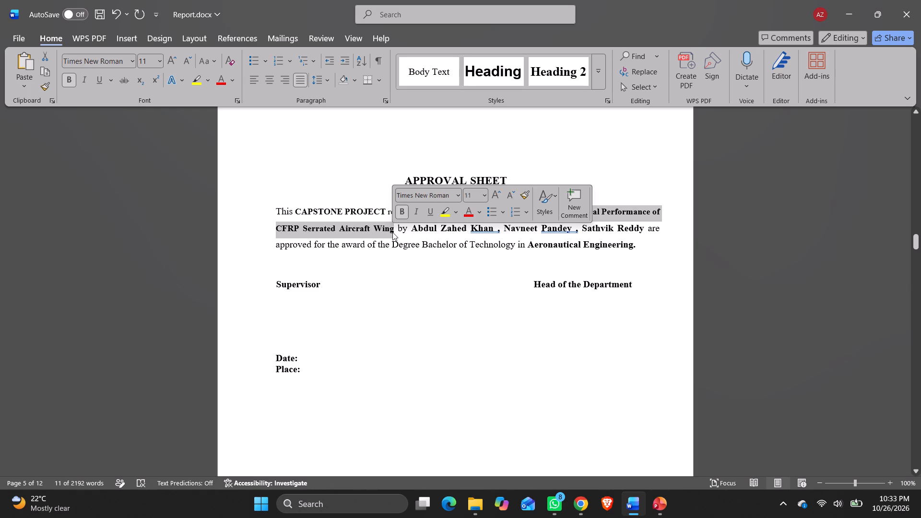
{"action": "left_click", "coordinate": [437, 272]}
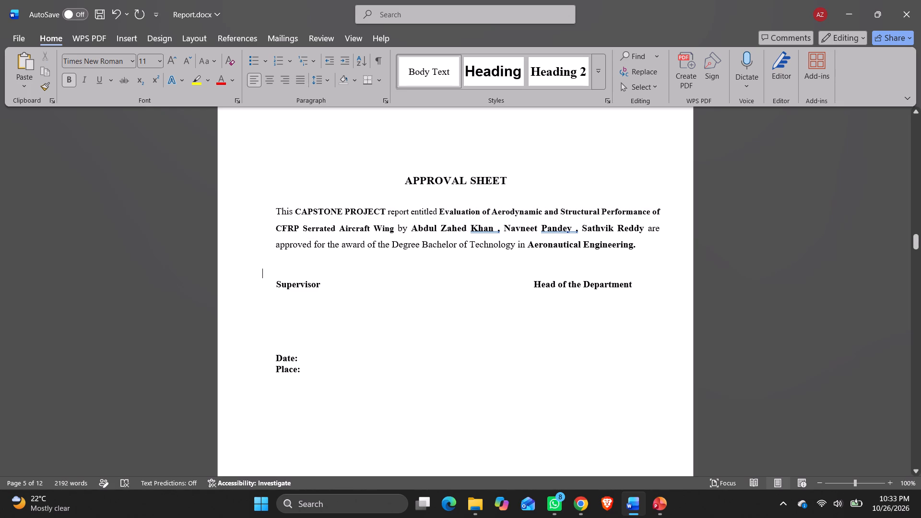
{"action": "left_click_drag", "start_coordinate": [414, 226], "coordinate": [461, 224]}
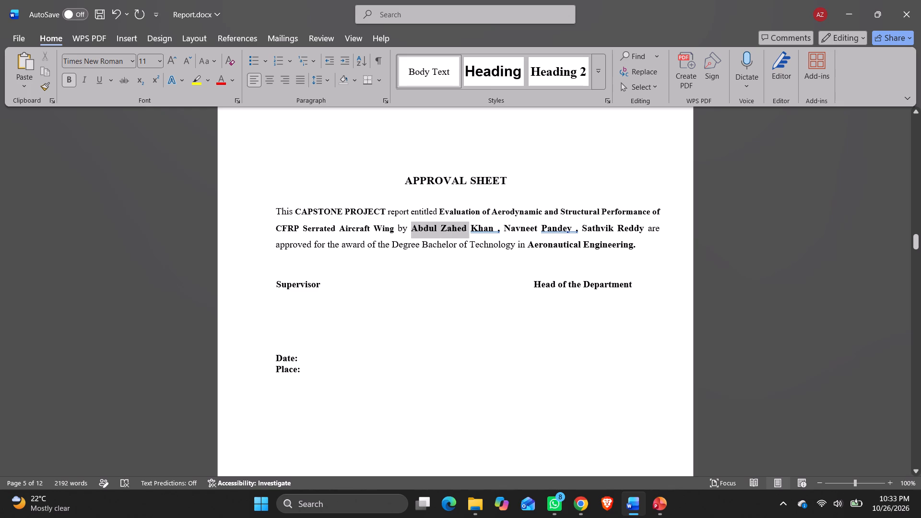
{"action": "left_click_drag", "start_coordinate": [461, 224], "coordinate": [480, 224]}
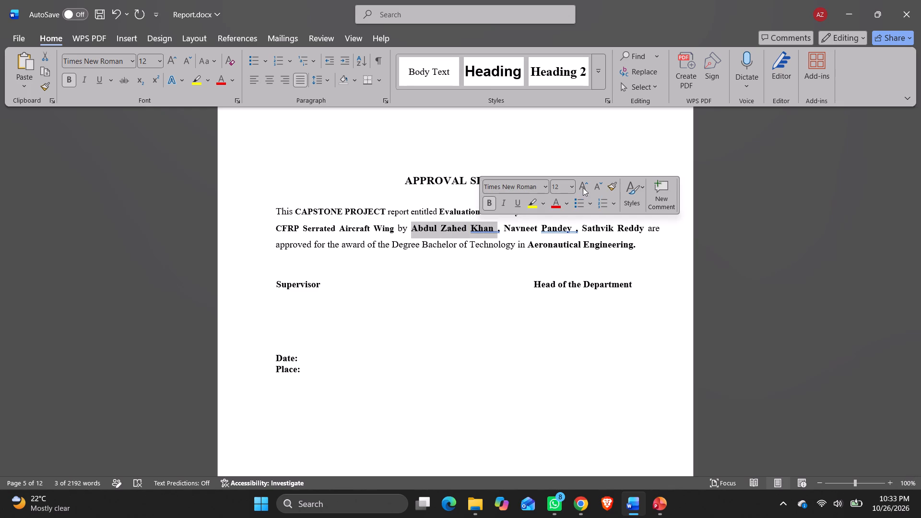
{"action": "left_click", "coordinate": [595, 187]}
{"action": "left_click", "coordinate": [474, 258]}
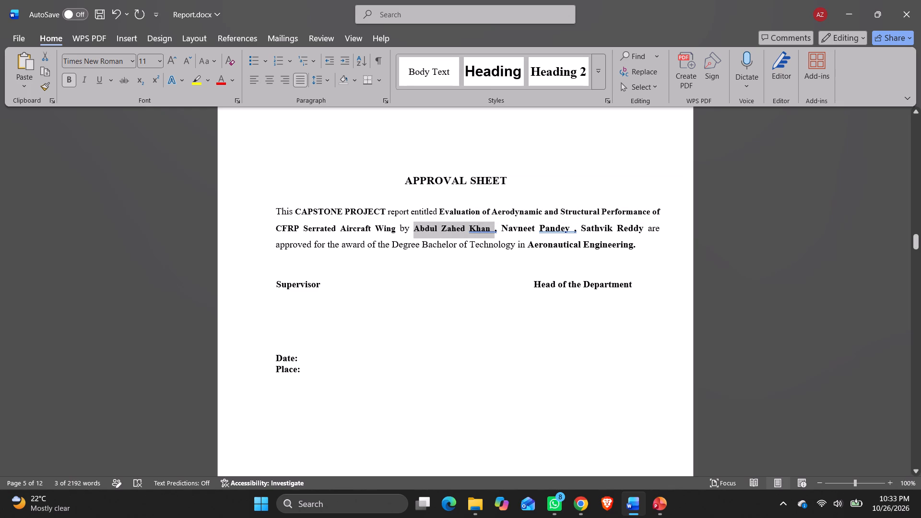
{"action": "left_click_drag", "start_coordinate": [501, 227], "coordinate": [609, 220]}
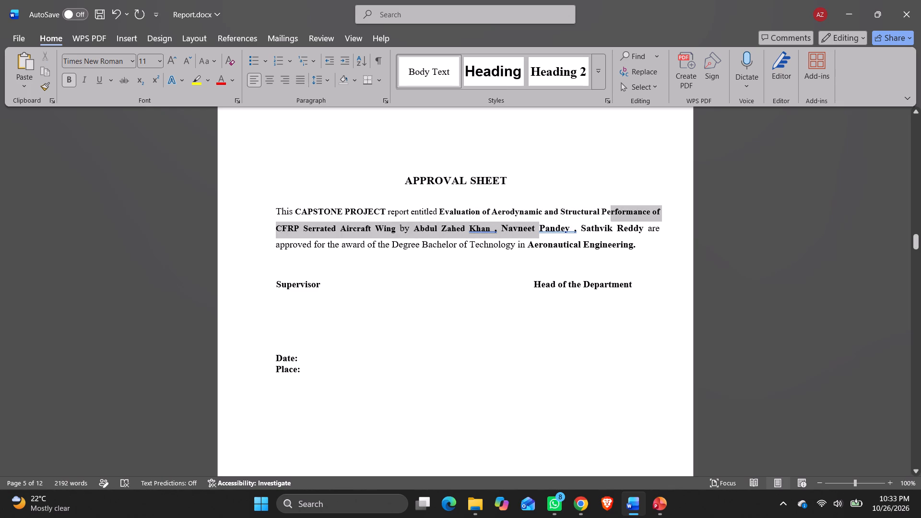
{"action": "left_click_drag", "start_coordinate": [609, 220], "coordinate": [628, 225]}
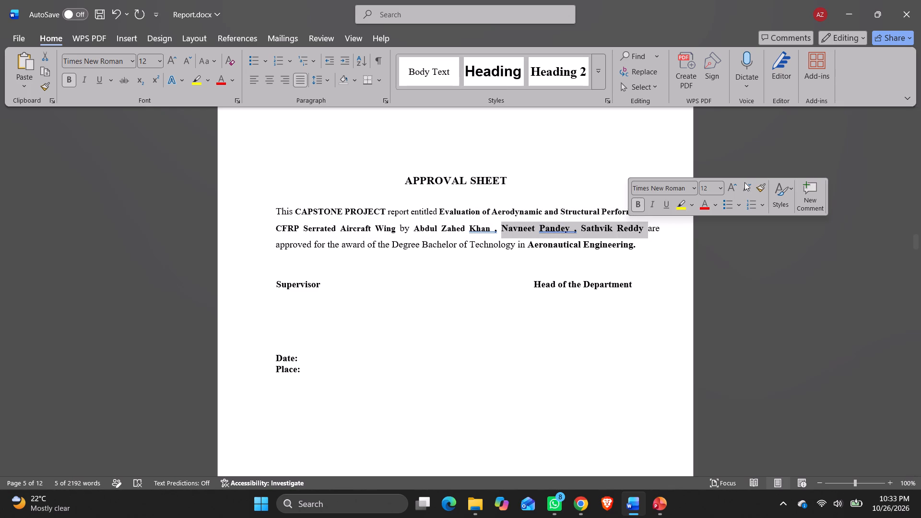
{"action": "left_click", "coordinate": [749, 184]}
{"action": "left_click", "coordinate": [536, 272]}
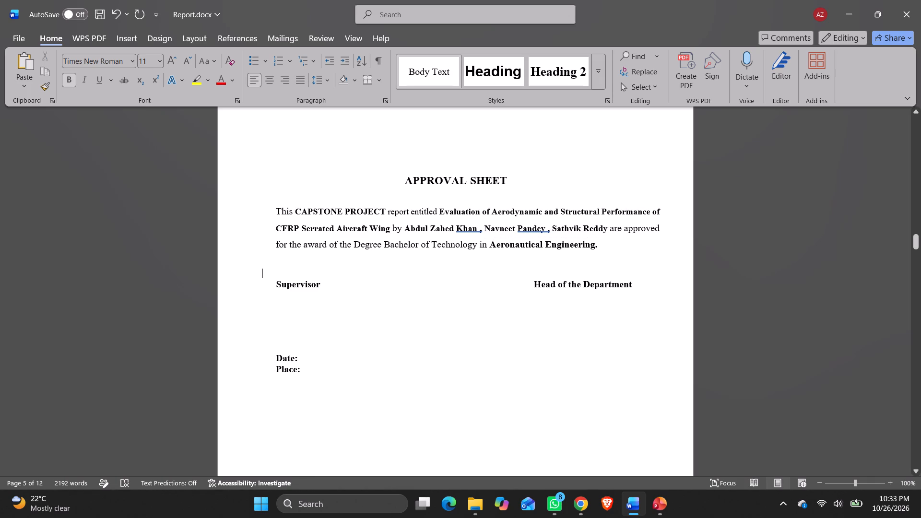
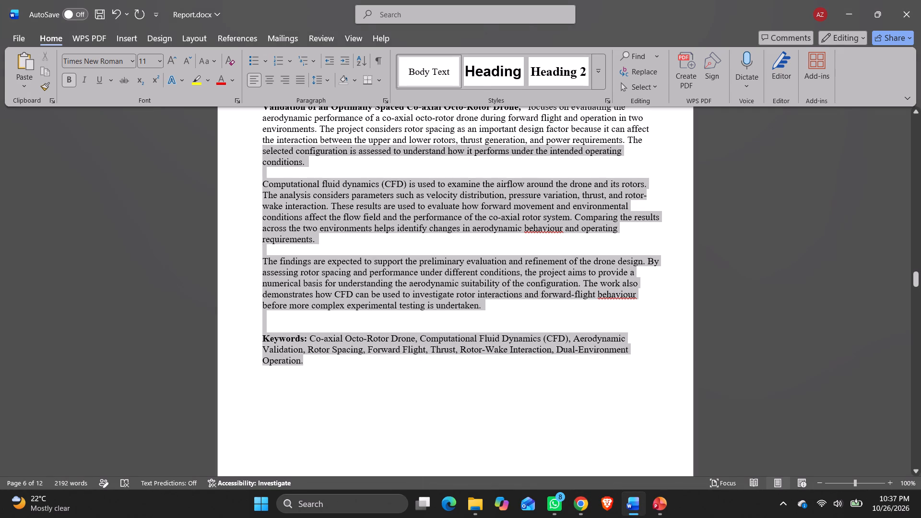
{"action": "left_click_drag", "start_coordinate": [249, 142], "coordinate": [227, 240]}
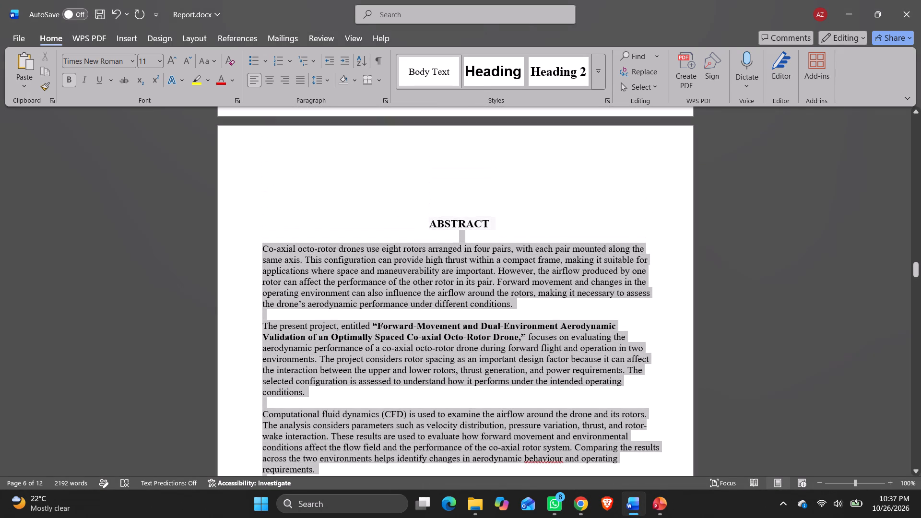
{"action": "left_click_drag", "start_coordinate": [227, 240], "coordinate": [229, 245]}
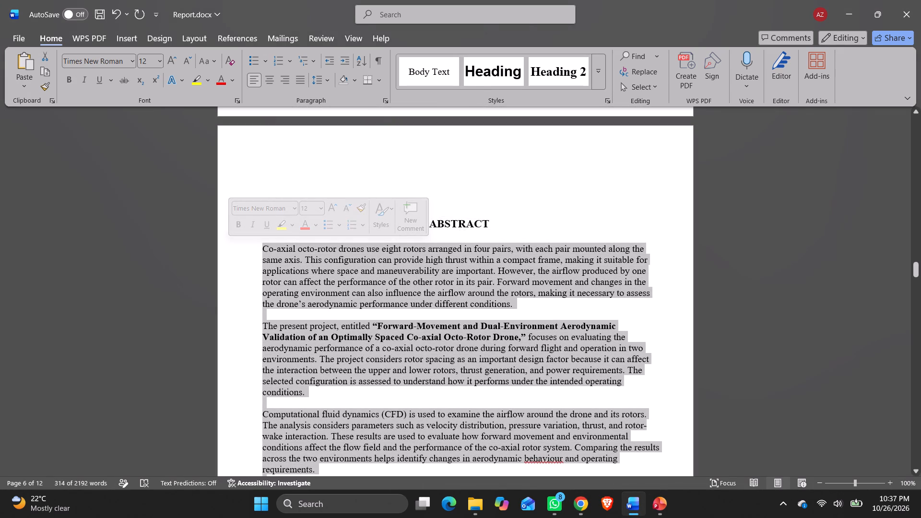
{"action": "key", "text": "ctrl+v"}
Insert a blank line after the first and second paragraphs of the new abstract.
{"action": "scroll", "coordinate": [366, 289], "scroll_direction": "down", "scroll_amount": 1}
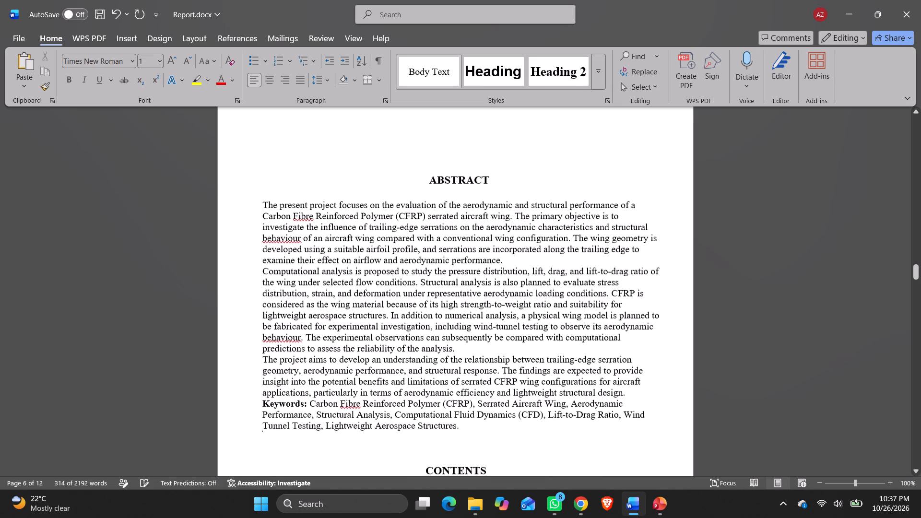
{"action": "left_click", "coordinate": [508, 262]}
{"action": "key", "text": "Return"}
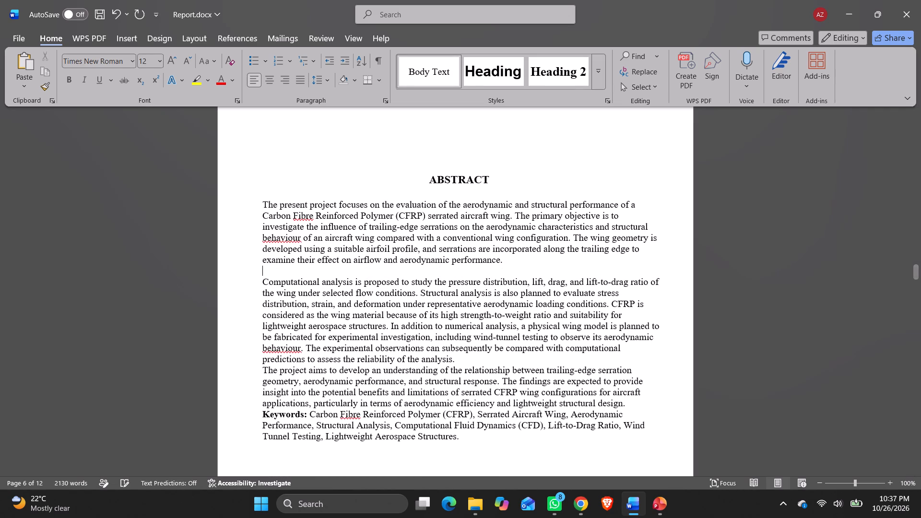
{"action": "key", "text": "Down"}
{"action": "key", "text": "Down"}
{"action": "key", "text": "Down"}
{"action": "key", "text": "Down"}
{"action": "key", "text": "Down"}
{"action": "key", "text": "Down"}
{"action": "key", "text": "Down"}
{"action": "key", "text": "Down"}
{"action": "key", "text": "Down"}
{"action": "key", "text": "Left"}
{"action": "key", "text": "Return"}
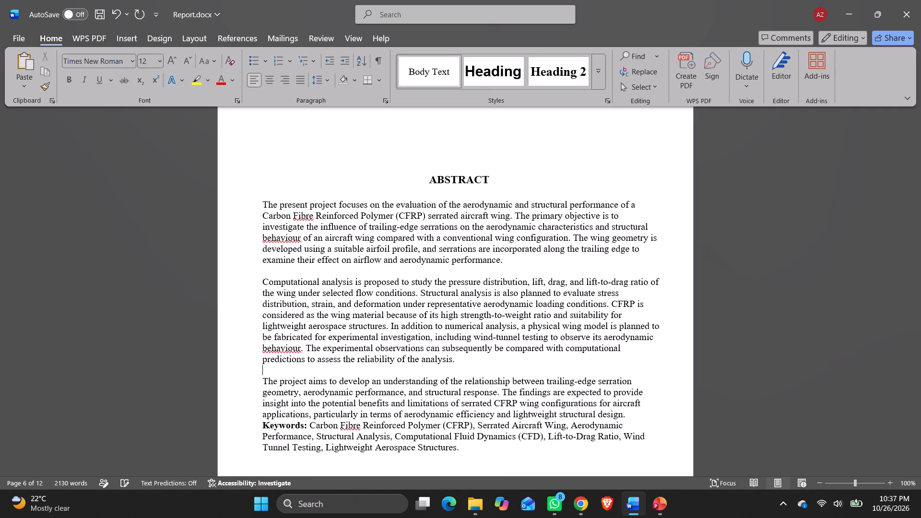
Insert two blank lines between the third abstract paragraph and the Keywords line.
{"action": "key", "text": "Down"}
{"action": "key", "text": "Down"}
{"action": "key", "text": "Down"}
{"action": "key", "text": "Down"}
{"action": "key", "text": "Down"}
{"action": "key", "text": "Left"}
{"action": "key", "text": "Return"}
{"action": "scroll", "coordinate": [507, 262], "scroll_direction": "down", "scroll_amount": 1}
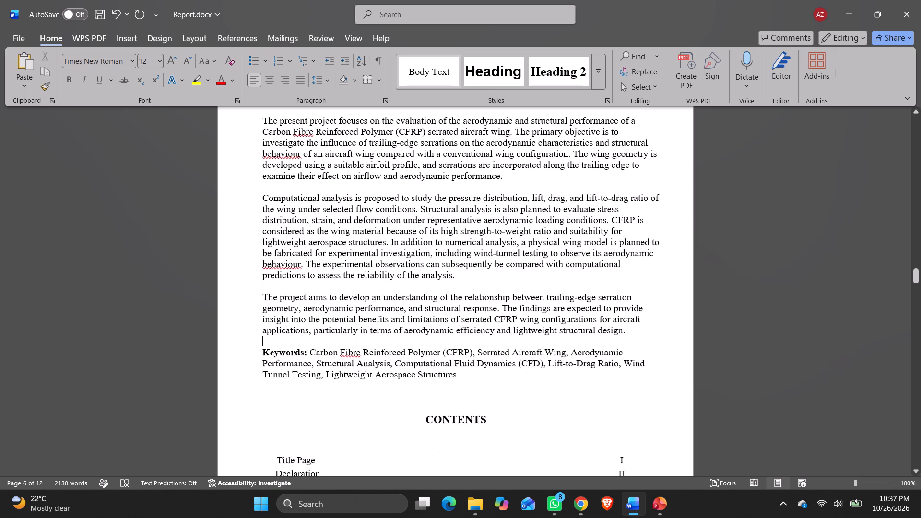
{"action": "key", "text": "Return"}
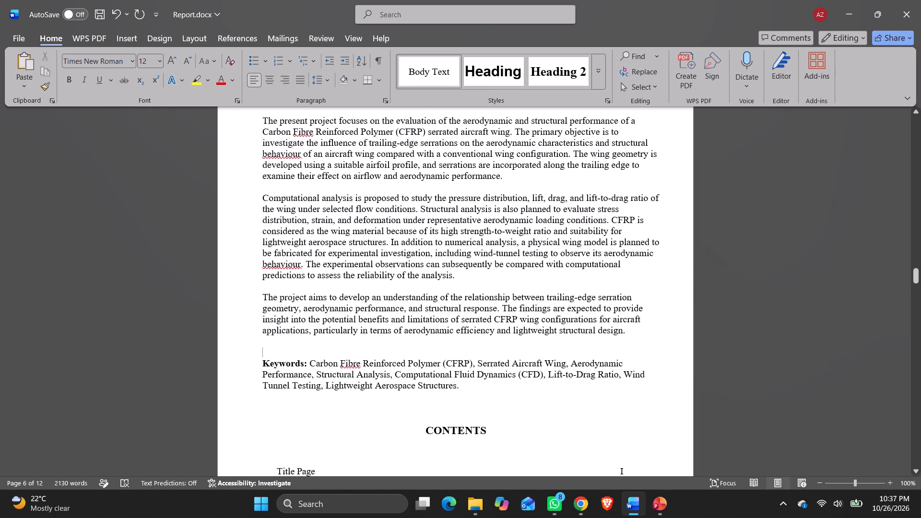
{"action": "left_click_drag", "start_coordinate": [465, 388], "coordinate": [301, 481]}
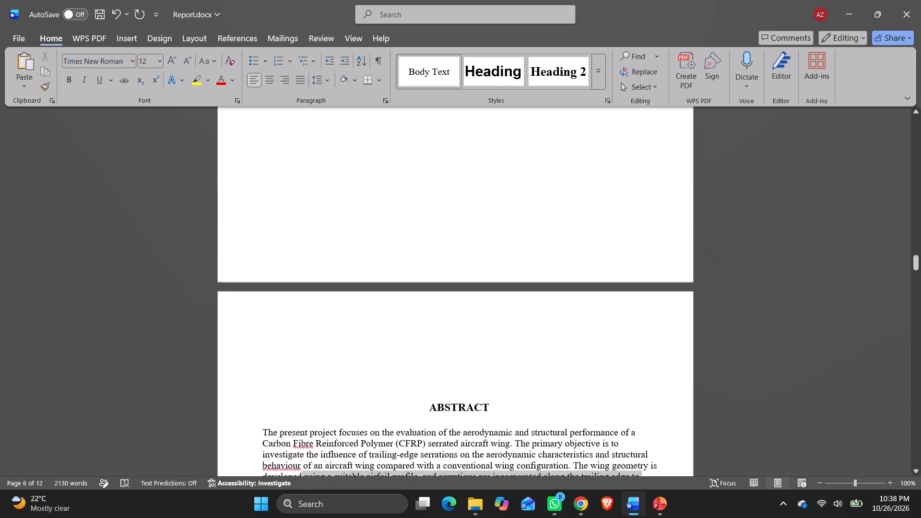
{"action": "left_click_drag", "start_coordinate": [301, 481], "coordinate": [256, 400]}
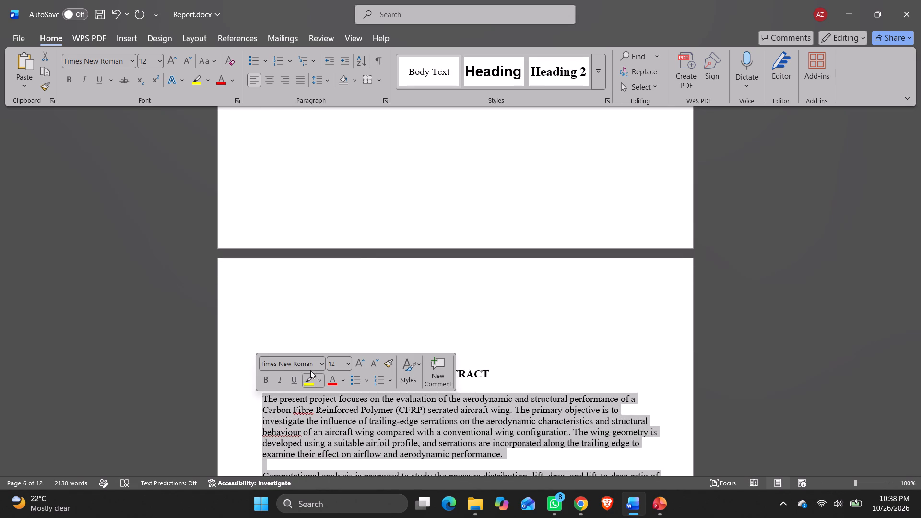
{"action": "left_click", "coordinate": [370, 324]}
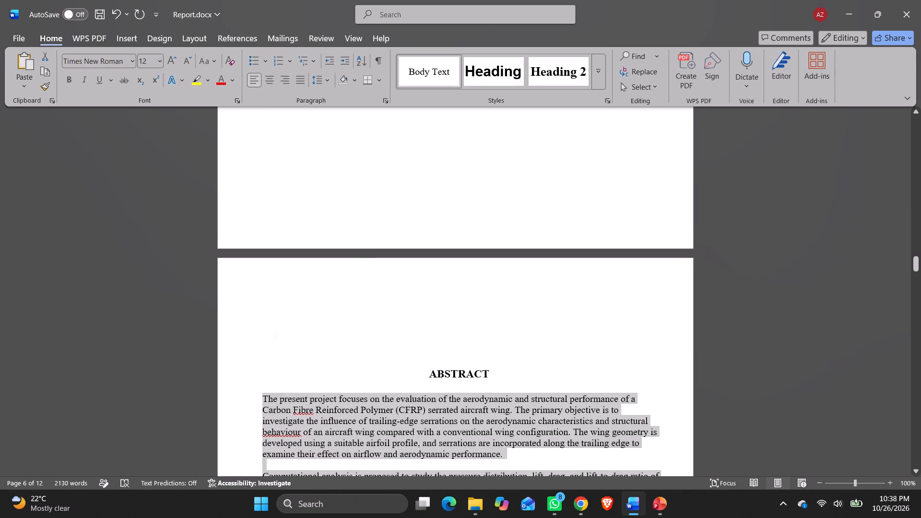
Correct the flagged spellings in the abstract and keywords, changing Fibre to Fiber and behaviour to behavior.
{"action": "scroll", "coordinate": [366, 333], "scroll_direction": "down", "scroll_amount": 5}
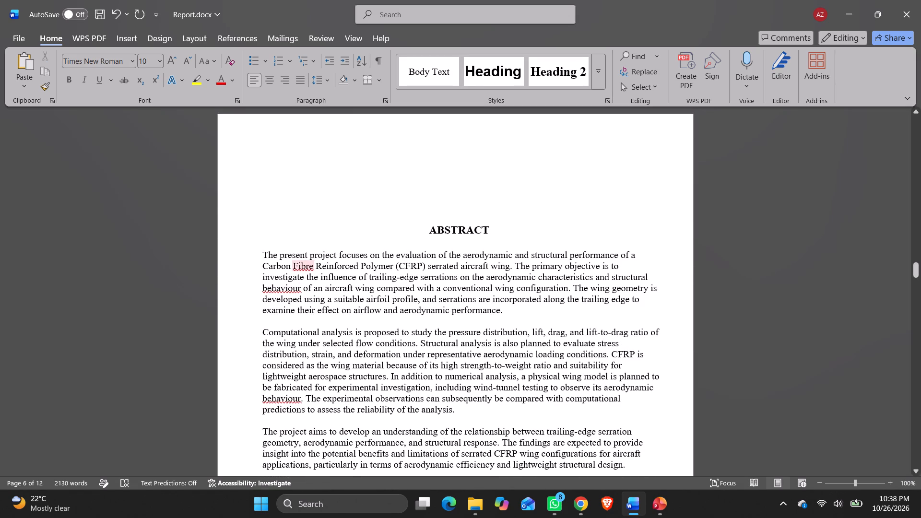
{"action": "left_click", "coordinate": [310, 267]}
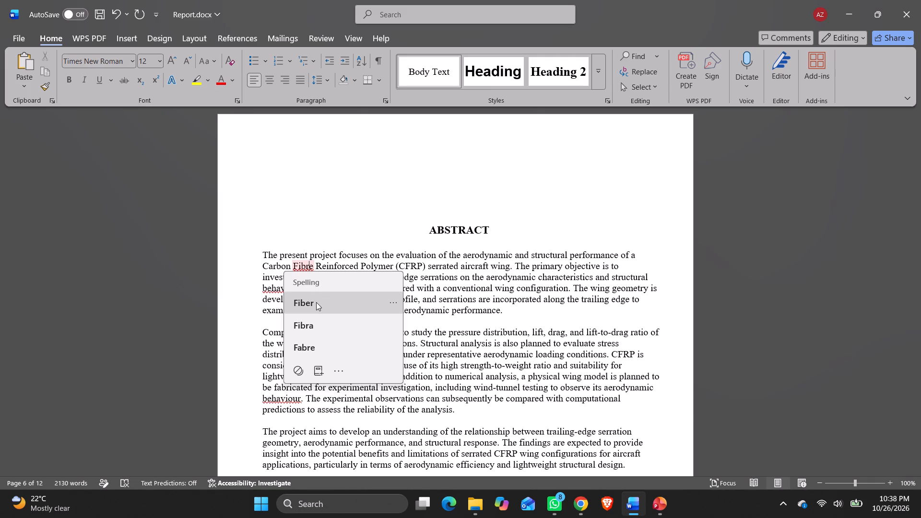
{"action": "left_click", "coordinate": [315, 306]}
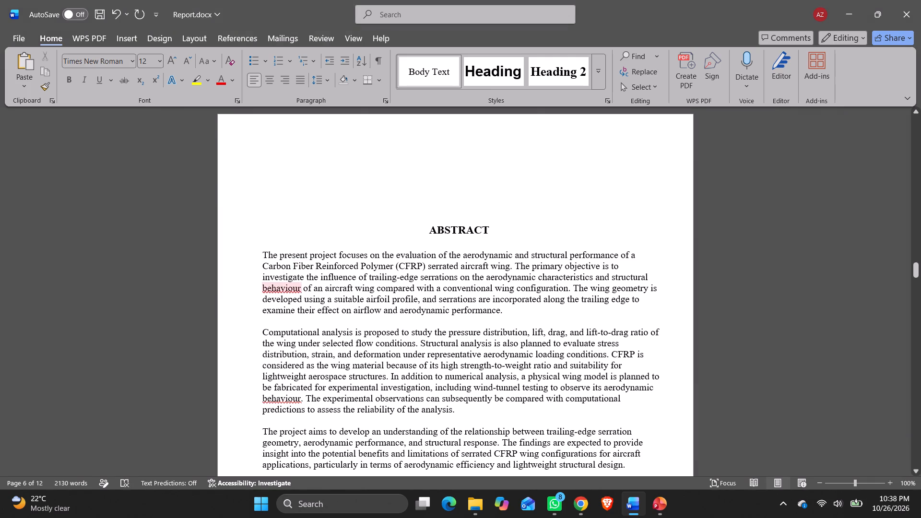
{"action": "left_click", "coordinate": [294, 291]}
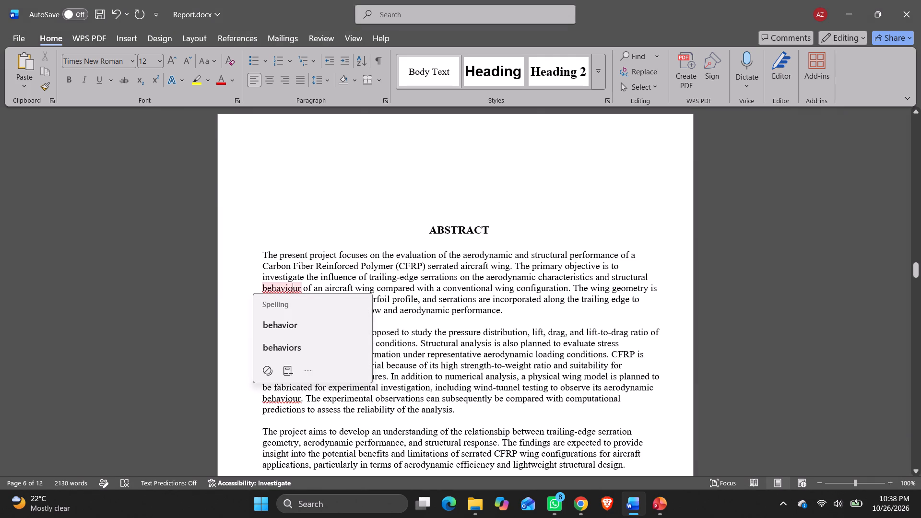
{"action": "left_click", "coordinate": [301, 326]}
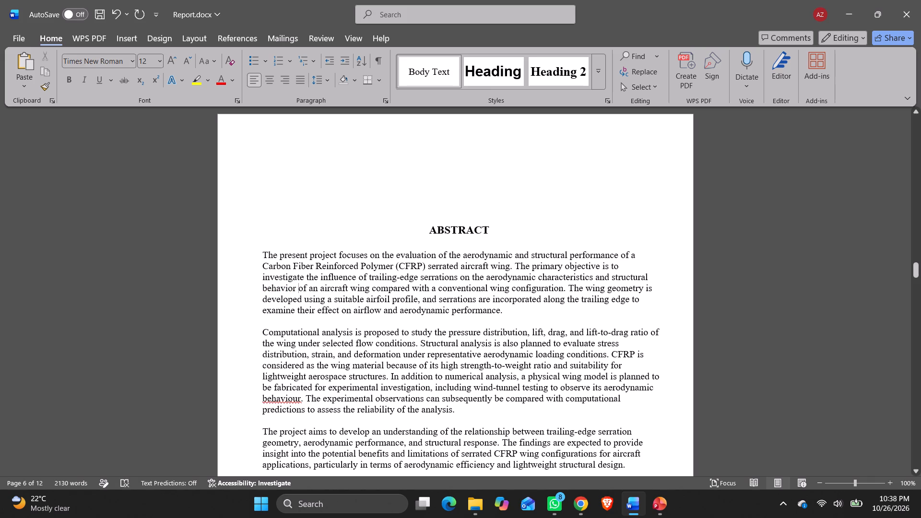
{"action": "scroll", "coordinate": [415, 322], "scroll_direction": "down", "scroll_amount": 1}
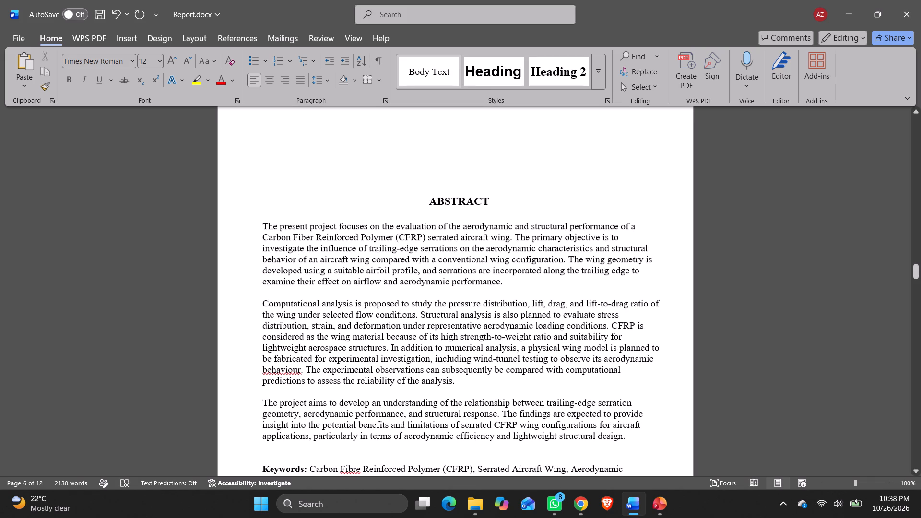
{"action": "left_click", "coordinate": [289, 371]}
{"action": "left_click", "coordinate": [310, 403]}
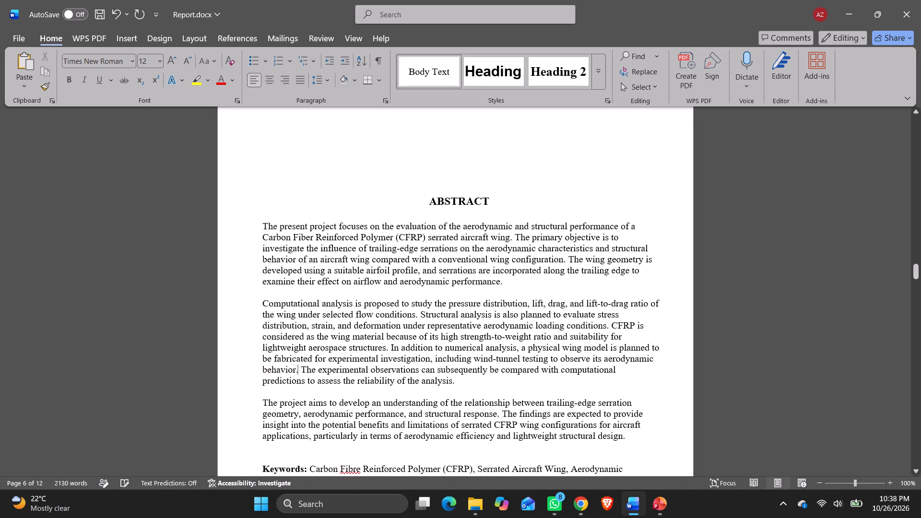
{"action": "scroll", "coordinate": [351, 381], "scroll_direction": "down", "scroll_amount": 1}
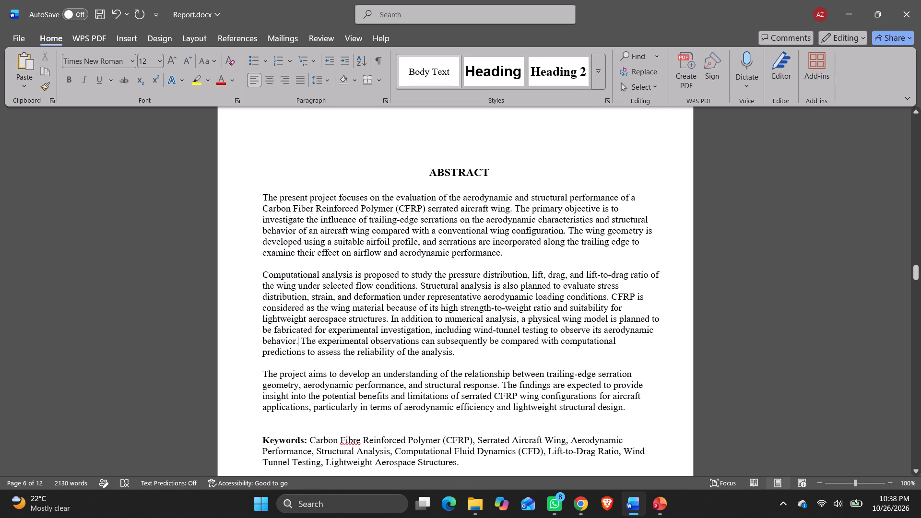
{"action": "scroll", "coordinate": [556, 346], "scroll_direction": "down", "scroll_amount": 2}
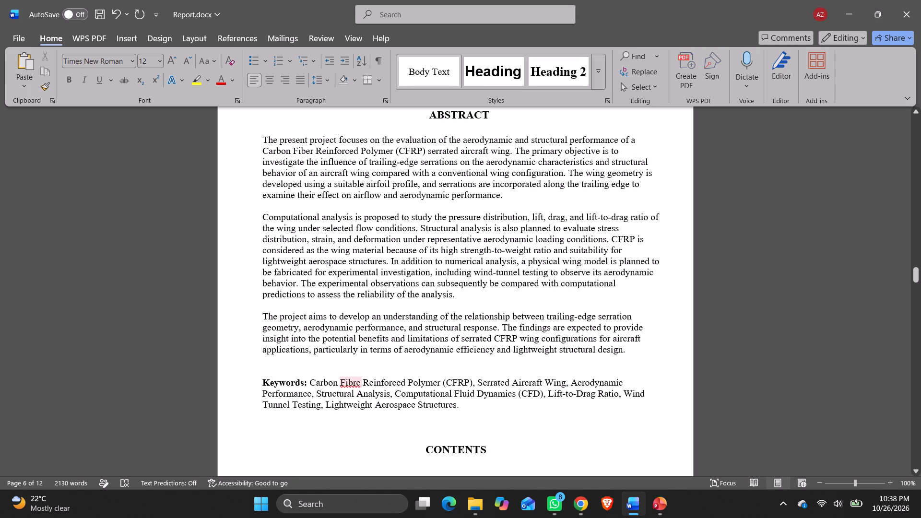
{"action": "left_click", "coordinate": [350, 383]}
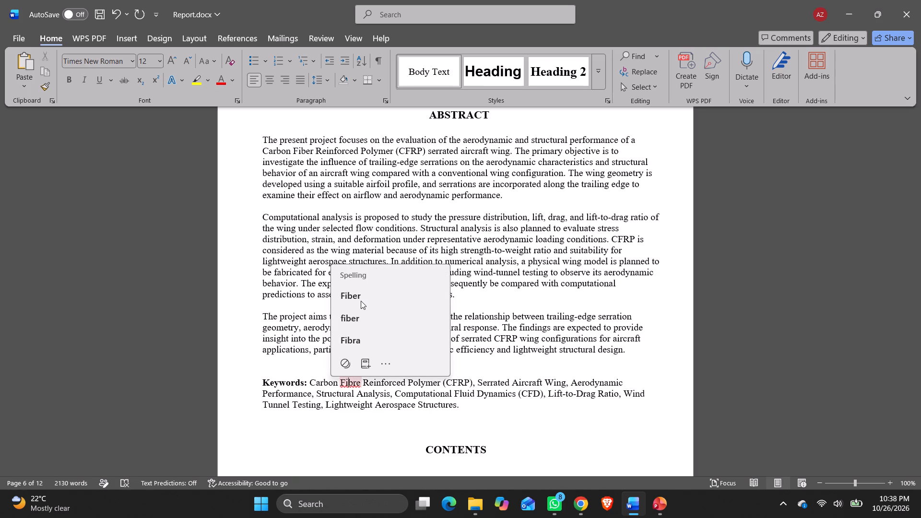
{"action": "left_click", "coordinate": [361, 301]}
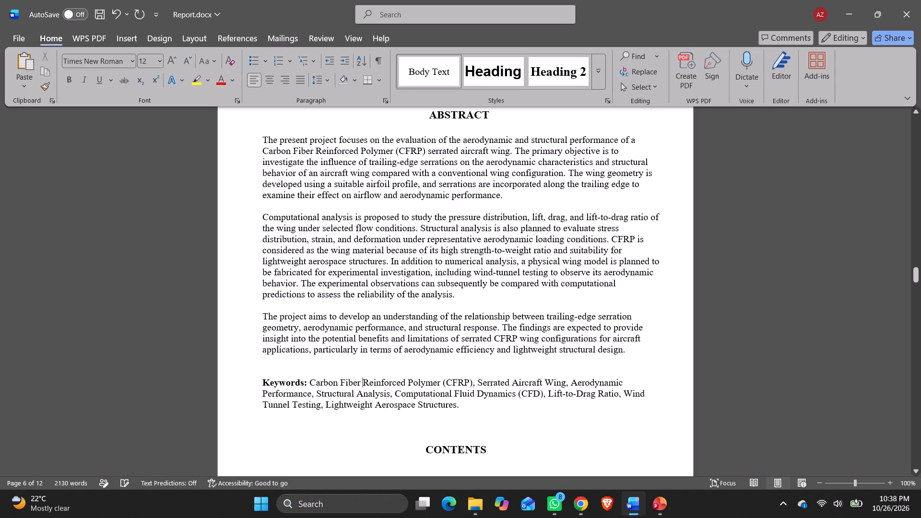
Insert blank lines between the keywords and the CONTENTS heading until CONTENTS starts on a new page.
{"action": "scroll", "coordinate": [422, 376], "scroll_direction": "down", "scroll_amount": 3}
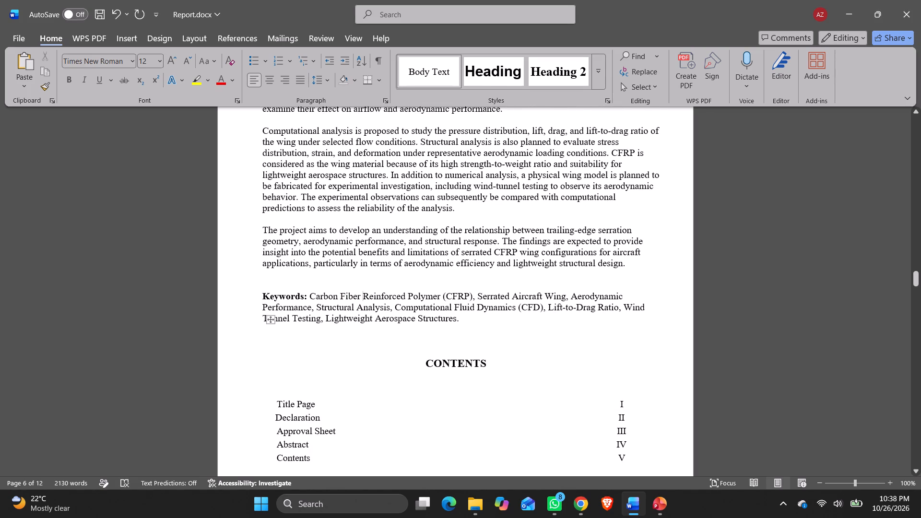
{"action": "scroll", "coordinate": [424, 367], "scroll_direction": "down", "scroll_amount": 5}
{"action": "left_click", "coordinate": [484, 193]}
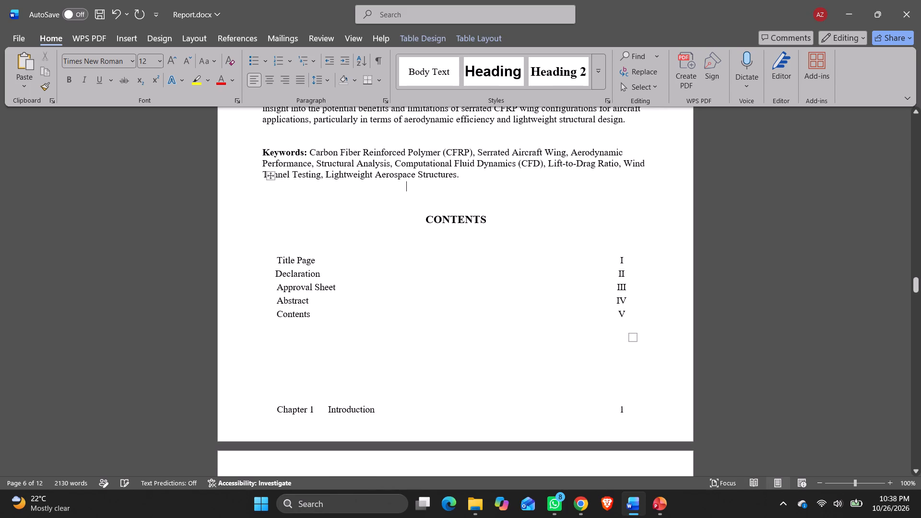
{"action": "key", "text": "Return"}
{"action": "key", "text": "Return"}
{"action": "key", "text": "Return"}
{"action": "key", "text": "Return"}
{"action": "key", "text": "Return"}
{"action": "key", "text": "Return"}
{"action": "key", "text": "Return"}
{"action": "key", "text": "Return"}
{"action": "key", "text": "Return"}
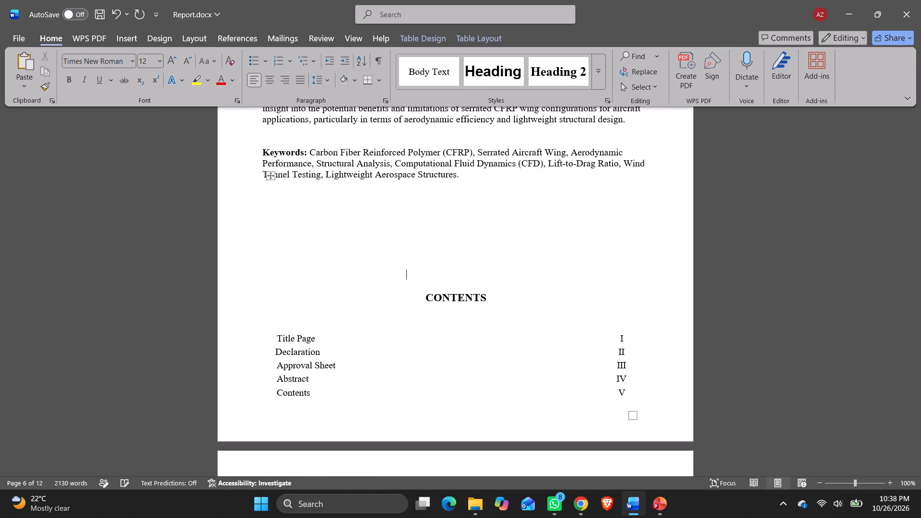
{"action": "key", "text": "Return"}
{"action": "key", "text": "Return"}
{"action": "key", "text": "Return"}
{"action": "key", "text": "Return"}
{"action": "key", "text": "Return"}
{"action": "key", "text": "Return"}
{"action": "key", "text": "Return"}
{"action": "key", "text": "Return"}
{"action": "key", "text": "Return"}
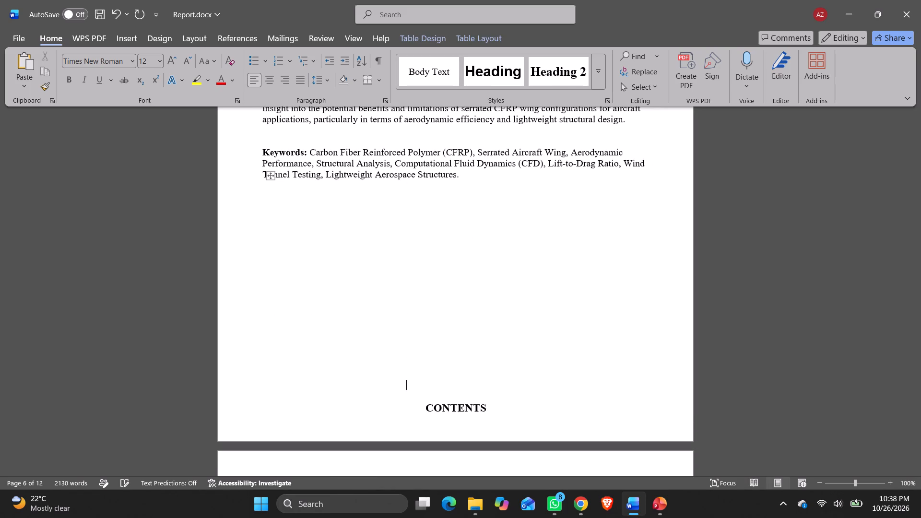
{"action": "key", "text": "Return"}
{"action": "scroll", "coordinate": [484, 193], "scroll_direction": "up", "scroll_amount": 8}
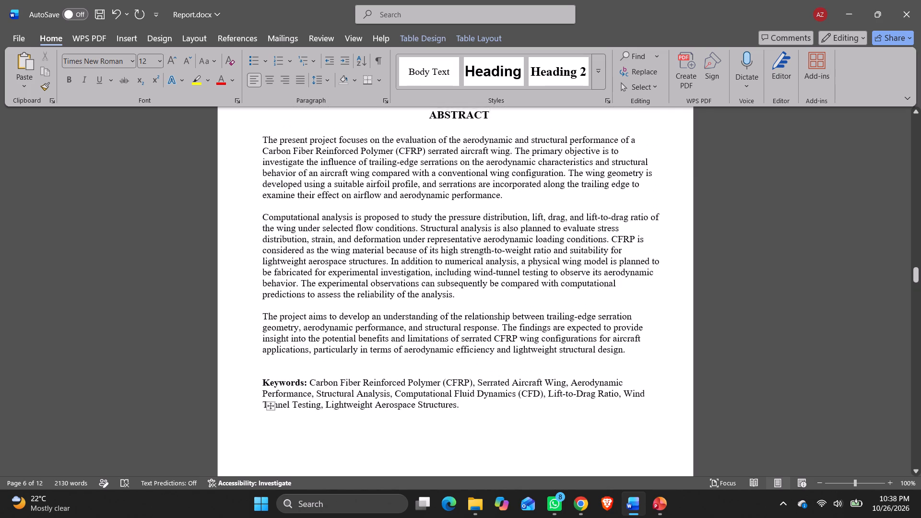
{"action": "scroll", "coordinate": [484, 193], "scroll_direction": "up", "scroll_amount": 3}
{"action": "scroll", "coordinate": [506, 182], "scroll_direction": "down", "scroll_amount": 14}
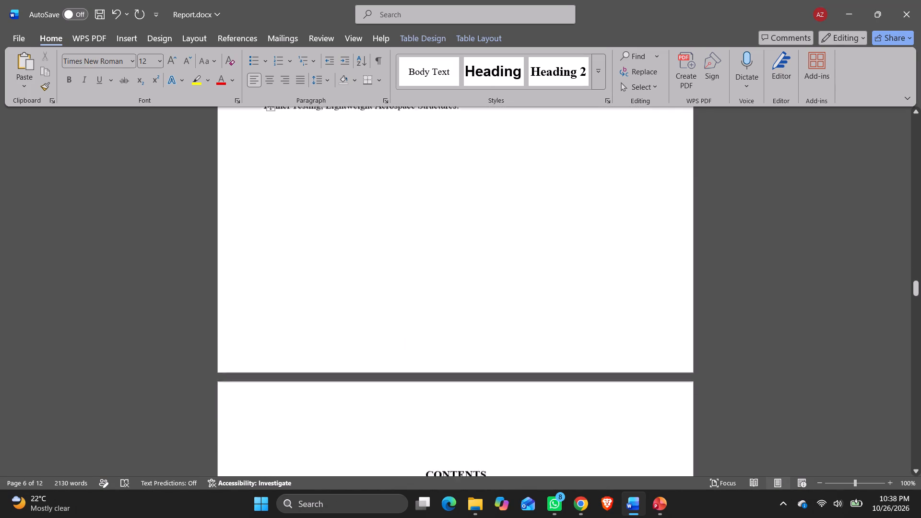
Look through the contents page and the Chapter I Introduction, examining the 1.1 Description text.
{"action": "scroll", "coordinate": [470, 270], "scroll_direction": "down", "scroll_amount": 13}
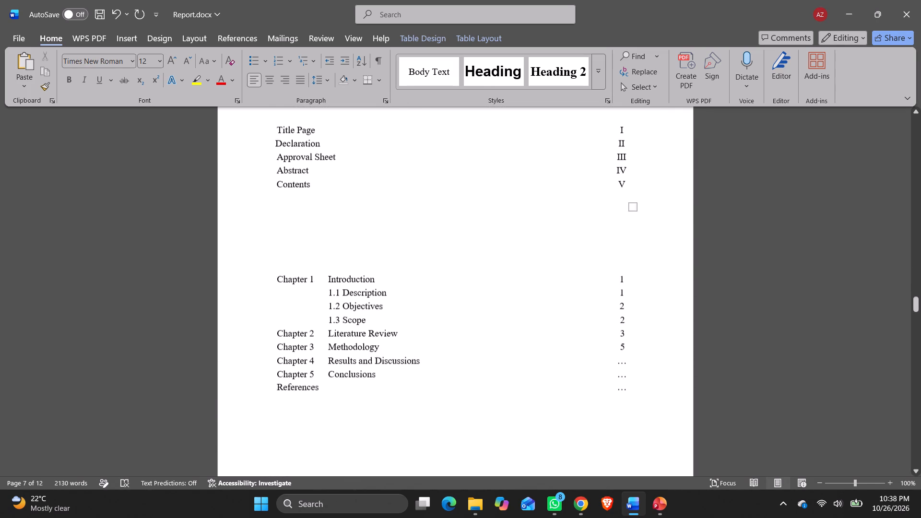
{"action": "scroll", "coordinate": [475, 273], "scroll_direction": "down", "scroll_amount": 1}
{"action": "scroll", "coordinate": [415, 297], "scroll_direction": "down", "scroll_amount": 2}
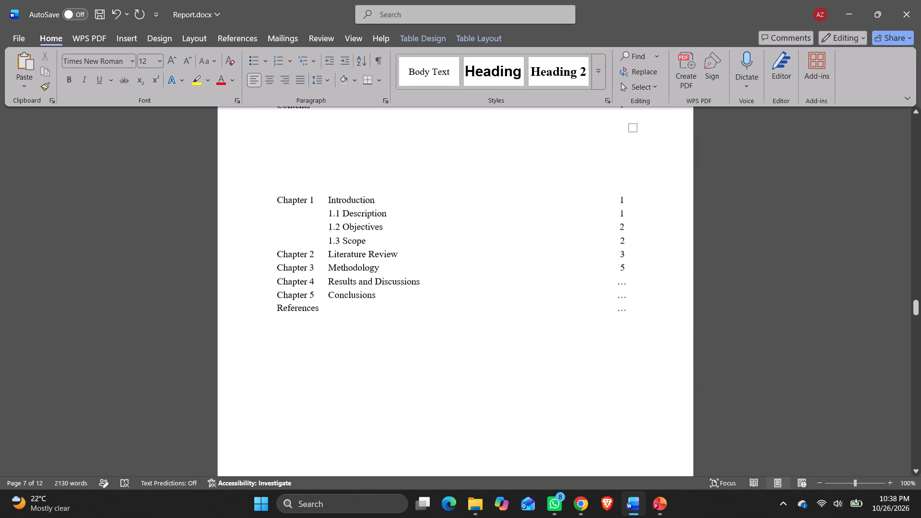
{"action": "scroll", "coordinate": [414, 298], "scroll_direction": "down", "scroll_amount": 15}
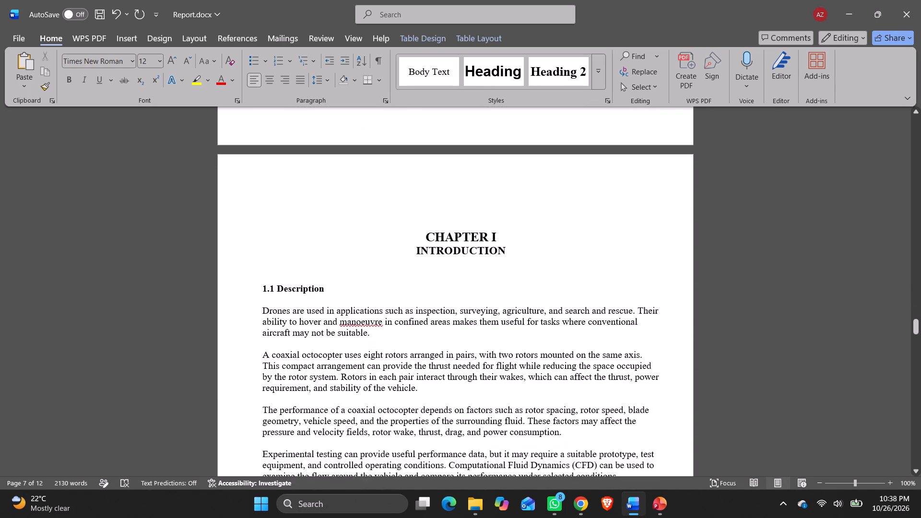
{"action": "scroll", "coordinate": [414, 298], "scroll_direction": "down", "scroll_amount": 6}
{"action": "scroll", "coordinate": [414, 298], "scroll_direction": "up", "scroll_amount": 1}
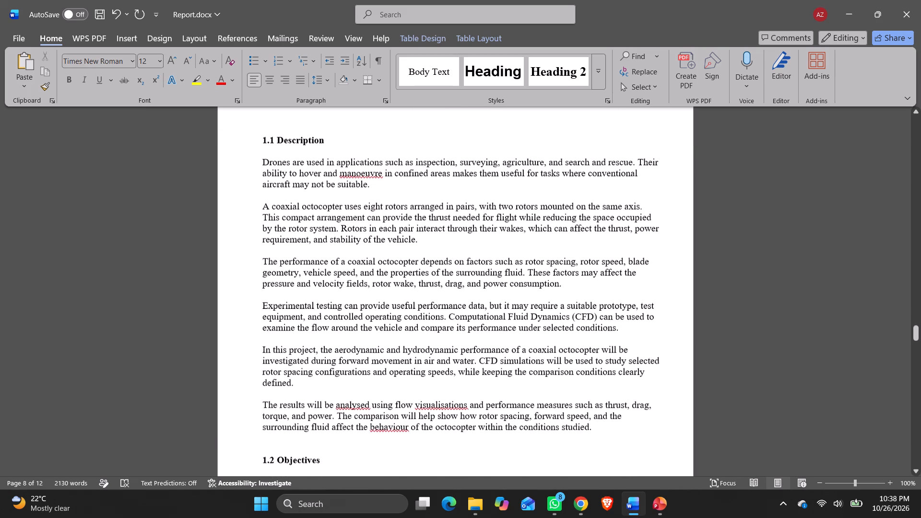
{"action": "scroll", "coordinate": [414, 298], "scroll_direction": "up", "scroll_amount": 2}
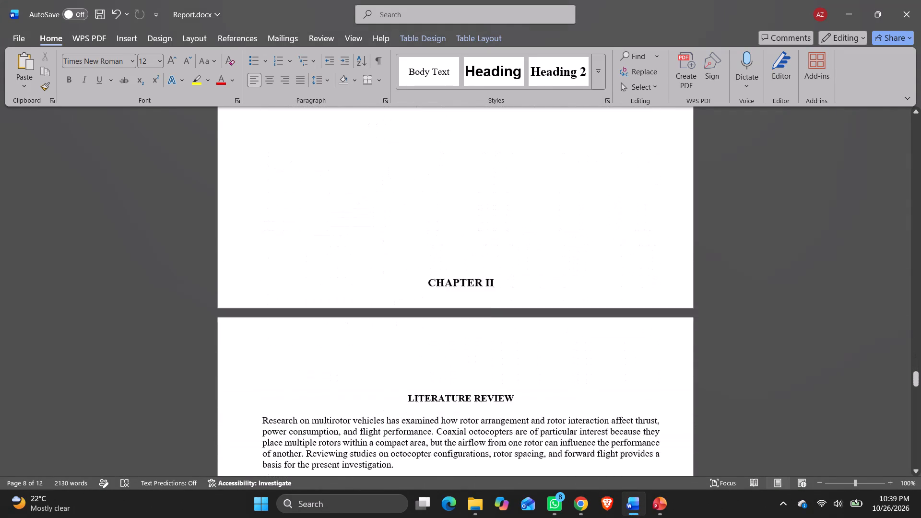
{"action": "scroll", "coordinate": [383, 298], "scroll_direction": "down", "scroll_amount": 4}
{"action": "left_click", "coordinate": [414, 139]}
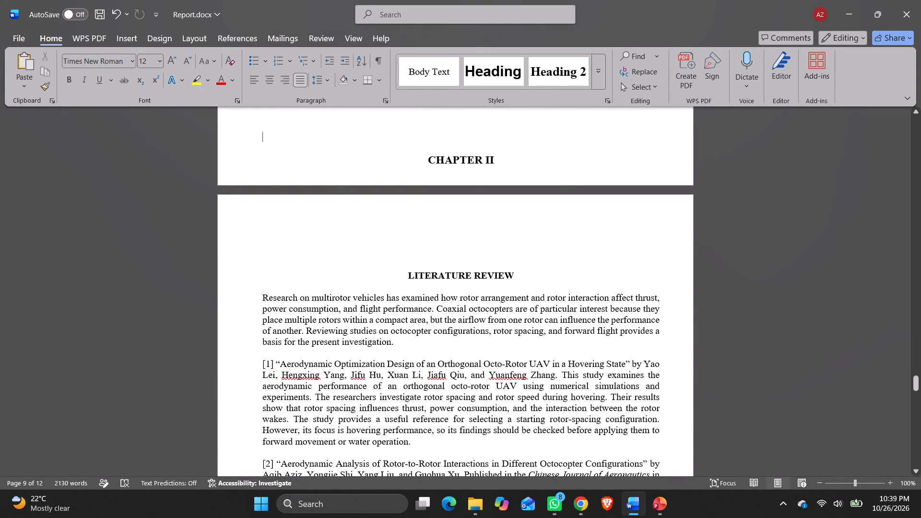
{"action": "key", "text": "space"}
{"action": "key", "text": "Return"}
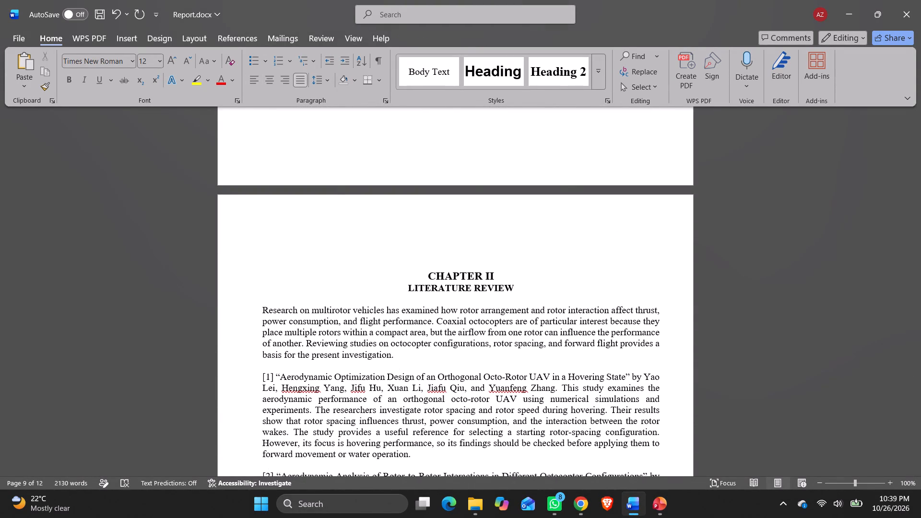
Replace the old octocopter literature review, from its opening paragraph through reference [5], with the copied serrated wing text.
{"action": "scroll", "coordinate": [412, 142], "scroll_direction": "down", "scroll_amount": 3}
{"action": "scroll", "coordinate": [374, 181], "scroll_direction": "down", "scroll_amount": 1}
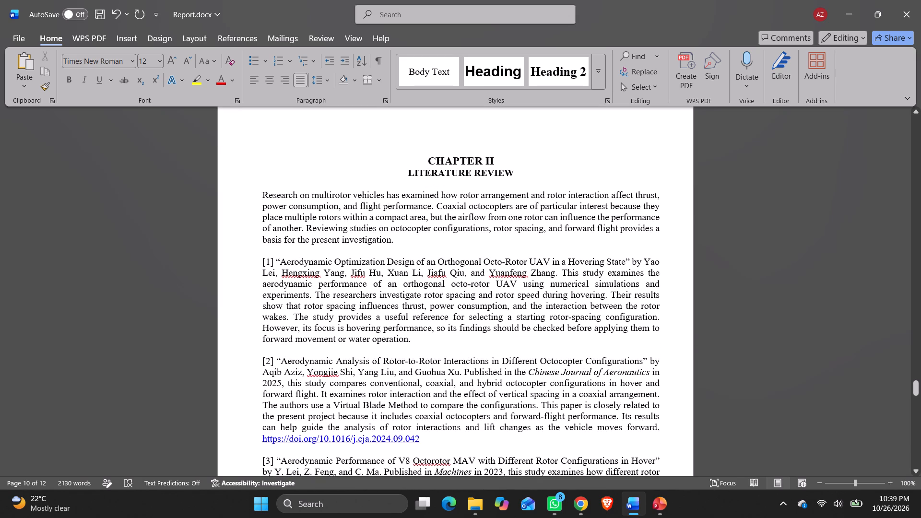
{"action": "scroll", "coordinate": [366, 249], "scroll_direction": "down", "scroll_amount": 1}
{"action": "scroll", "coordinate": [406, 271], "scroll_direction": "down", "scroll_amount": 3}
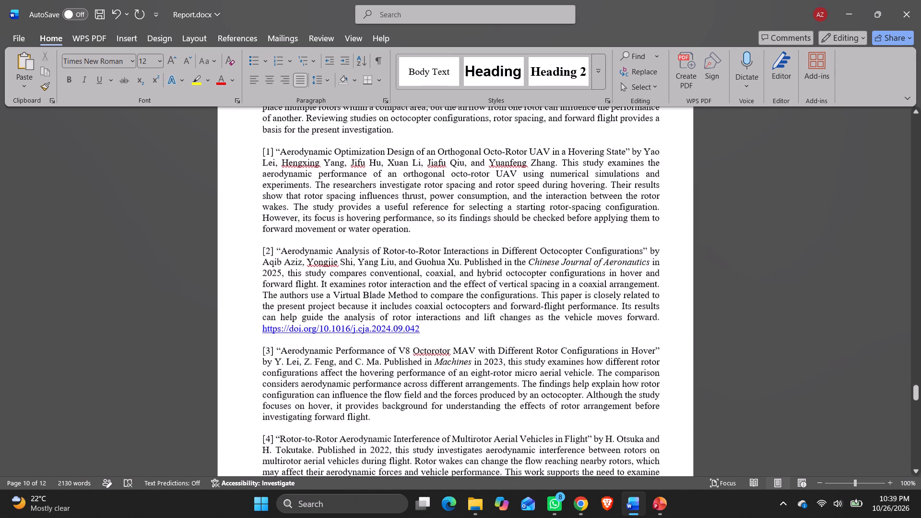
{"action": "scroll", "coordinate": [404, 274], "scroll_direction": "down", "scroll_amount": 14}
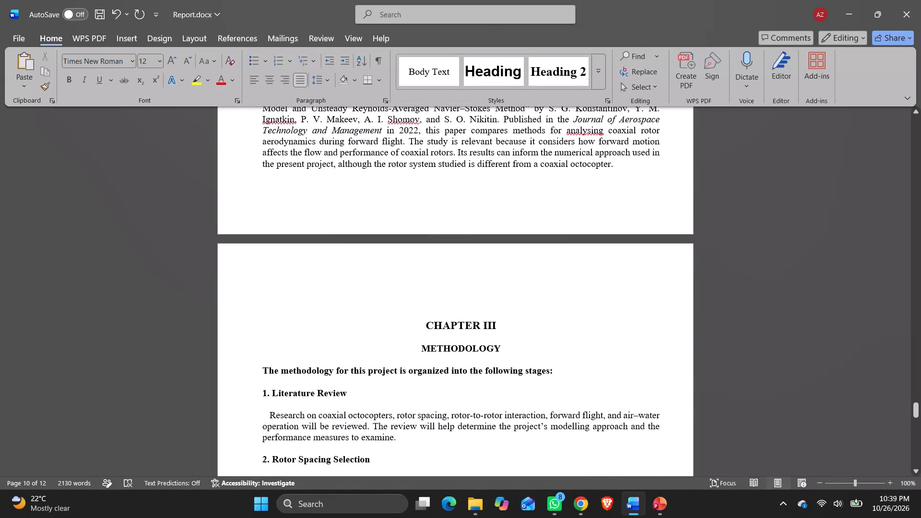
{"action": "scroll", "coordinate": [404, 274], "scroll_direction": "up", "scroll_amount": 9}
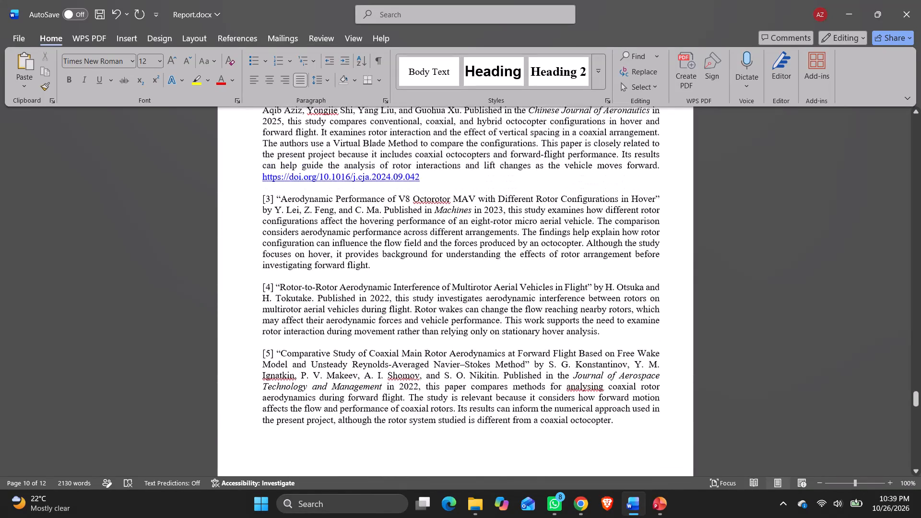
{"action": "scroll", "coordinate": [404, 274], "scroll_direction": "up", "scroll_amount": 7}
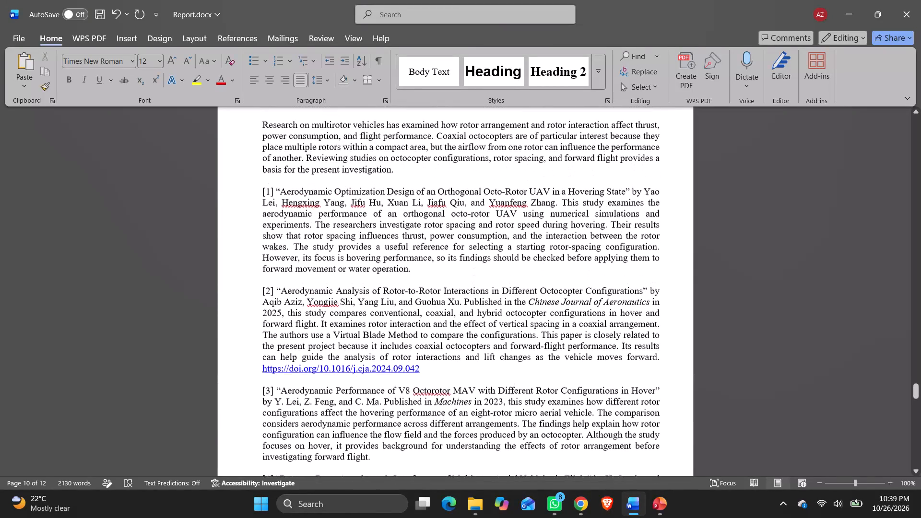
{"action": "scroll", "coordinate": [404, 274], "scroll_direction": "up", "scroll_amount": 1}
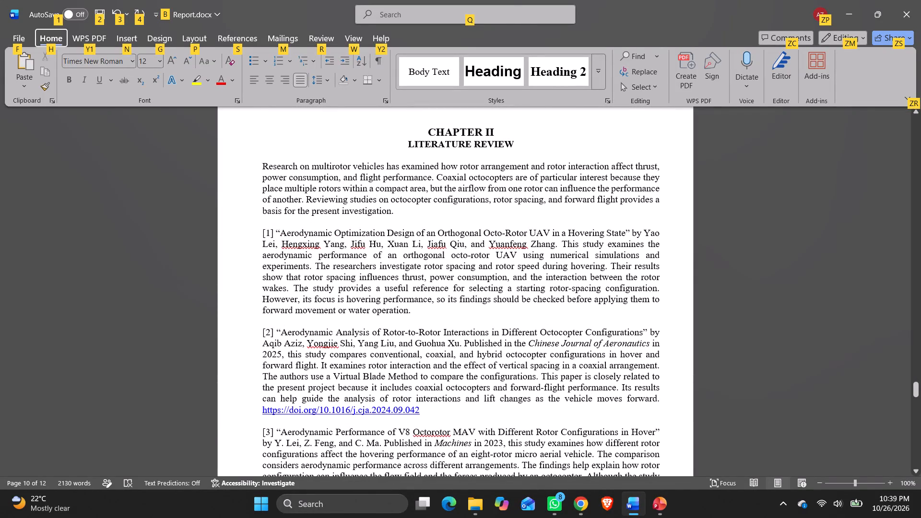
{"action": "left_click_drag", "start_coordinate": [262, 165], "coordinate": [393, 346]}
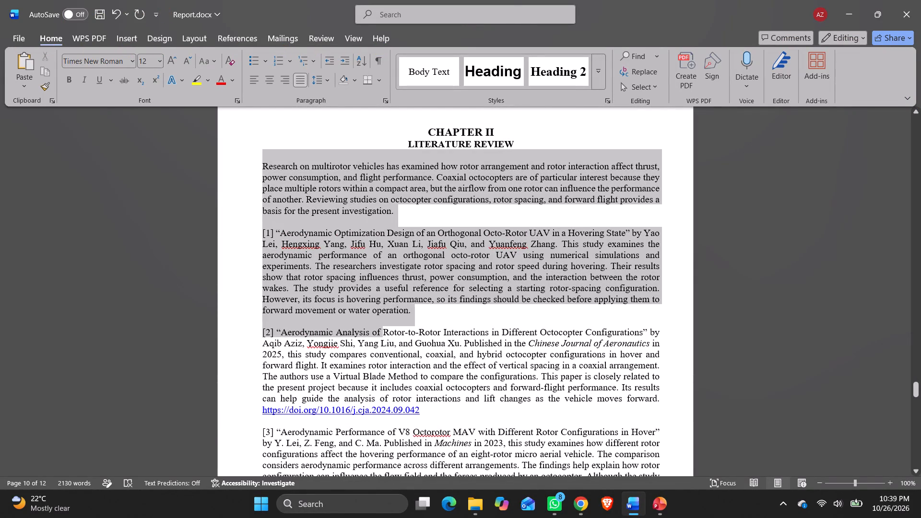
{"action": "left_click_drag", "start_coordinate": [393, 346], "coordinate": [464, 480]}
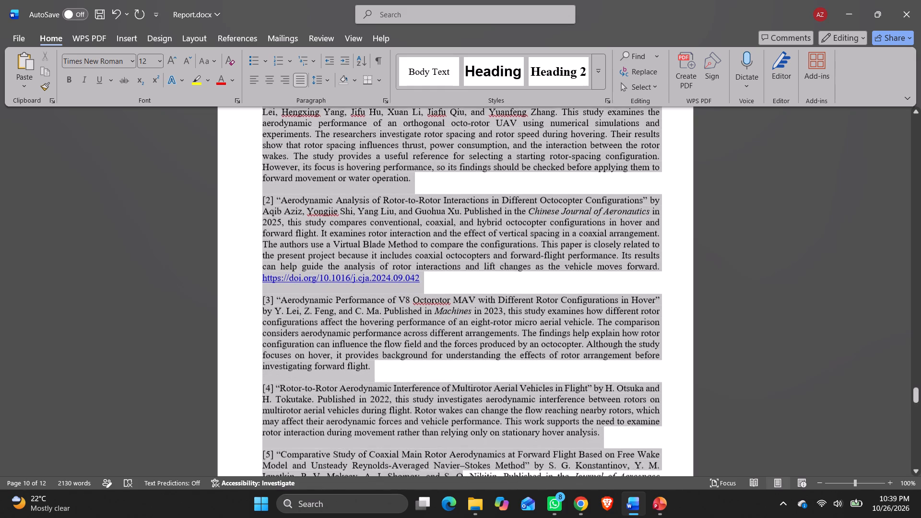
{"action": "left_click_drag", "start_coordinate": [464, 480], "coordinate": [613, 408]}
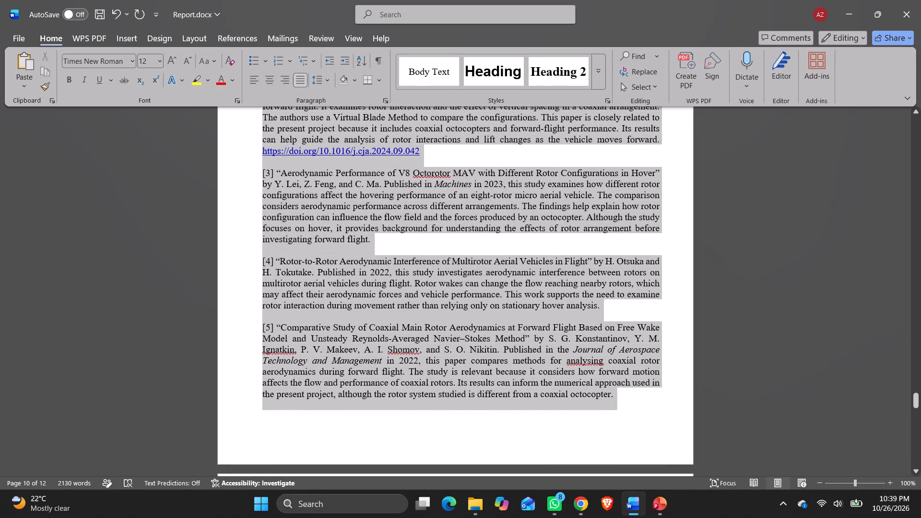
{"action": "left_click_drag", "start_coordinate": [613, 408], "coordinate": [613, 399]}
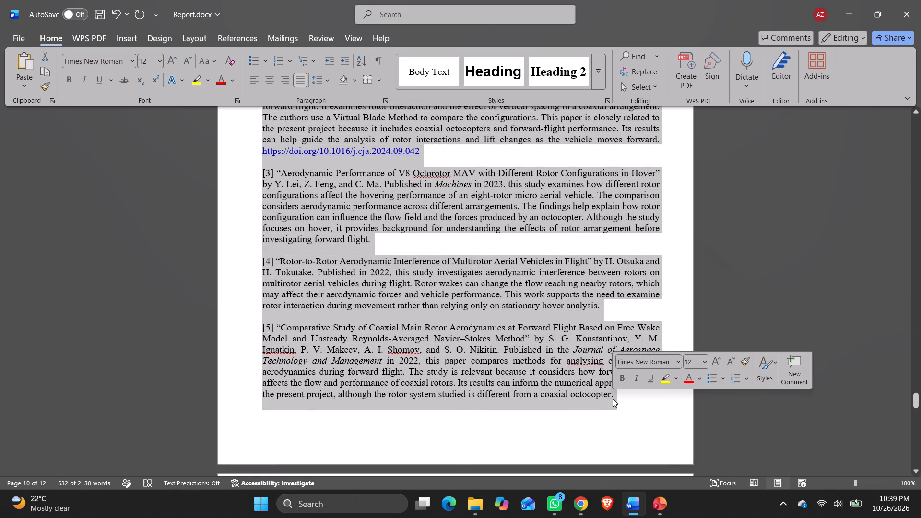
{"action": "key", "text": "ctrl+v"}
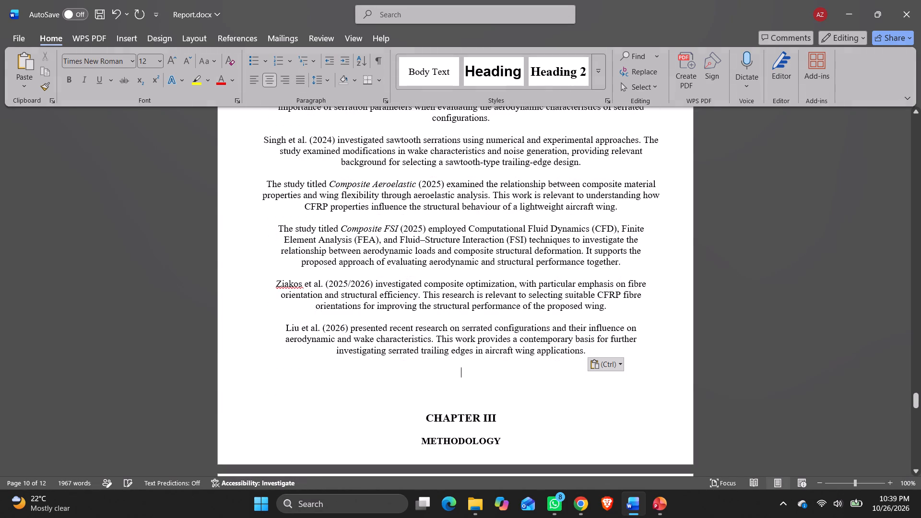
Justify all the pasted literature review paragraphs in Chapter II.
{"action": "scroll", "coordinate": [533, 361], "scroll_direction": "up", "scroll_amount": 9}
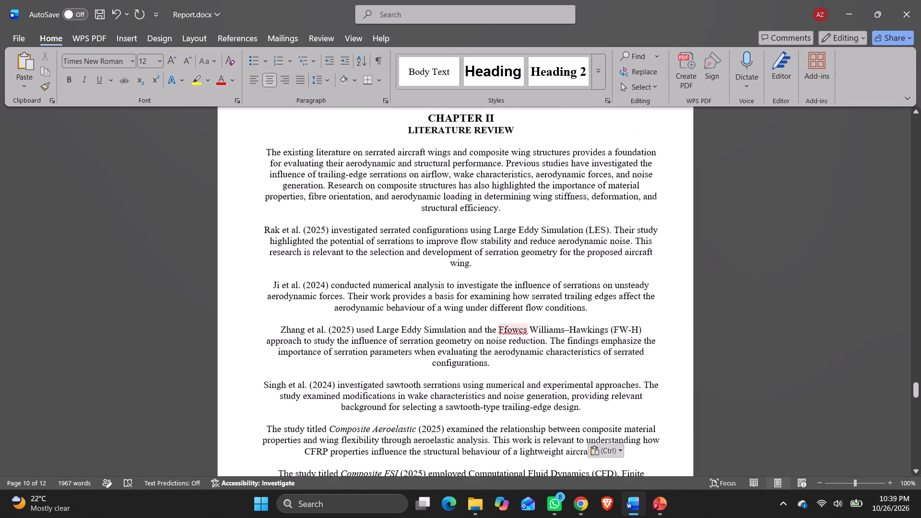
{"action": "scroll", "coordinate": [516, 347], "scroll_direction": "up", "scroll_amount": 2}
{"action": "left_click_drag", "start_coordinate": [266, 223], "coordinate": [513, 454]}
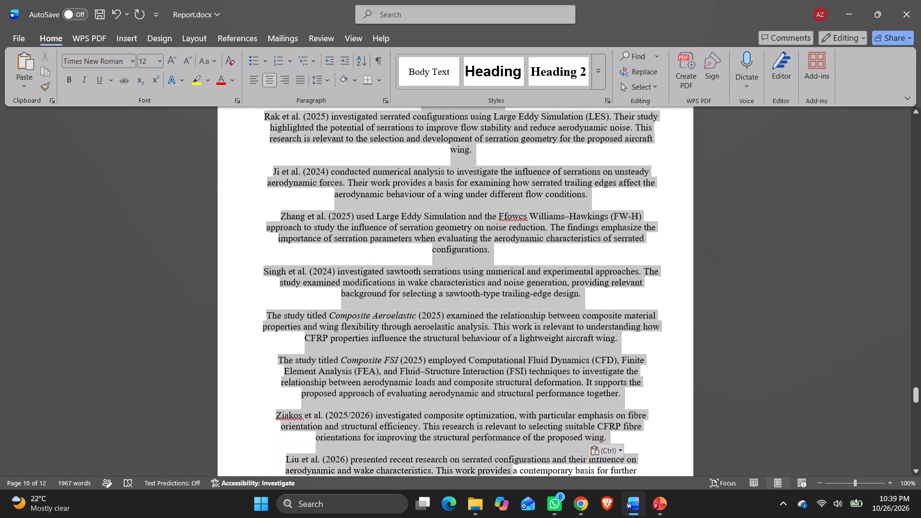
{"action": "left_click_drag", "start_coordinate": [513, 454], "coordinate": [588, 198]}
{"action": "left_click", "coordinate": [254, 80]}
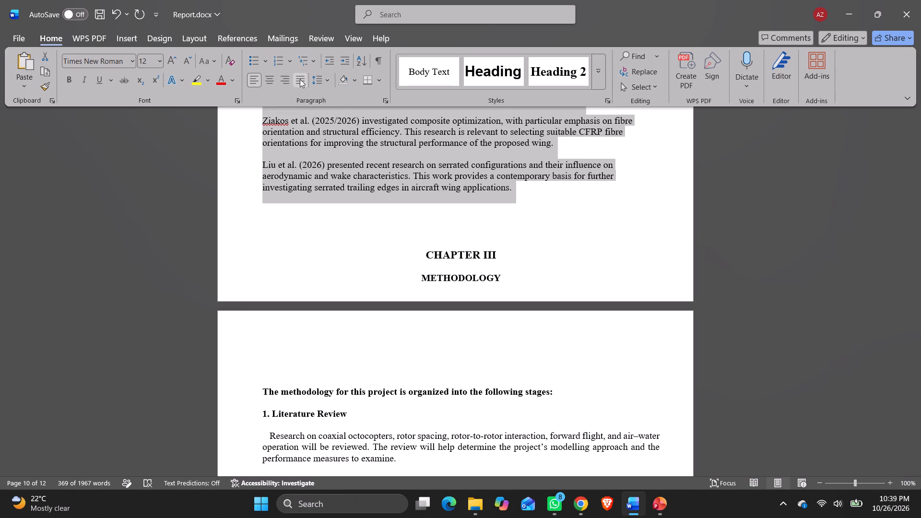
{"action": "left_click", "coordinate": [300, 79]}
{"action": "scroll", "coordinate": [409, 205], "scroll_direction": "up", "scroll_amount": 8}
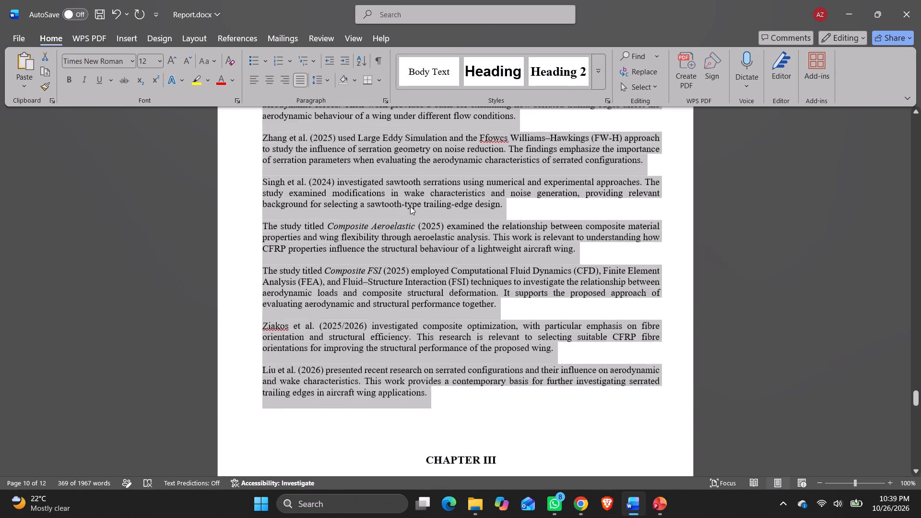
{"action": "scroll", "coordinate": [410, 206], "scroll_direction": "up", "scroll_amount": 6}
{"action": "left_click", "coordinate": [415, 214]}
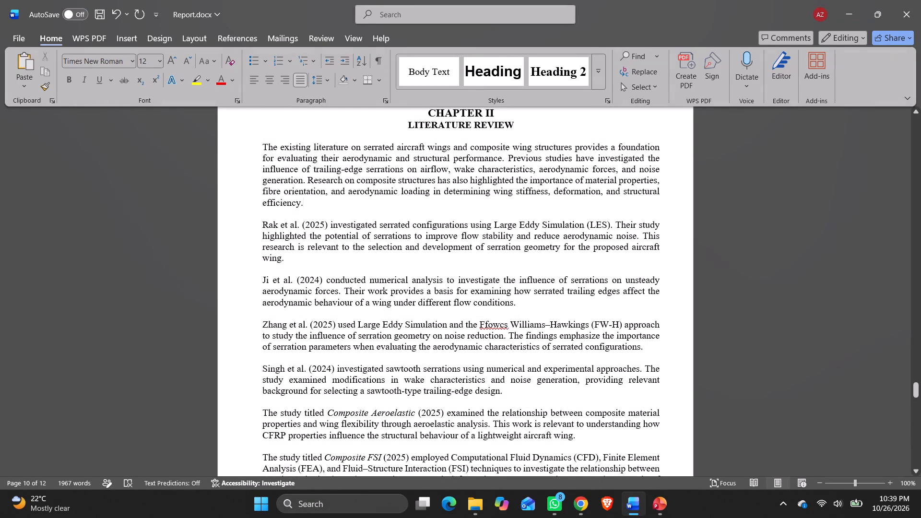
Insert a blank line above 1.2 Objectives so the 1.3 Scope heading moves onto the page with its text.
{"action": "scroll", "coordinate": [391, 209], "scroll_direction": "up", "scroll_amount": 18}
{"action": "scroll", "coordinate": [391, 209], "scroll_direction": "up", "scroll_amount": 5}
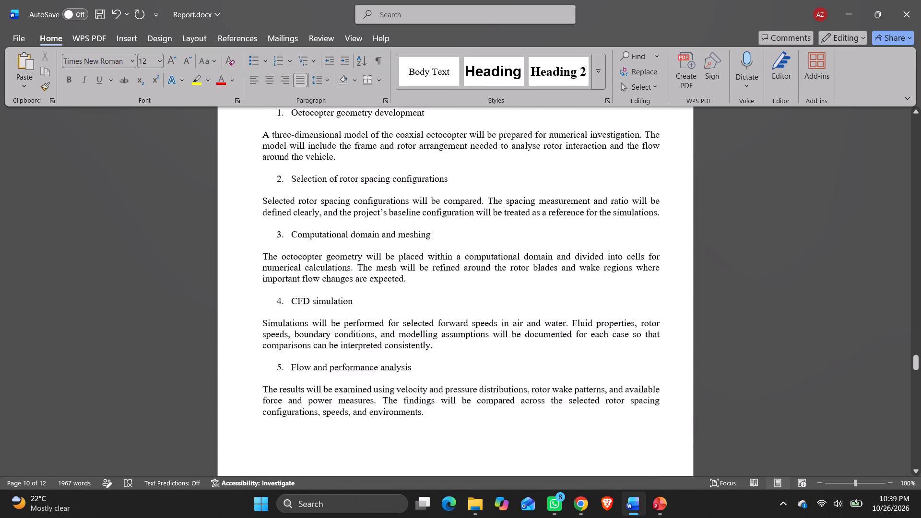
{"action": "scroll", "coordinate": [391, 209], "scroll_direction": "up", "scroll_amount": 4}
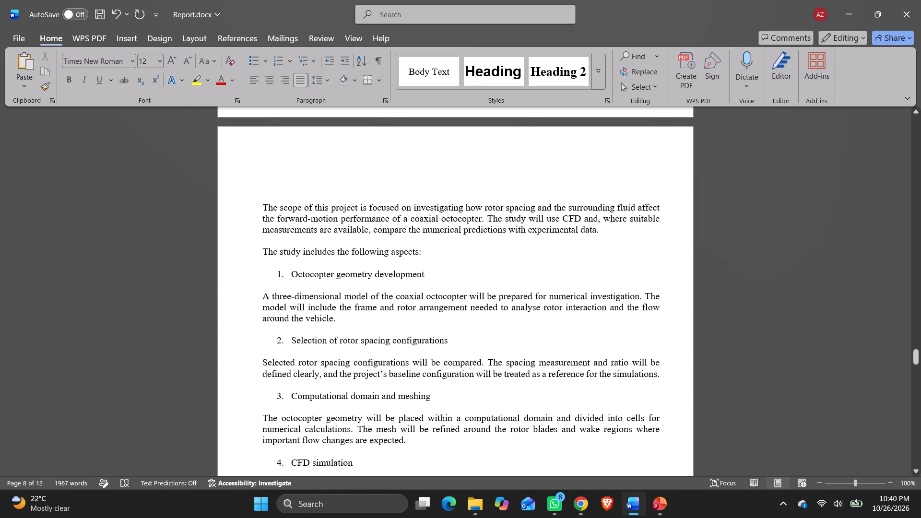
{"action": "scroll", "coordinate": [391, 209], "scroll_direction": "up", "scroll_amount": 10}
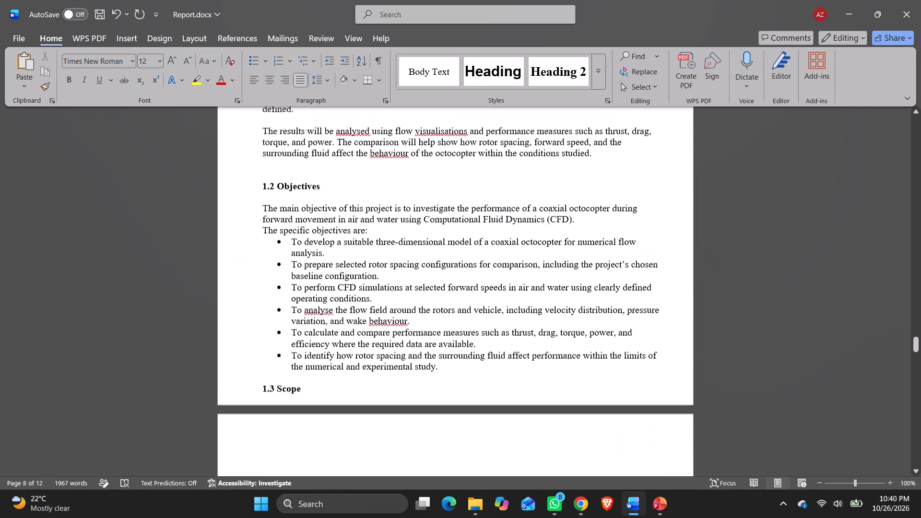
{"action": "scroll", "coordinate": [391, 209], "scroll_direction": "up", "scroll_amount": 1}
{"action": "left_click", "coordinate": [392, 205]}
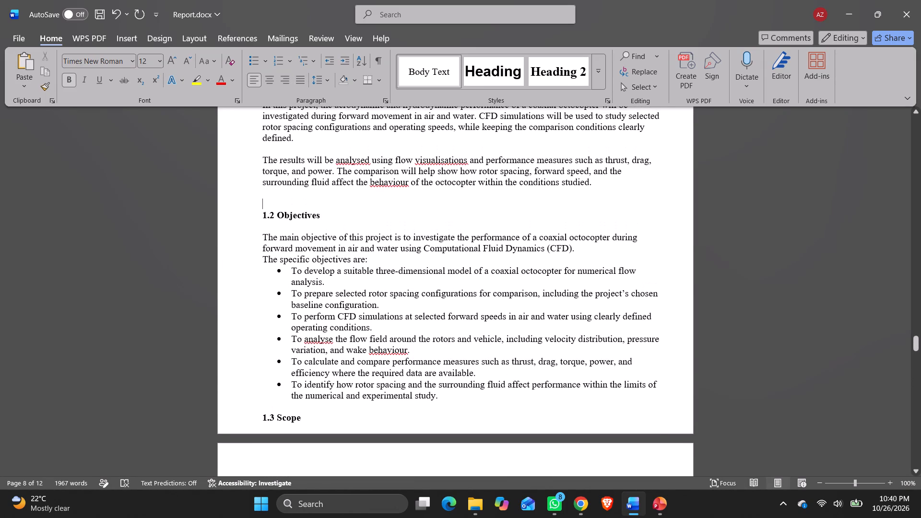
{"action": "key", "text": "space"}
{"action": "key", "text": "Return"}
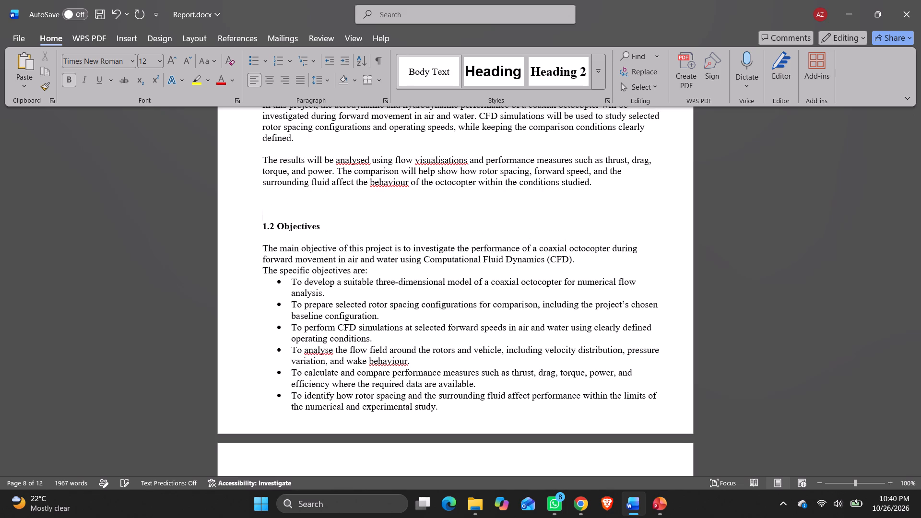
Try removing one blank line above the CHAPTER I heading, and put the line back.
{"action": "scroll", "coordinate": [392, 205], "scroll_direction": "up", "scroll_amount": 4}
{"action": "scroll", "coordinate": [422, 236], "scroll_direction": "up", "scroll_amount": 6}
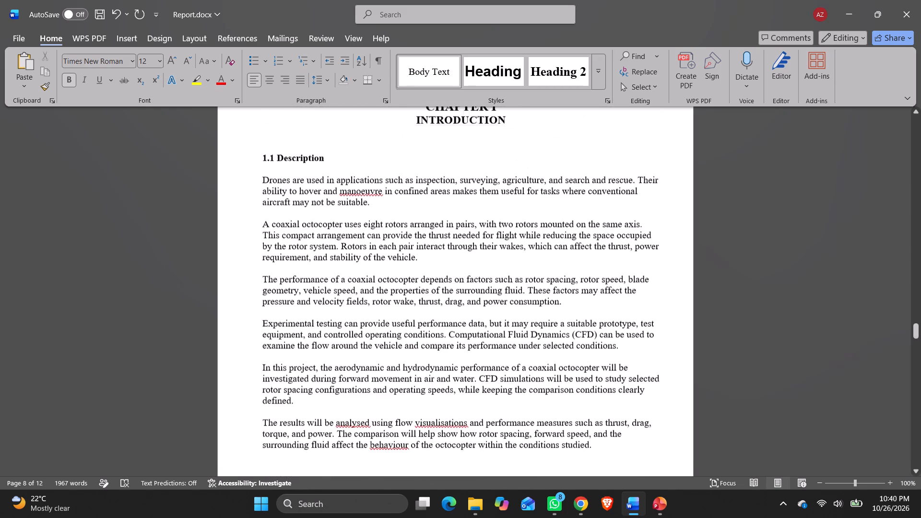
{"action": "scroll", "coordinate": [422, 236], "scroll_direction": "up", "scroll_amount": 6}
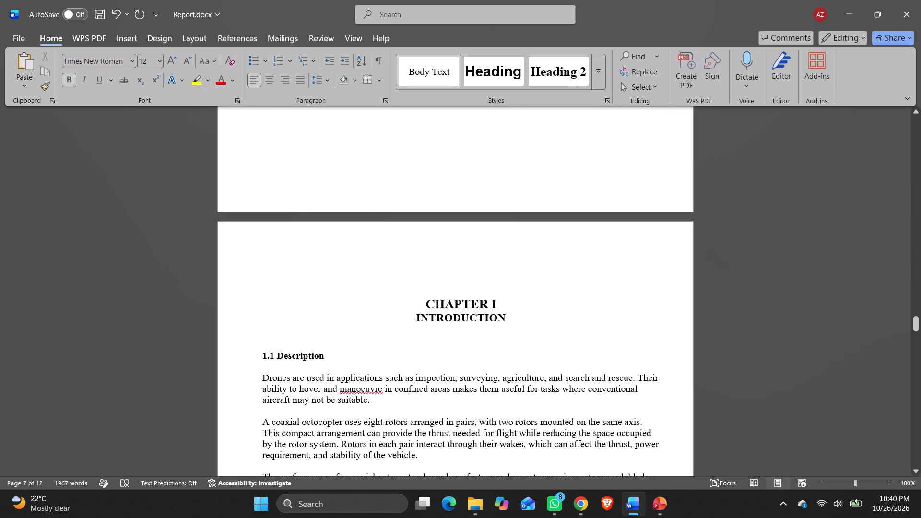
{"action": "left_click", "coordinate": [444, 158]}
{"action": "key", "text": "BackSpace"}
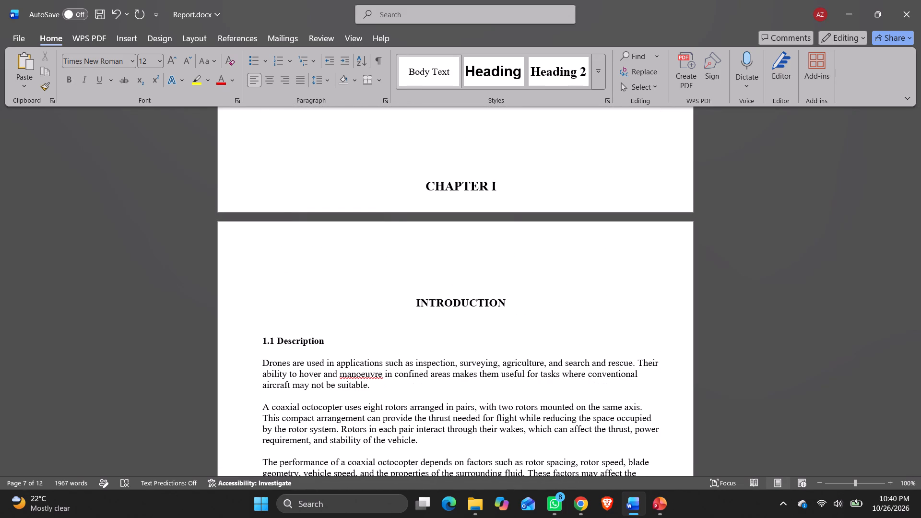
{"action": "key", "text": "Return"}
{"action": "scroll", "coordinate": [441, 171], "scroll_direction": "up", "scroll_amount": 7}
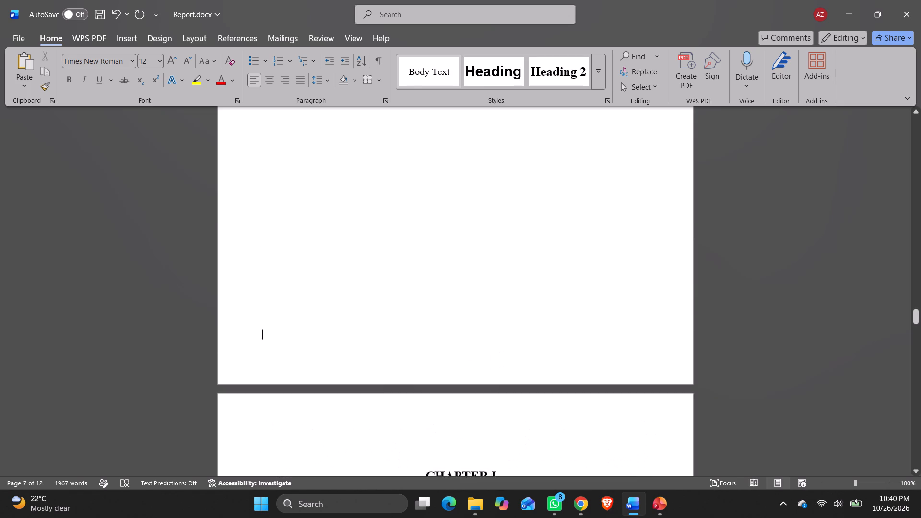
Review the page layout from the Contents page through the end of Chapter I.
{"action": "scroll", "coordinate": [443, 203], "scroll_direction": "up", "scroll_amount": 10}
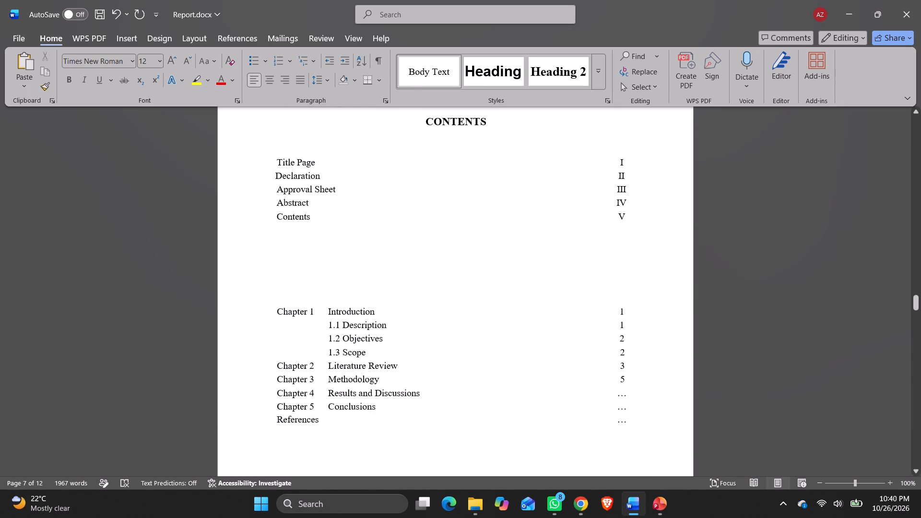
{"action": "scroll", "coordinate": [457, 269], "scroll_direction": "up", "scroll_amount": 7}
{"action": "scroll", "coordinate": [457, 269], "scroll_direction": "down", "scroll_amount": 17}
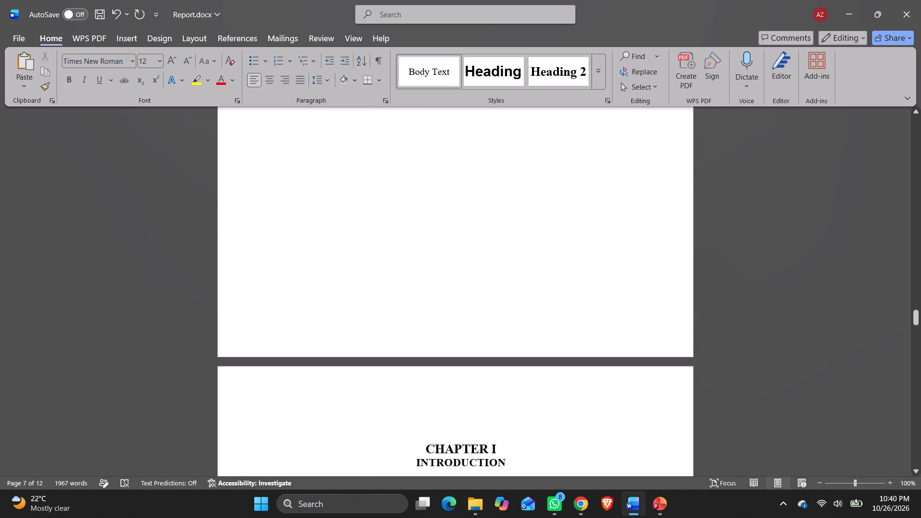
{"action": "scroll", "coordinate": [457, 269], "scroll_direction": "down", "scroll_amount": 20}
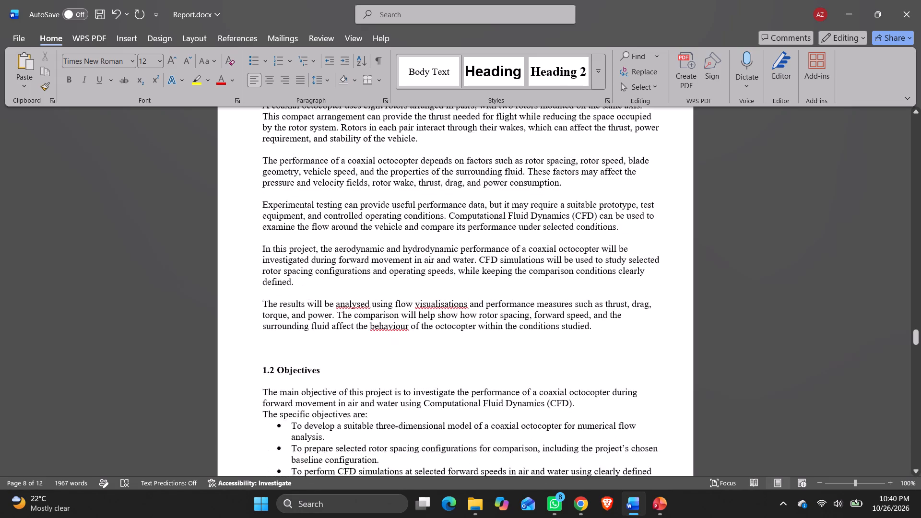
{"action": "scroll", "coordinate": [457, 269], "scroll_direction": "down", "scroll_amount": 18}
{"action": "scroll", "coordinate": [456, 268], "scroll_direction": "down", "scroll_amount": 13}
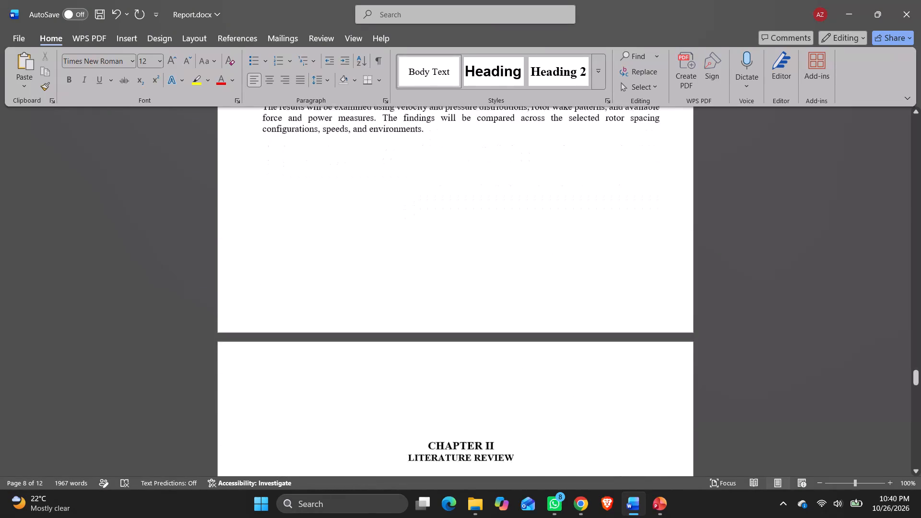
Insert a blank line above the CHAPTER III heading so it moves onto the same page as METHODOLOGY.
{"action": "scroll", "coordinate": [456, 268], "scroll_direction": "down", "scroll_amount": 15}
{"action": "scroll", "coordinate": [456, 268], "scroll_direction": "down", "scroll_amount": 7}
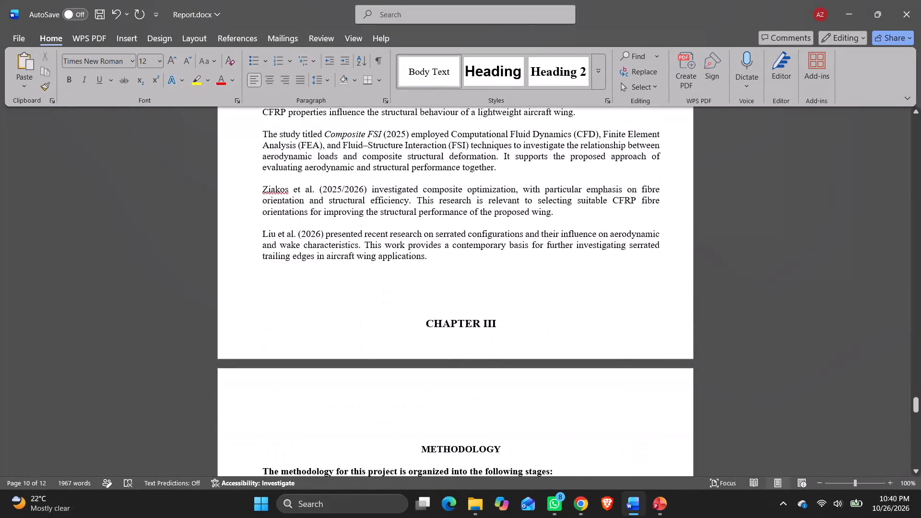
{"action": "left_click", "coordinate": [283, 187]}
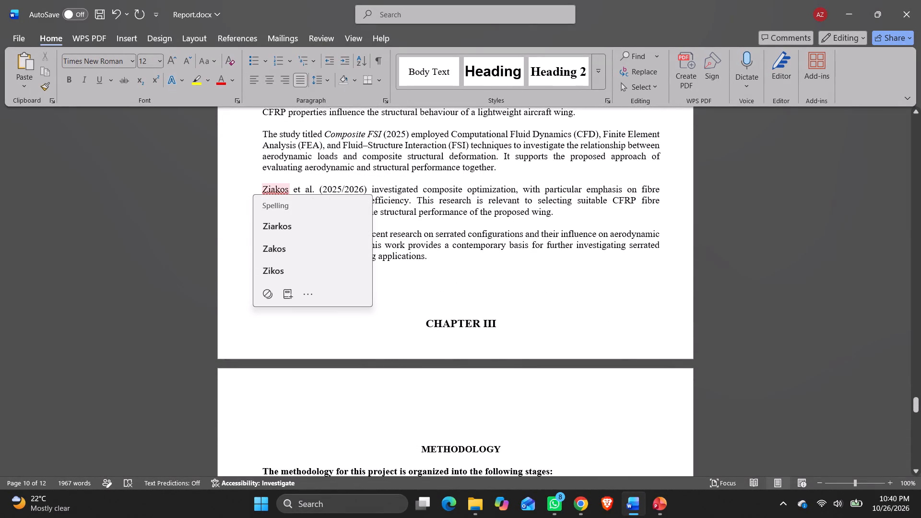
{"action": "left_click", "coordinate": [166, 191]}
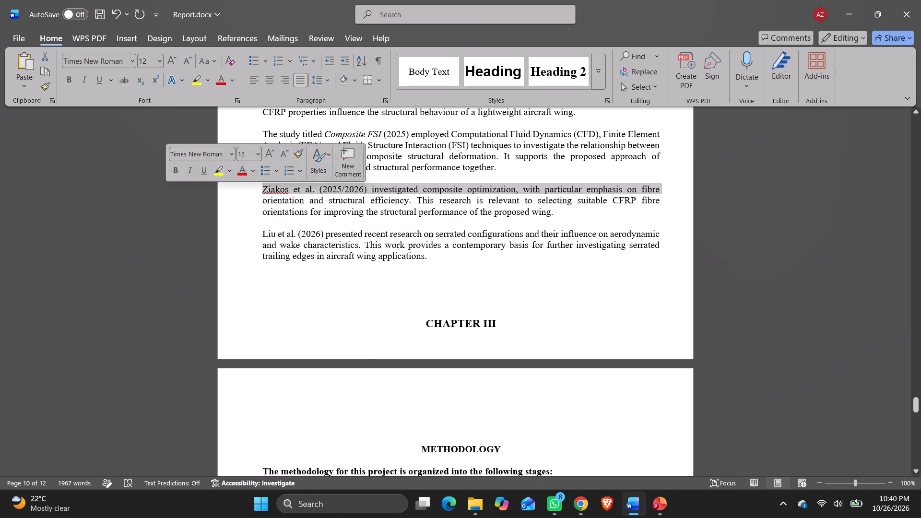
{"action": "left_click", "coordinate": [379, 293]}
{"action": "scroll", "coordinate": [378, 289], "scroll_direction": "down", "scroll_amount": 4}
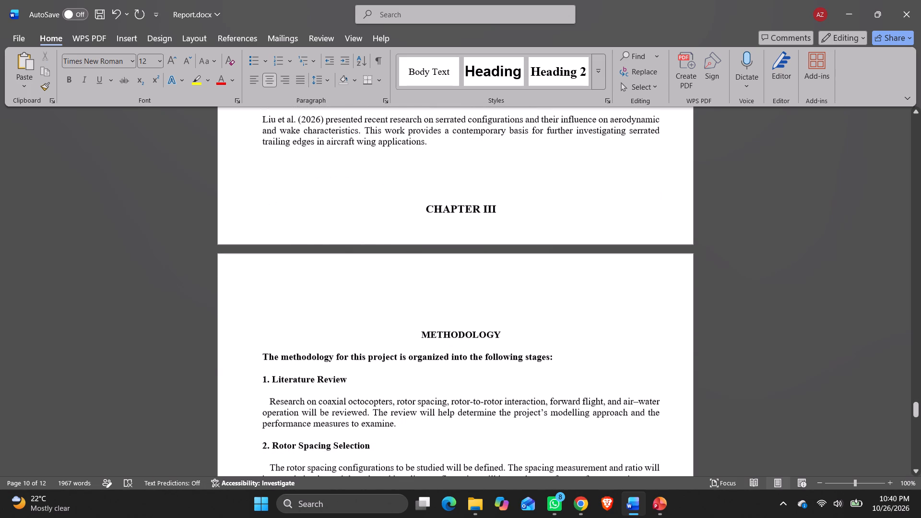
{"action": "key", "text": "Return"}
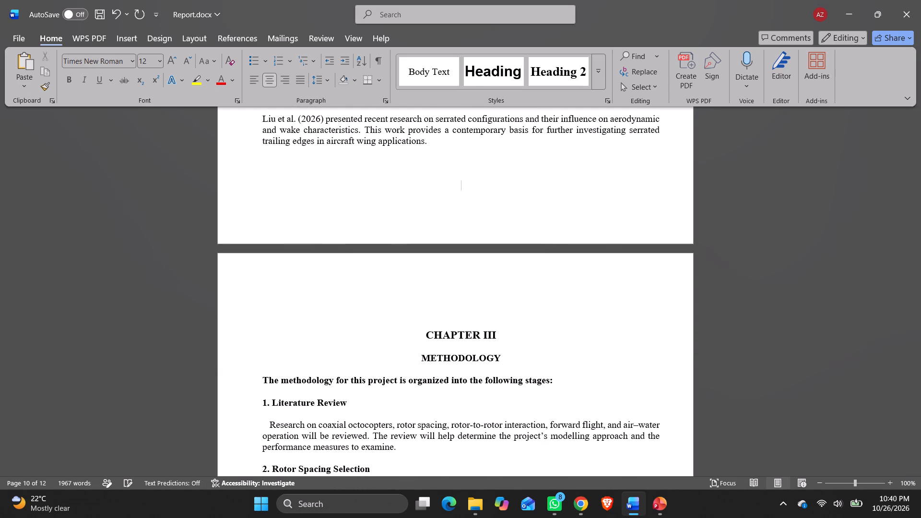
{"action": "scroll", "coordinate": [417, 299], "scroll_direction": "down", "scroll_amount": 4}
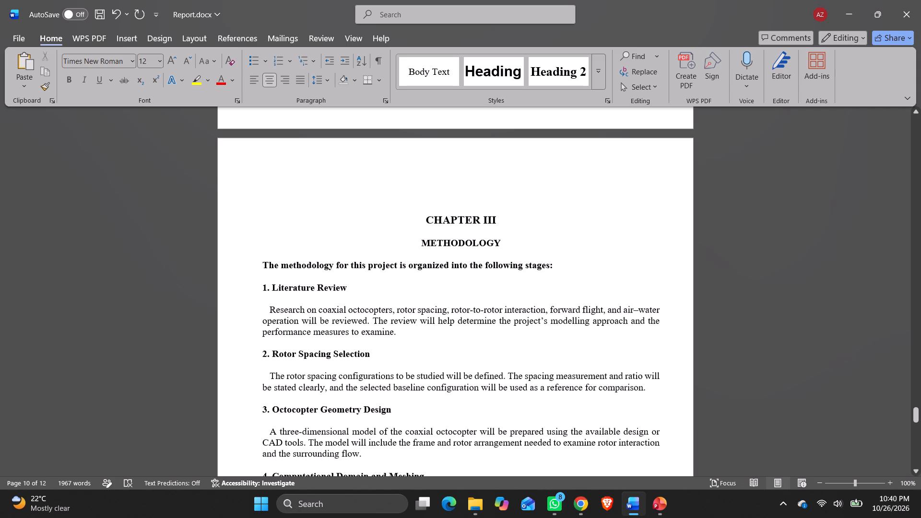
{"action": "scroll", "coordinate": [402, 342], "scroll_direction": "down", "scroll_amount": 4}
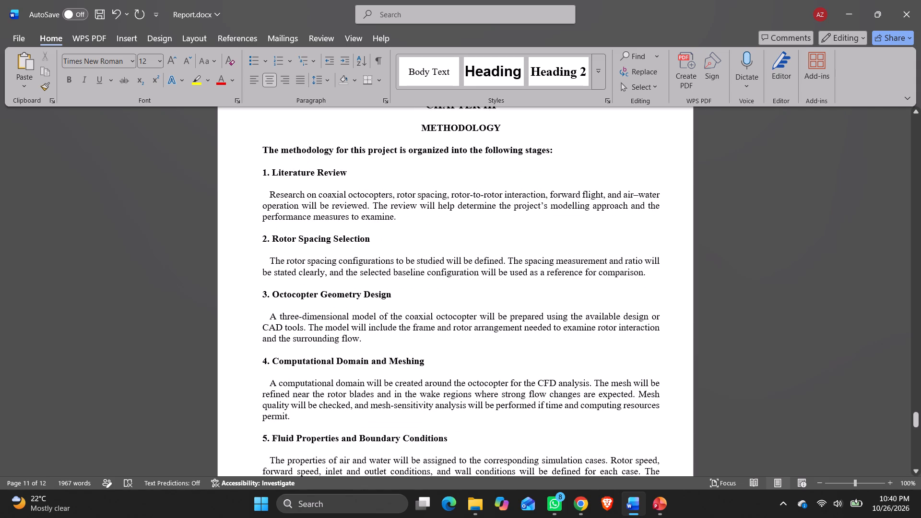
{"action": "scroll", "coordinate": [401, 344], "scroll_direction": "up", "scroll_amount": 17}
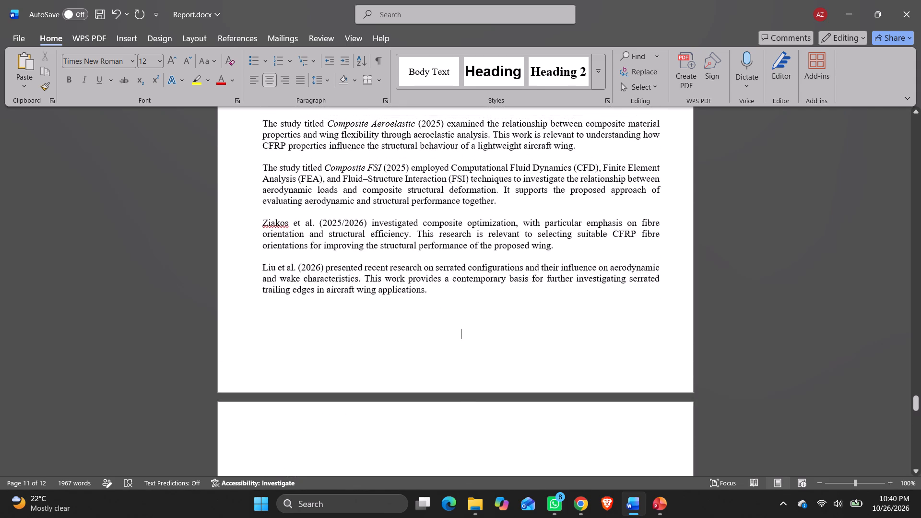
{"action": "scroll", "coordinate": [399, 344], "scroll_direction": "up", "scroll_amount": 18}
{"action": "scroll", "coordinate": [398, 343], "scroll_direction": "up", "scroll_amount": 10}
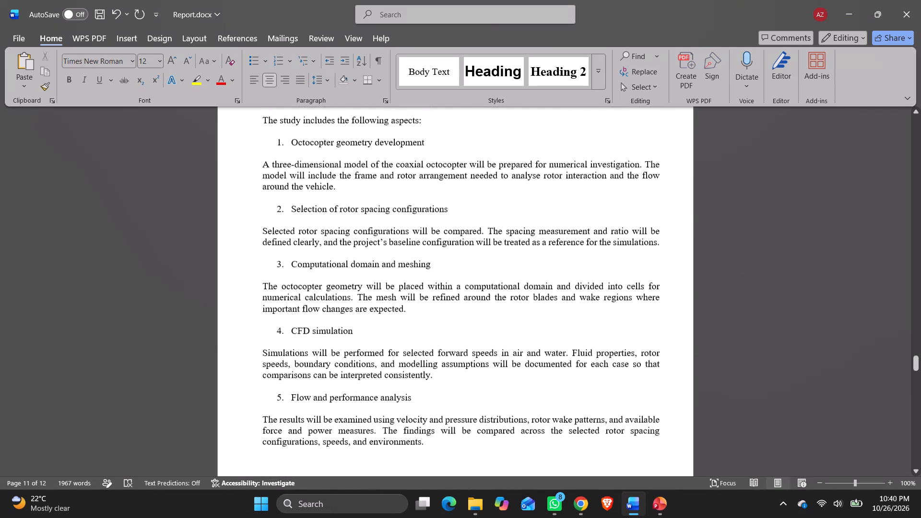
{"action": "scroll", "coordinate": [398, 343], "scroll_direction": "up", "scroll_amount": 6}
{"action": "scroll", "coordinate": [398, 343], "scroll_direction": "up", "scroll_amount": 20}
{"action": "scroll", "coordinate": [398, 343], "scroll_direction": "up", "scroll_amount": 1}
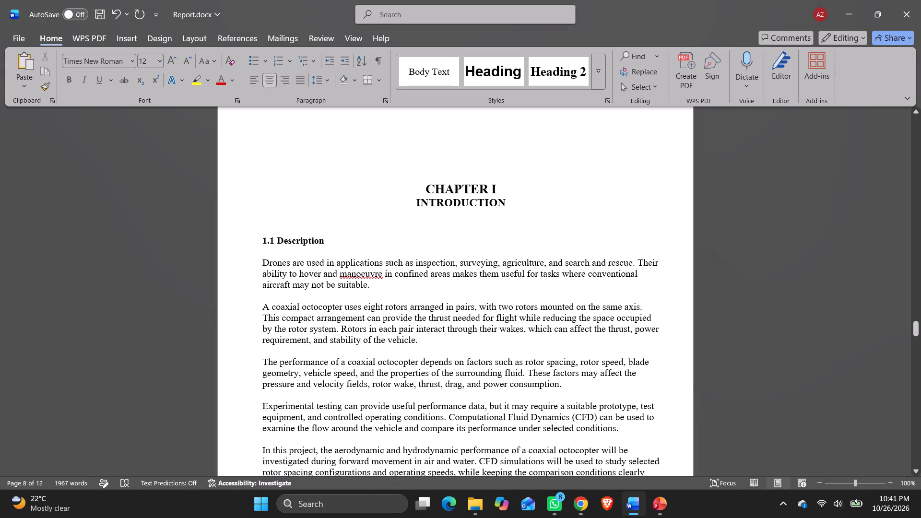
Replace all the old drone and octocopter paragraphs under 1.1 Description with the copied project description.
{"action": "left_click_drag", "start_coordinate": [263, 263], "coordinate": [391, 484]}
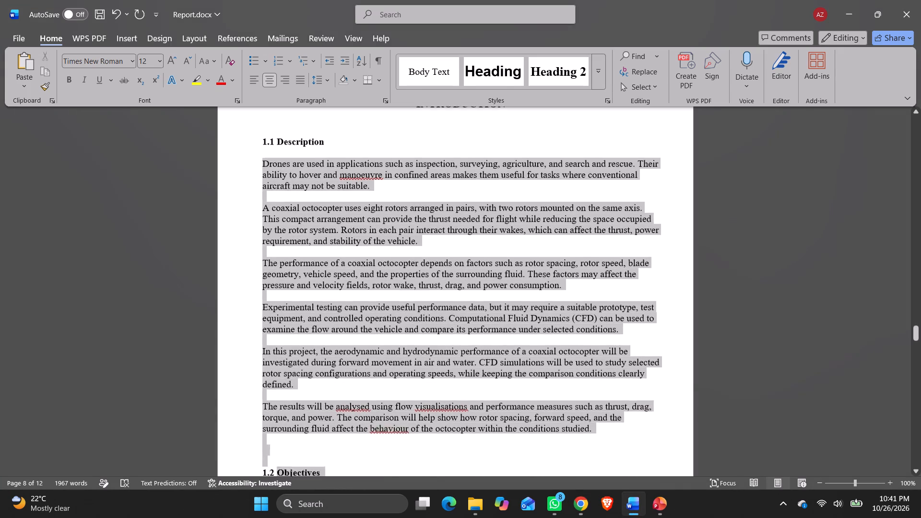
{"action": "left_click_drag", "start_coordinate": [391, 484], "coordinate": [593, 347]}
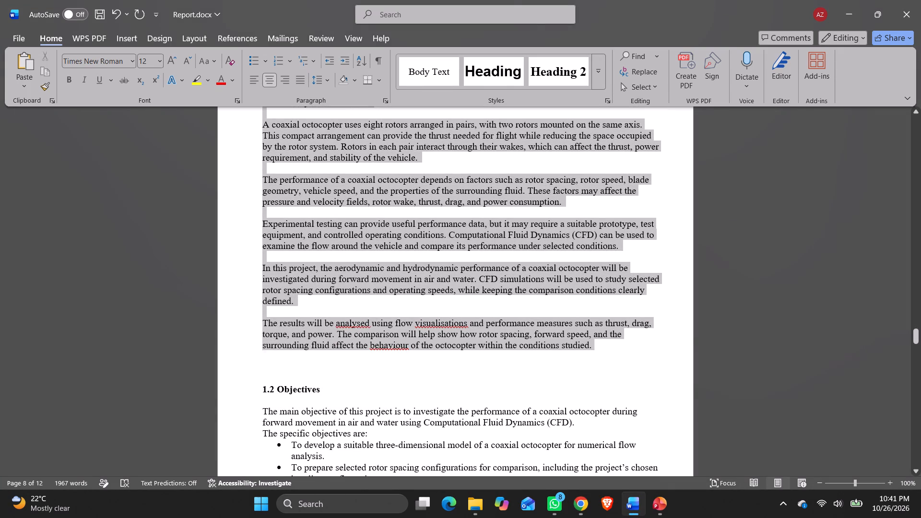
{"action": "left_click_drag", "start_coordinate": [593, 347], "coordinate": [592, 347]}
{"action": "key", "text": "ctrl+v"}
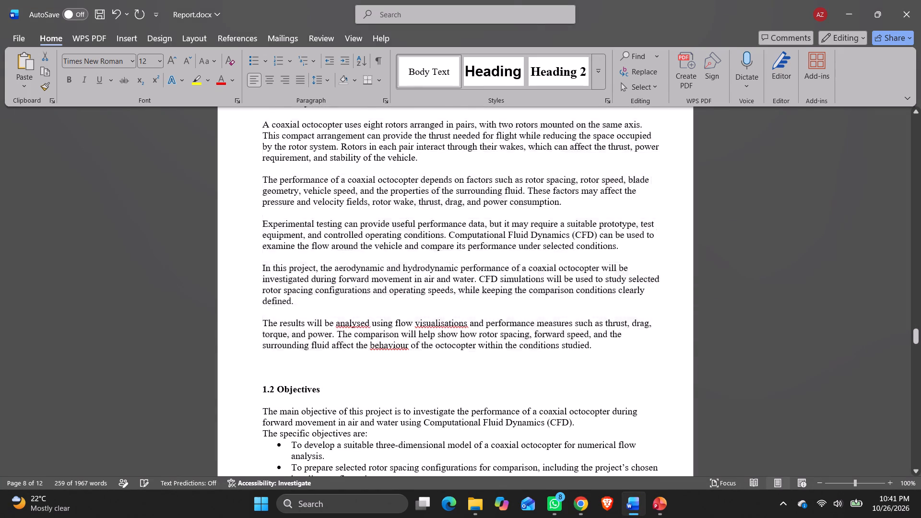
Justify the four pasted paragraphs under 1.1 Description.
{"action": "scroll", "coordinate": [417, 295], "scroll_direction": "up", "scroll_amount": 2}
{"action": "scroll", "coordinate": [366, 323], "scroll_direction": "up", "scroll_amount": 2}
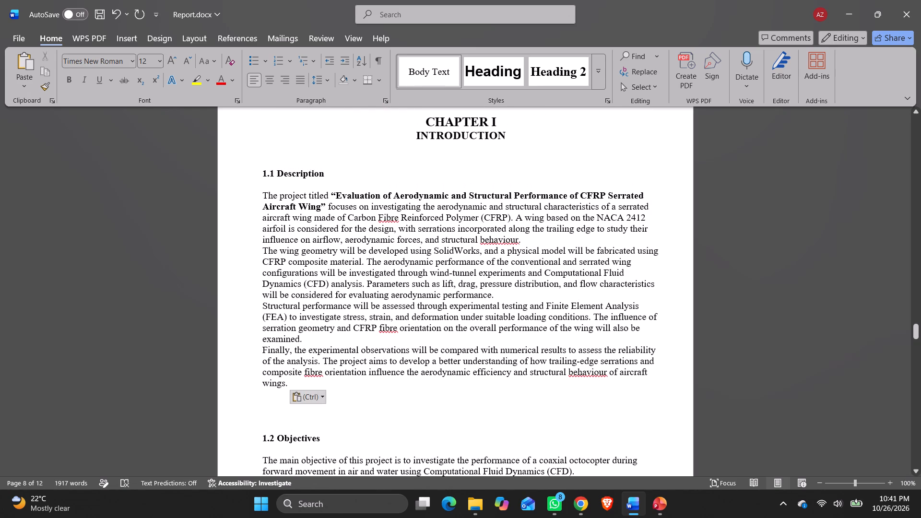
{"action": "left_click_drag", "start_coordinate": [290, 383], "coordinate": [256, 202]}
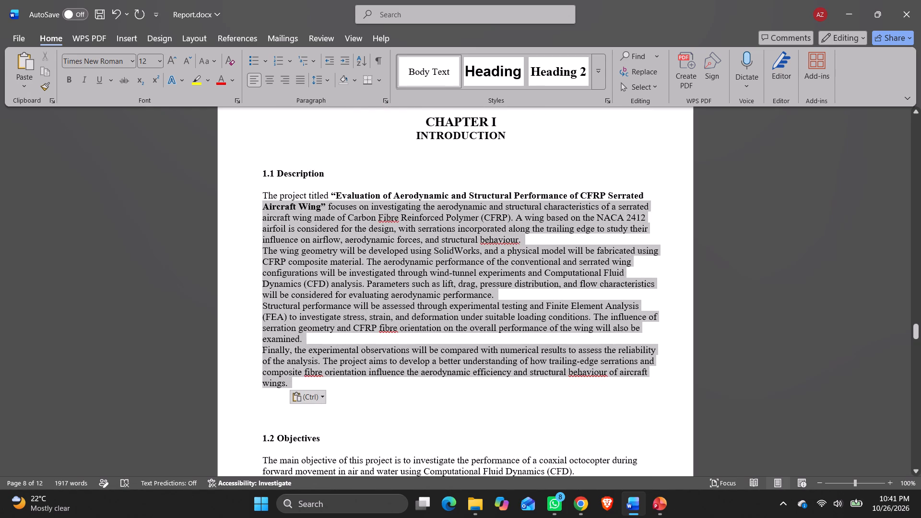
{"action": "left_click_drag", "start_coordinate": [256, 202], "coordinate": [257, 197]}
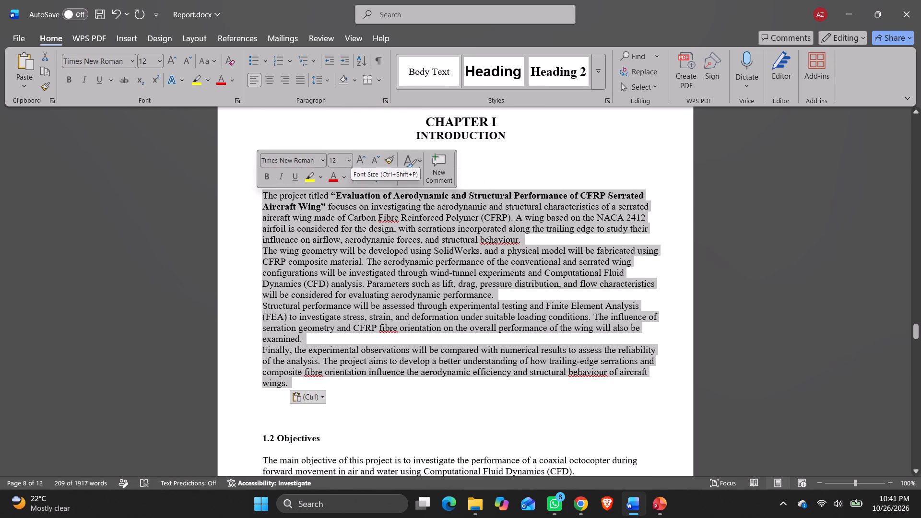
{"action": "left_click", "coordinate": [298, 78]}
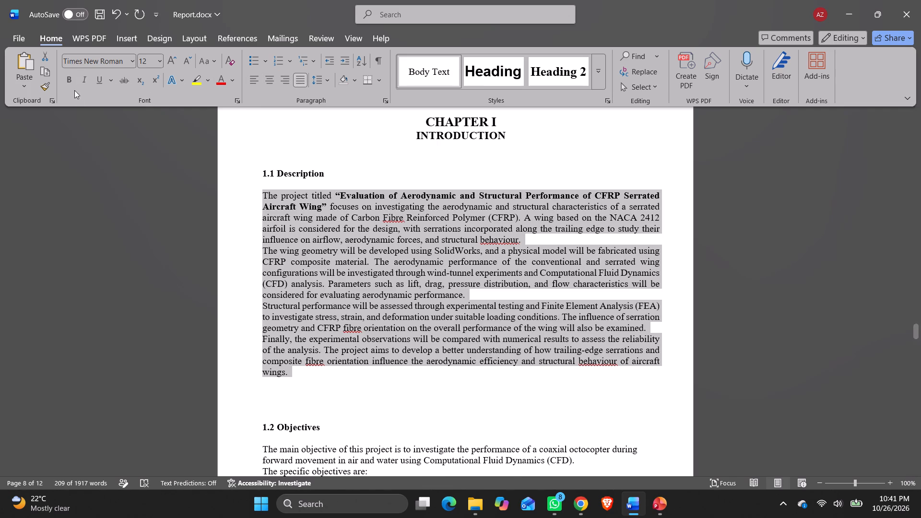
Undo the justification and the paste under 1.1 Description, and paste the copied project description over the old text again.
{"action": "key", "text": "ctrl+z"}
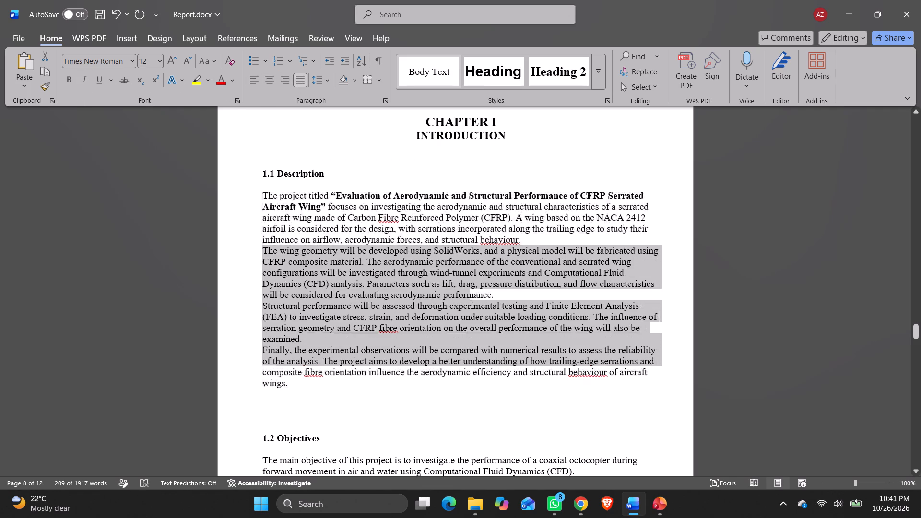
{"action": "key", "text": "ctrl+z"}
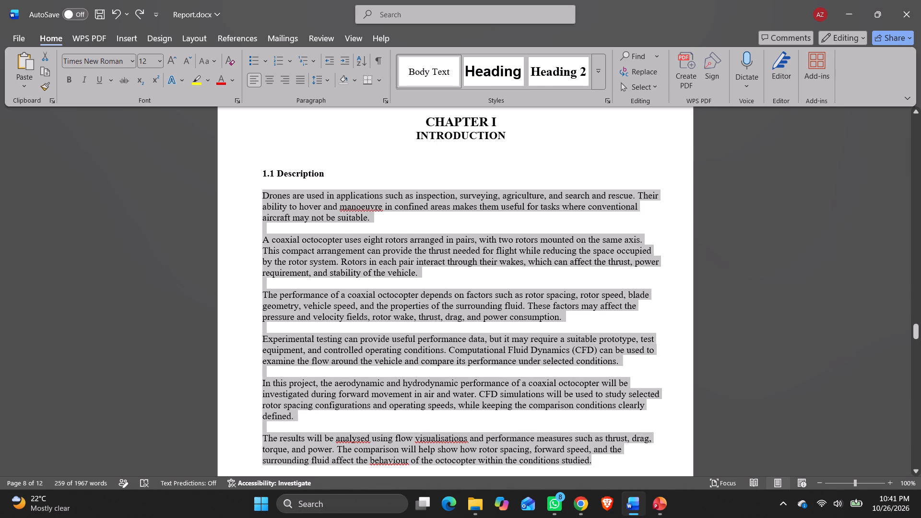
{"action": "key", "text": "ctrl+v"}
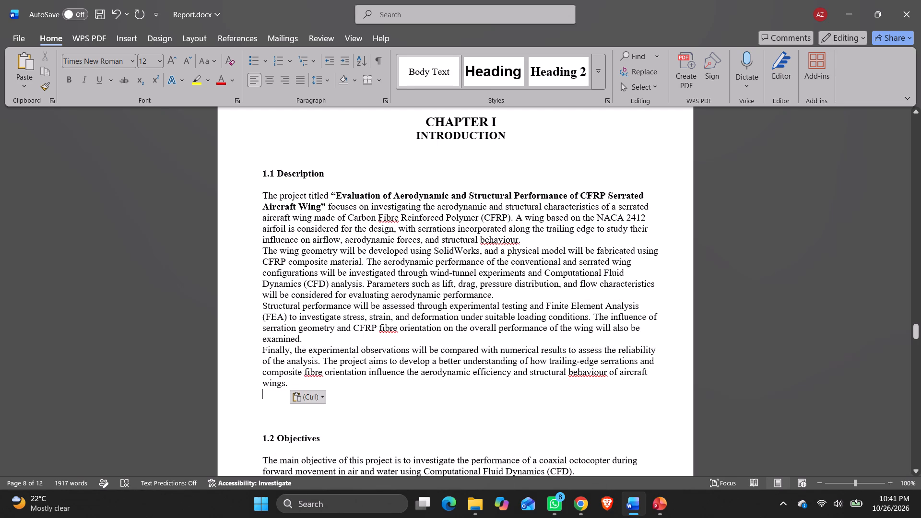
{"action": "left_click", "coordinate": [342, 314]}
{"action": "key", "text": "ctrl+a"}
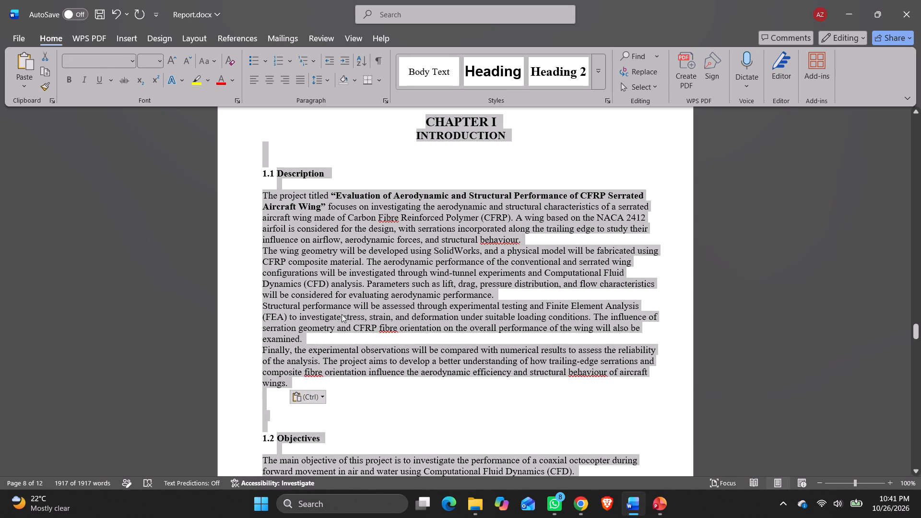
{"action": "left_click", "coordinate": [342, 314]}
Justify the four pasted paragraphs under 1.1 Description and remove the bold from the project title in them.
{"action": "left_click_drag", "start_coordinate": [292, 385], "coordinate": [248, 228]}
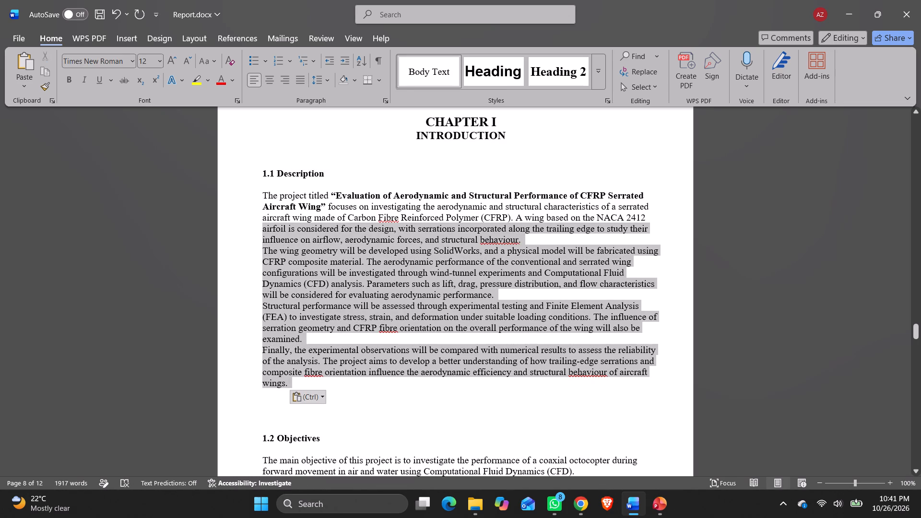
{"action": "left_click_drag", "start_coordinate": [248, 228], "coordinate": [260, 197]}
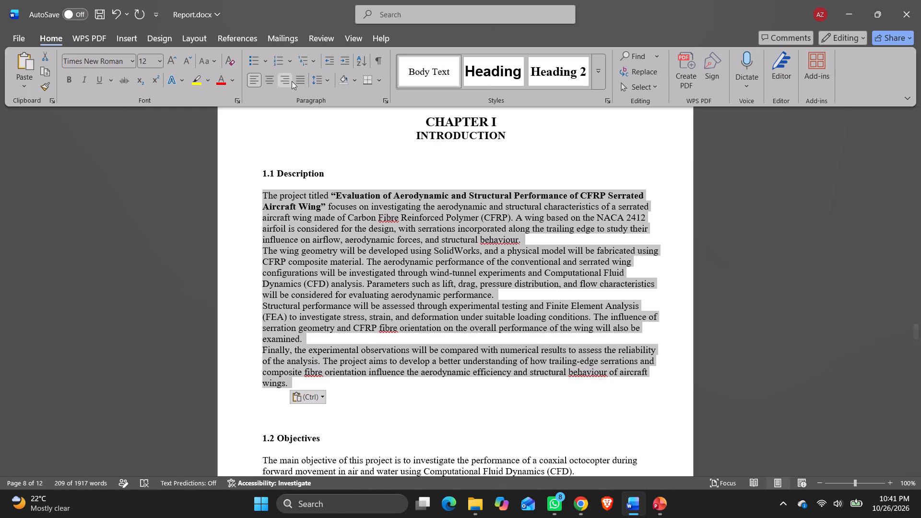
{"action": "left_click", "coordinate": [304, 77]}
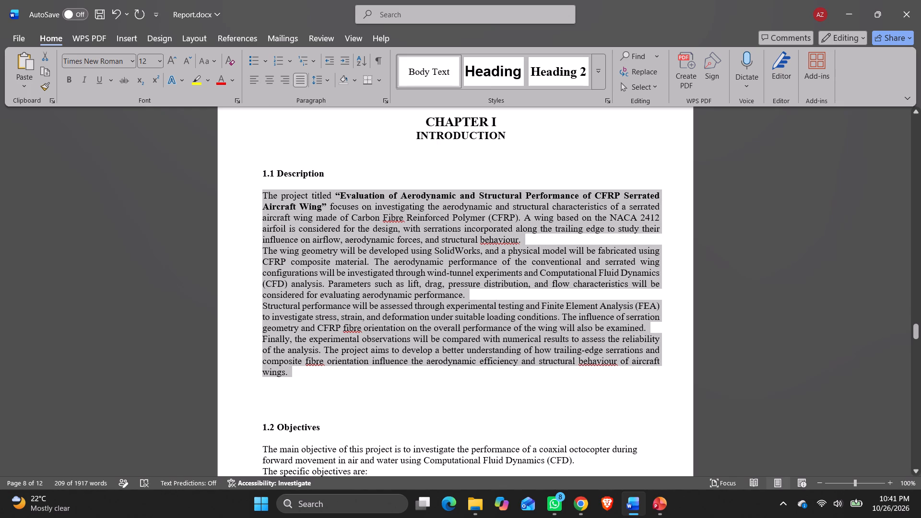
{"action": "left_click", "coordinate": [72, 81]}
{"action": "left_click", "coordinate": [72, 81]}
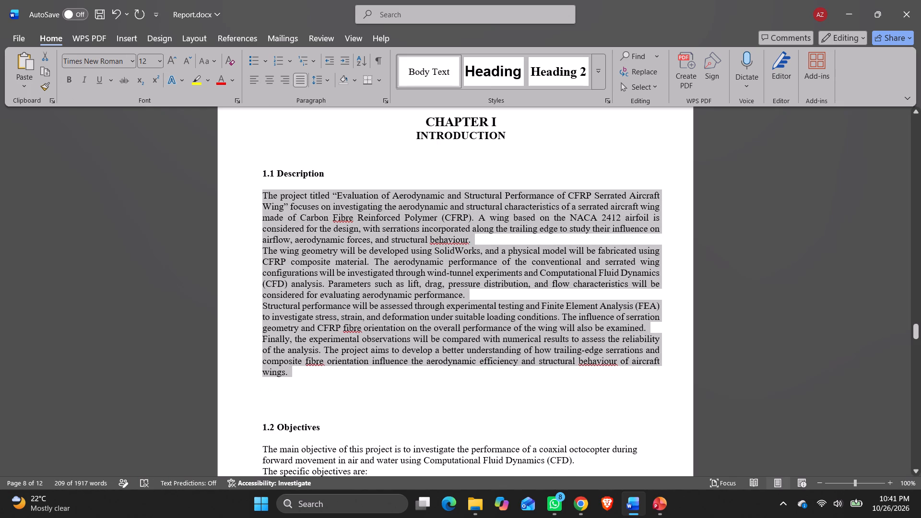
{"action": "left_click", "coordinate": [358, 198]}
Correct the three flagged "fibre" spellings in the 1.1 Description paragraphs to "fiber", using the spelling suggestions.
{"action": "left_click", "coordinate": [343, 219]}
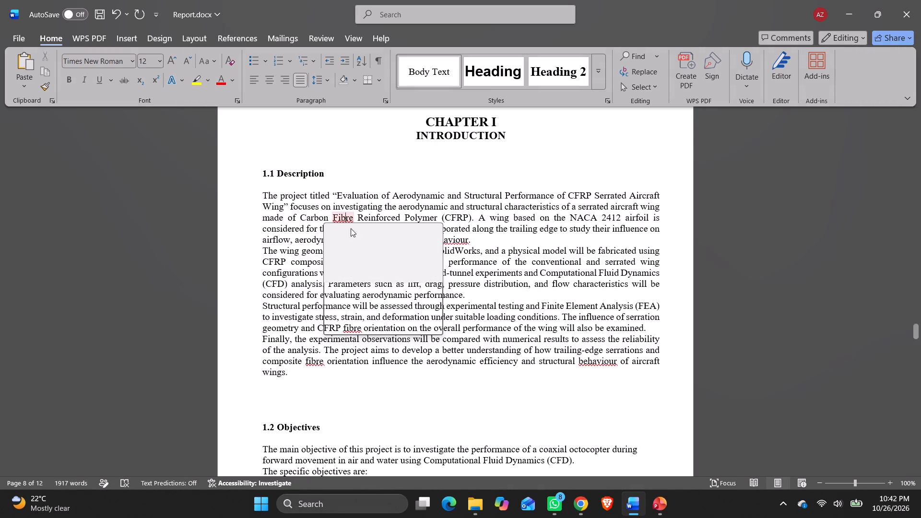
{"action": "left_click", "coordinate": [359, 251]}
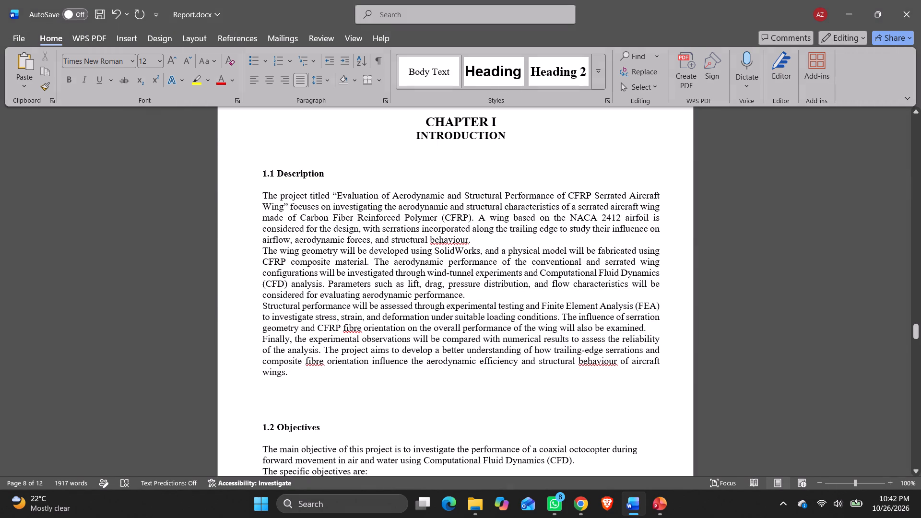
{"action": "left_click", "coordinate": [447, 242]}
{"action": "left_click", "coordinate": [529, 240]}
{"action": "scroll", "coordinate": [486, 275], "scroll_direction": "down", "scroll_amount": 1}
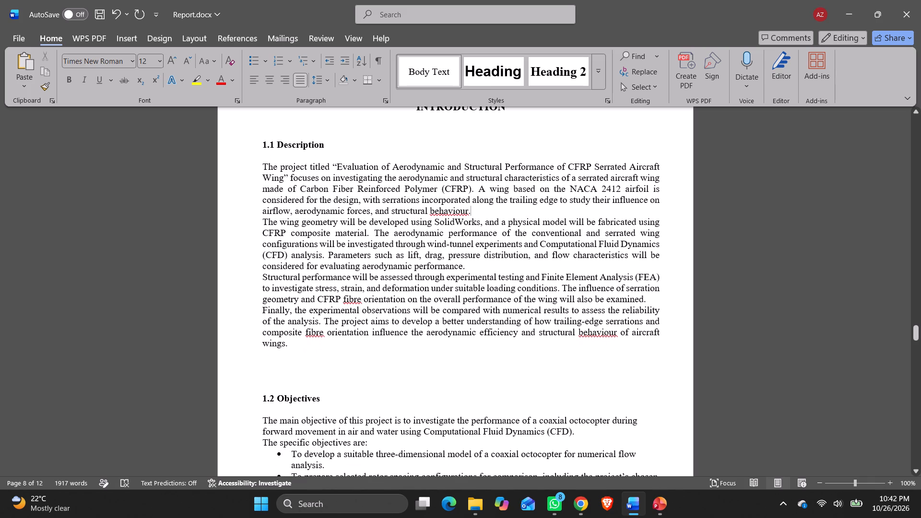
{"action": "left_click", "coordinate": [352, 298]}
{"action": "left_click", "coordinate": [371, 336]}
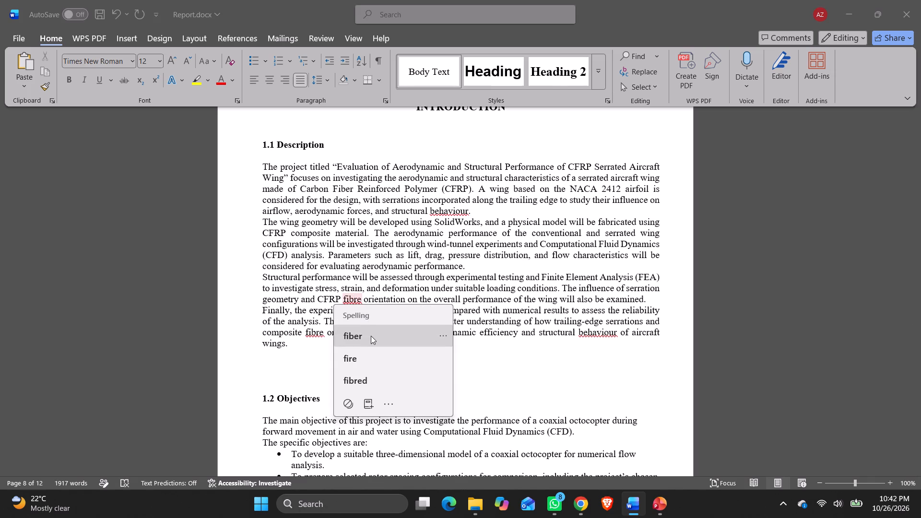
{"action": "left_click", "coordinate": [322, 335]}
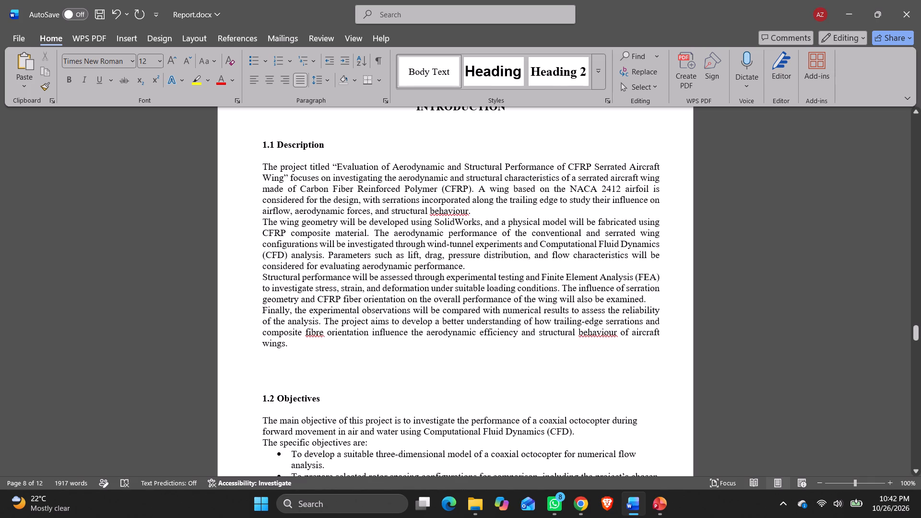
{"action": "left_click", "coordinate": [315, 336]}
{"action": "left_click", "coordinate": [338, 365]}
Correct both flagged "behaviour" spellings in the 1.1 Description paragraphs to "behavior".
{"action": "scroll", "coordinate": [346, 369], "scroll_direction": "down", "scroll_amount": 4}
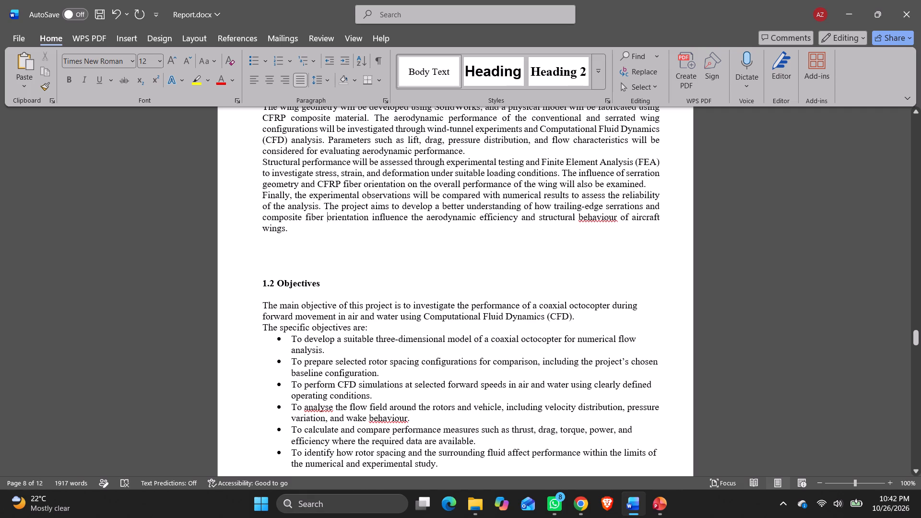
{"action": "left_click", "coordinate": [607, 218]}
{"action": "left_click", "coordinate": [596, 256]}
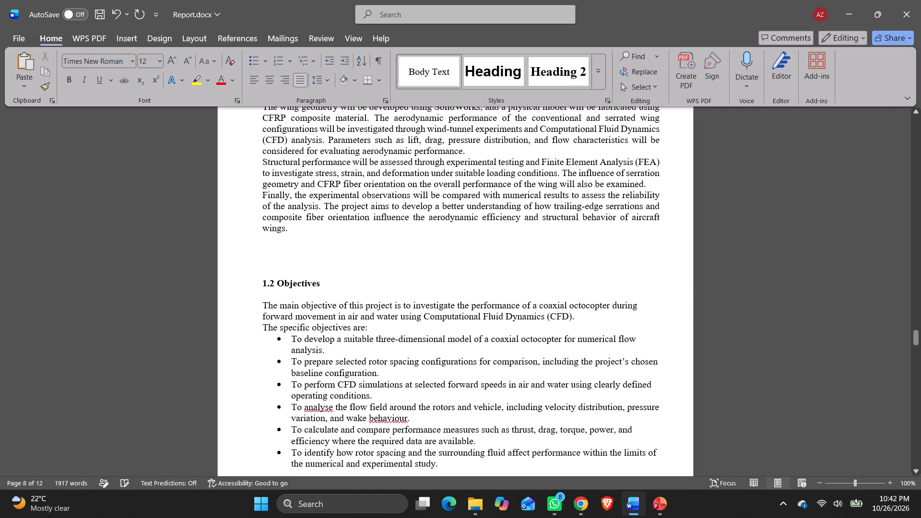
{"action": "scroll", "coordinate": [456, 269], "scroll_direction": "up", "scroll_amount": 3}
{"action": "left_click", "coordinate": [443, 183]}
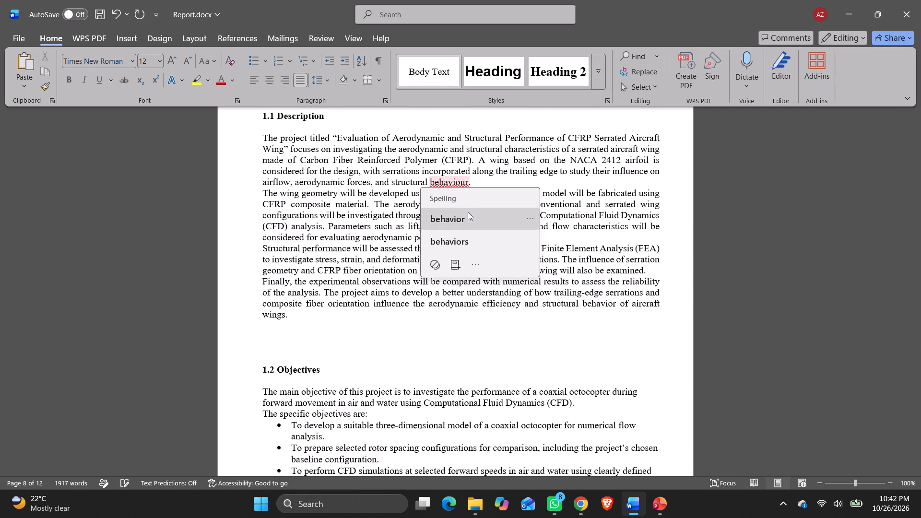
{"action": "left_click", "coordinate": [468, 217]}
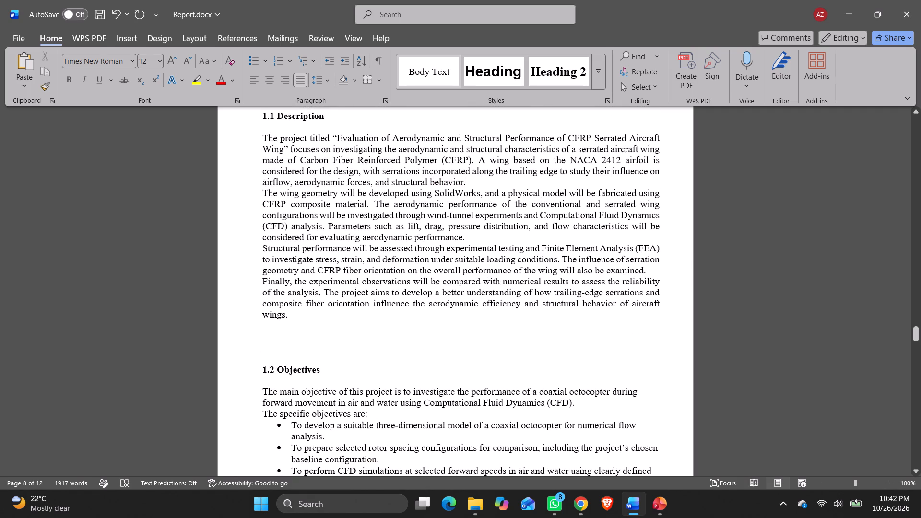
{"action": "scroll", "coordinate": [445, 287], "scroll_direction": "down", "scroll_amount": 5}
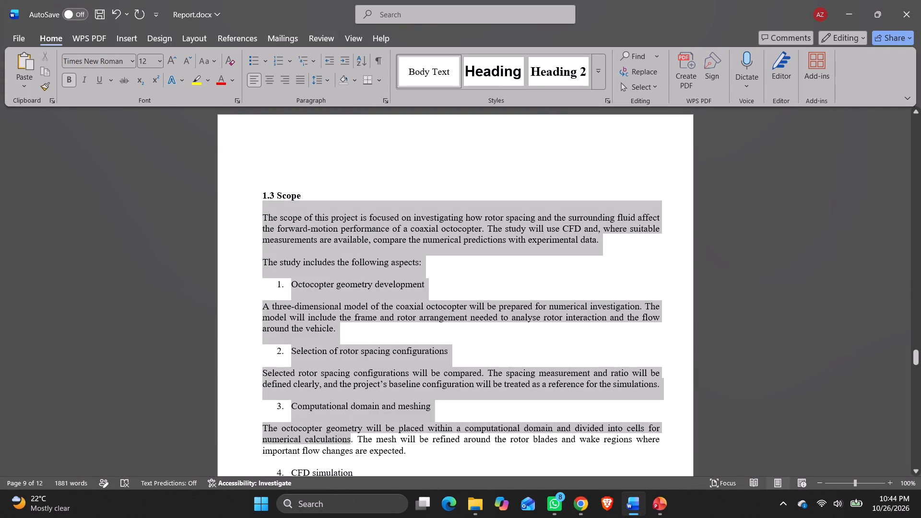
{"action": "left_click_drag", "start_coordinate": [345, 442], "coordinate": [360, 406]}
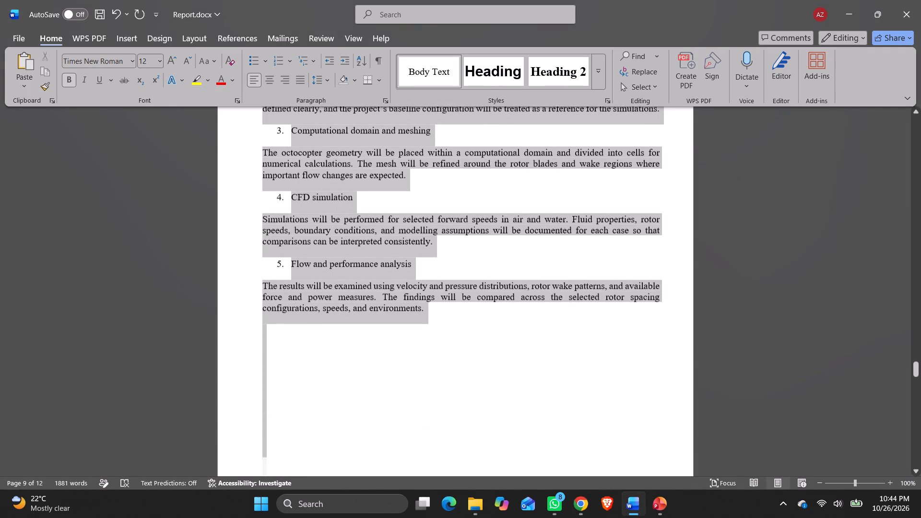
{"action": "left_click_drag", "start_coordinate": [360, 406], "coordinate": [423, 310]}
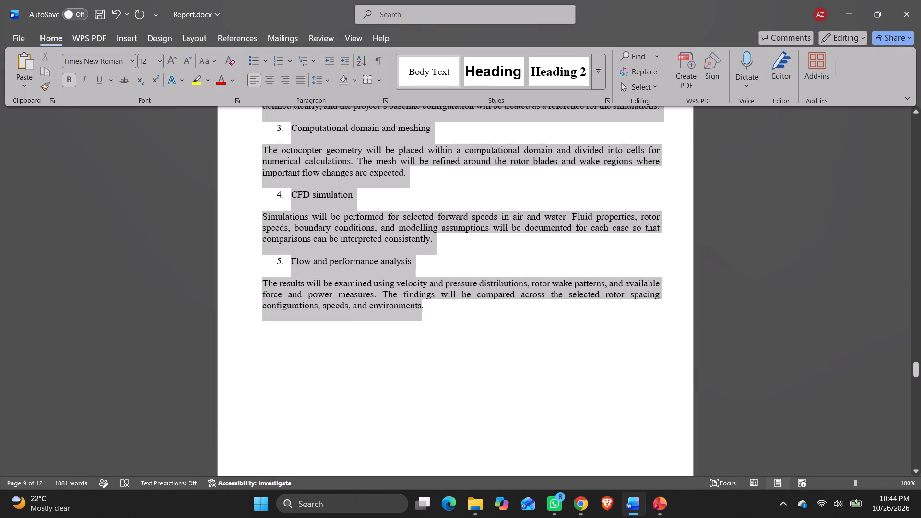
{"action": "left_click_drag", "start_coordinate": [423, 310], "coordinate": [426, 310]}
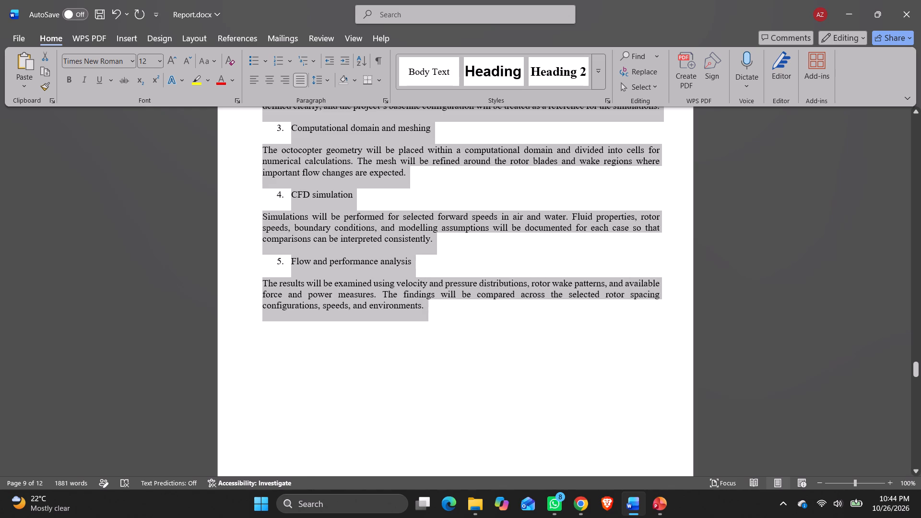
{"action": "key", "text": "ctrl+v"}
Remove the bold formatting from all the new text under 1.3 Scope, including the six numbered item titles.
{"action": "scroll", "coordinate": [429, 323], "scroll_direction": "up", "scroll_amount": 5}
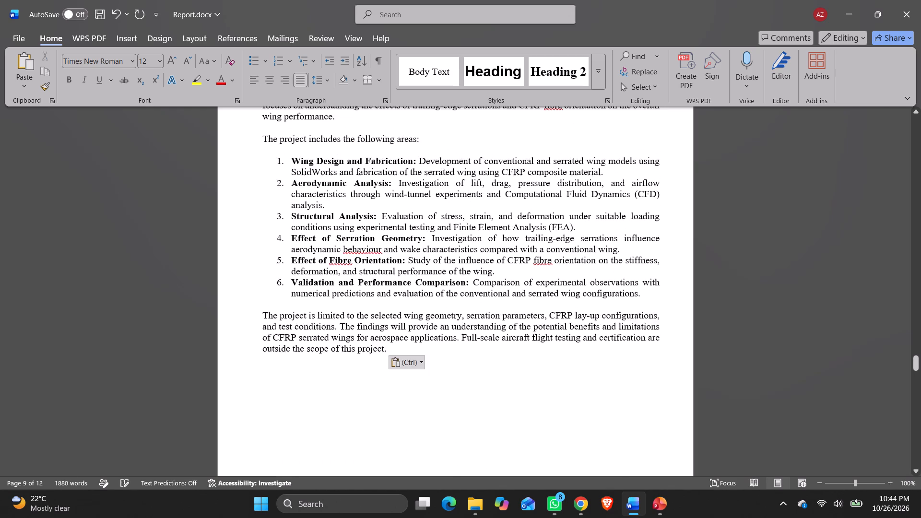
{"action": "scroll", "coordinate": [428, 325], "scroll_direction": "up", "scroll_amount": 3}
{"action": "left_click_drag", "start_coordinate": [387, 435], "coordinate": [363, 376]}
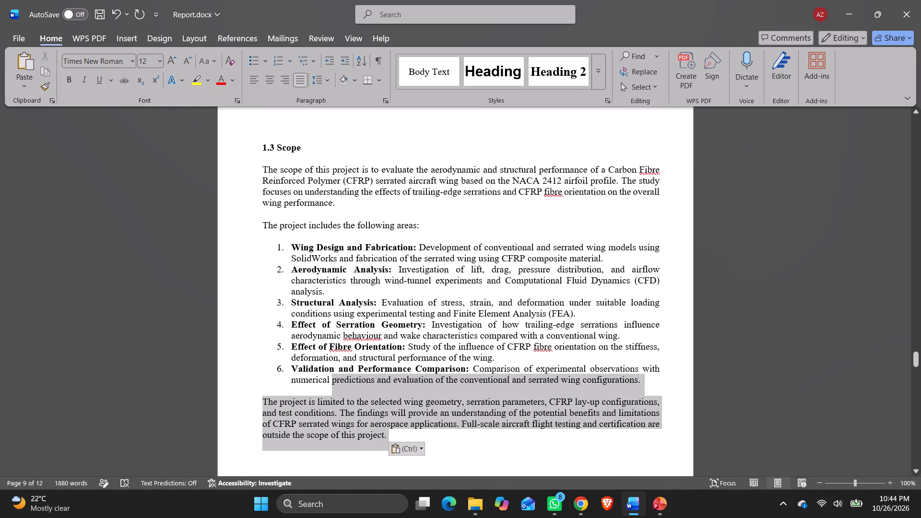
{"action": "left_click_drag", "start_coordinate": [363, 376], "coordinate": [267, 181]}
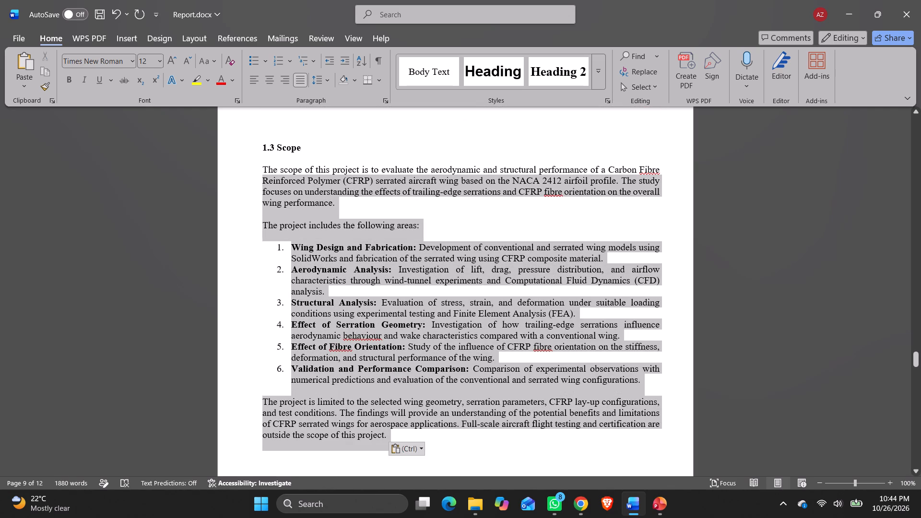
{"action": "left_click_drag", "start_coordinate": [267, 181], "coordinate": [268, 173]}
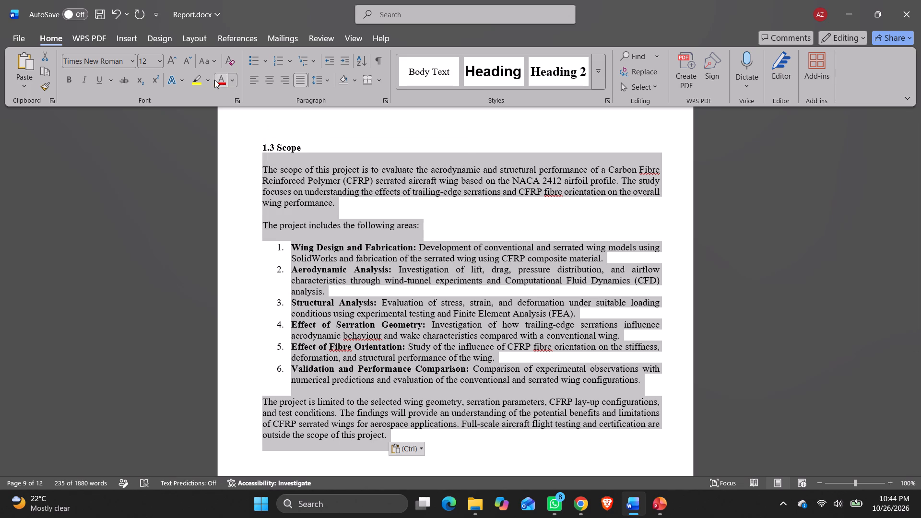
{"action": "double_click", "coordinate": [71, 82]}
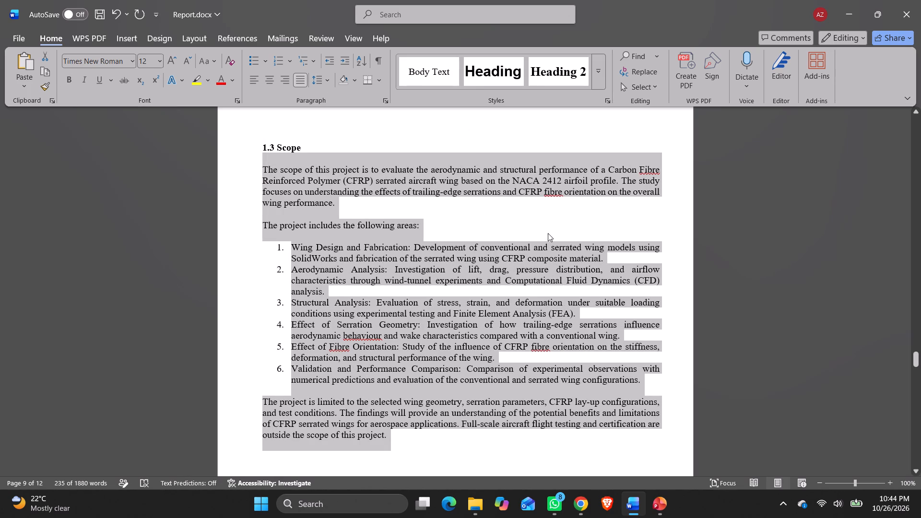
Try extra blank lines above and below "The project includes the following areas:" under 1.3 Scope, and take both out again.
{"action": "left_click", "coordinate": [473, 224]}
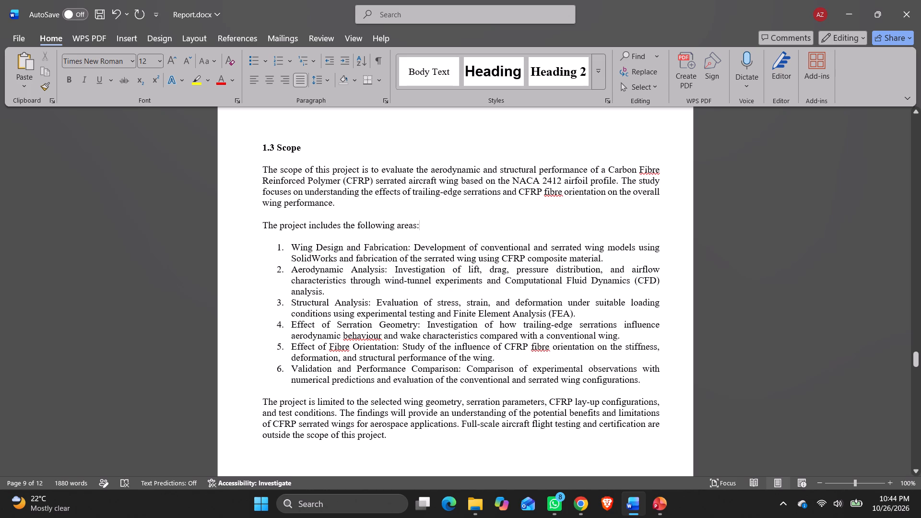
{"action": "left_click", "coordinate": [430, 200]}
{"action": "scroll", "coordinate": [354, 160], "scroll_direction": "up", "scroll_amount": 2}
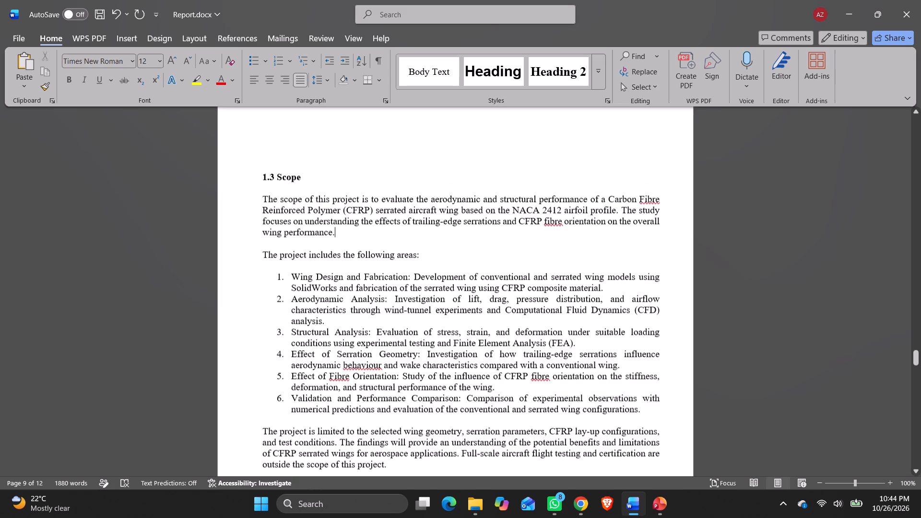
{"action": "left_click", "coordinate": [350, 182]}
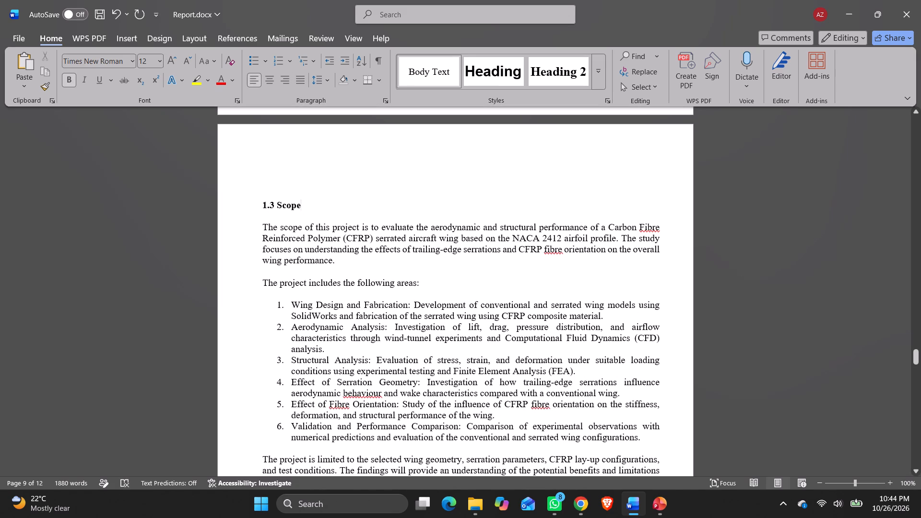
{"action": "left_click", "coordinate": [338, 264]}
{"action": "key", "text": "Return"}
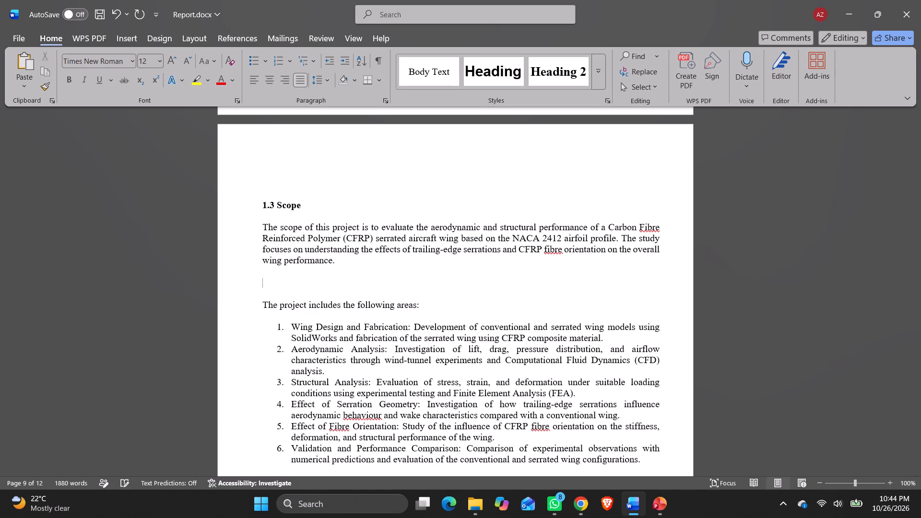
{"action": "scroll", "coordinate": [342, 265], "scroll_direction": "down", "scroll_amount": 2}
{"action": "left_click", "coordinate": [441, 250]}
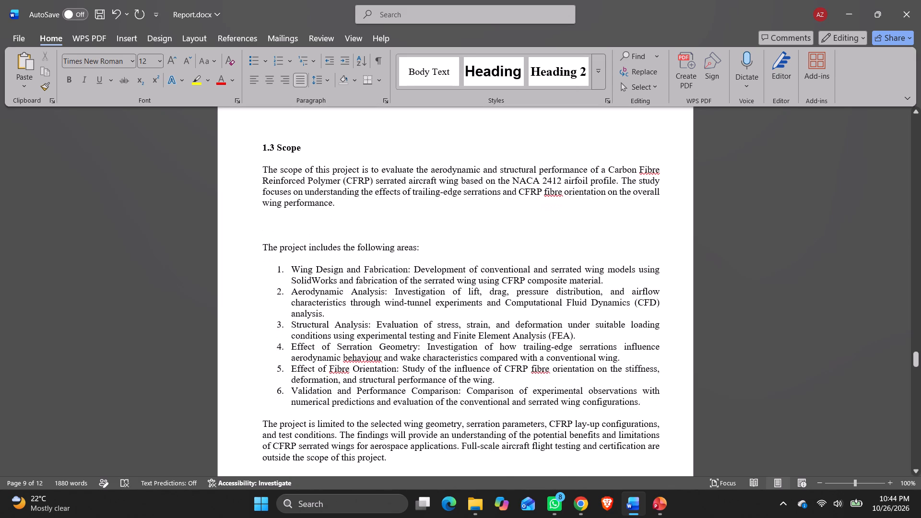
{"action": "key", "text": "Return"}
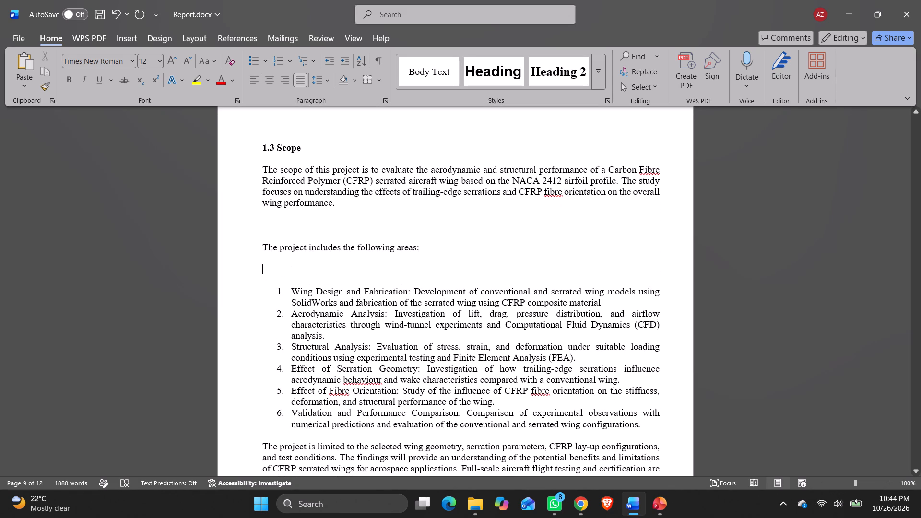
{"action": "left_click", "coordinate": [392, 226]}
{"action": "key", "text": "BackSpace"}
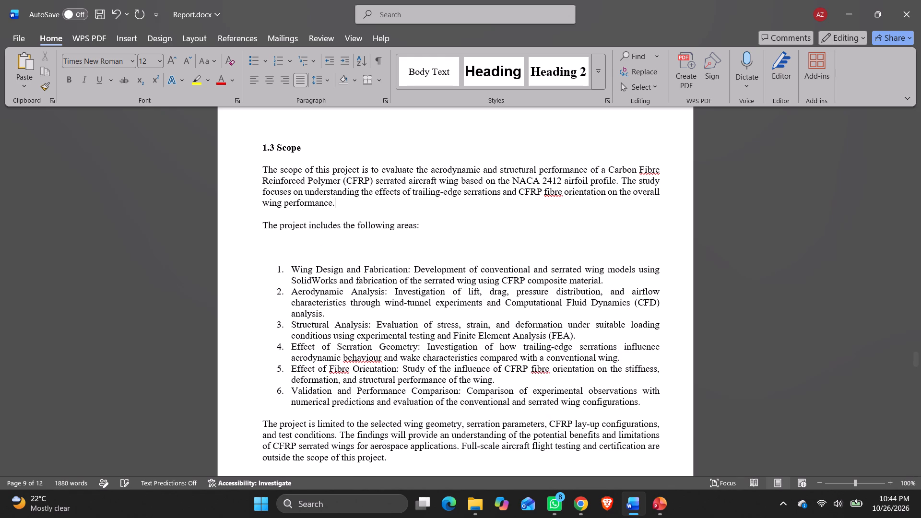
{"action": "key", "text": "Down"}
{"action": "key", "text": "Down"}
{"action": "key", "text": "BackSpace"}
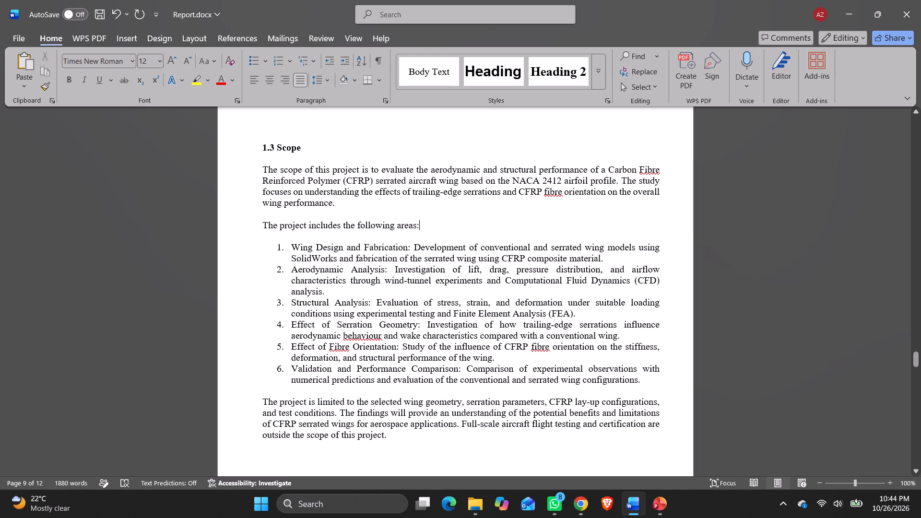
Add an unnumbered blank line after item 6 of the Scope list, before the closing limitations paragraph.
{"action": "scroll", "coordinate": [415, 271], "scroll_direction": "down", "scroll_amount": 5}
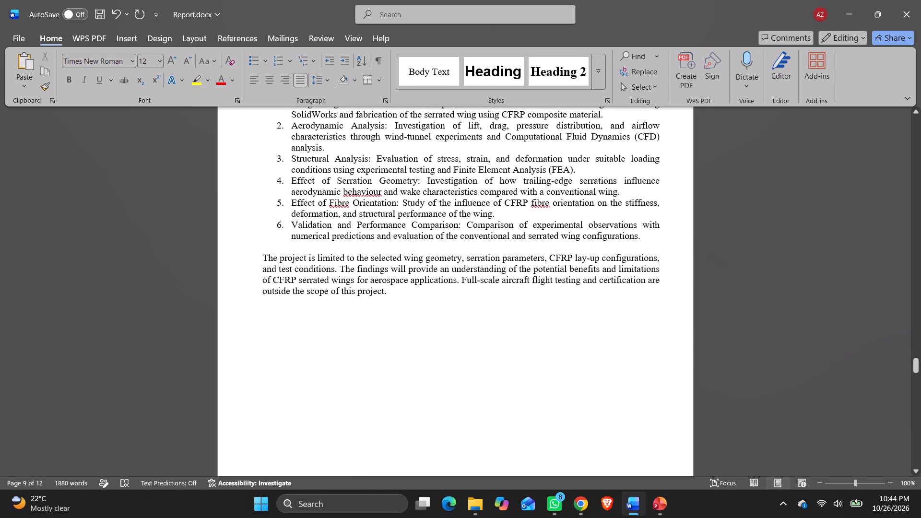
{"action": "left_click", "coordinate": [649, 236]}
{"action": "key", "text": "Return"}
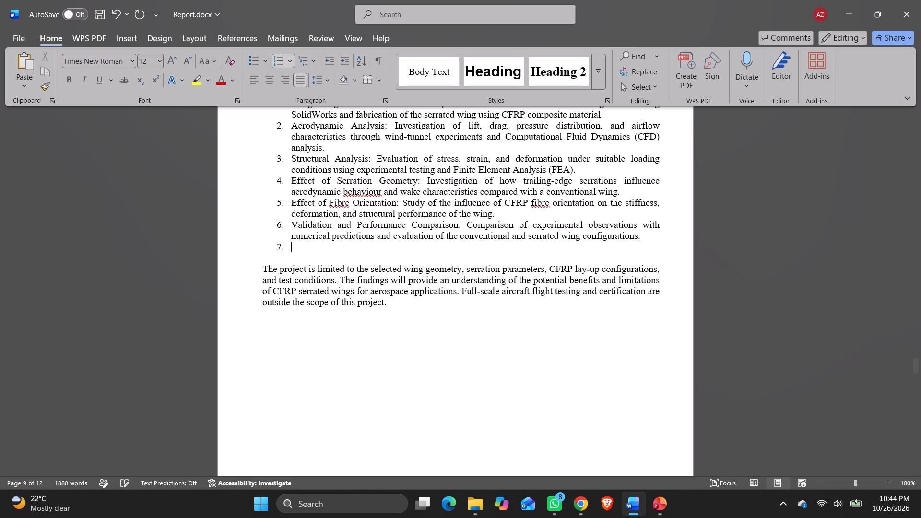
{"action": "key", "text": "BackSpace"}
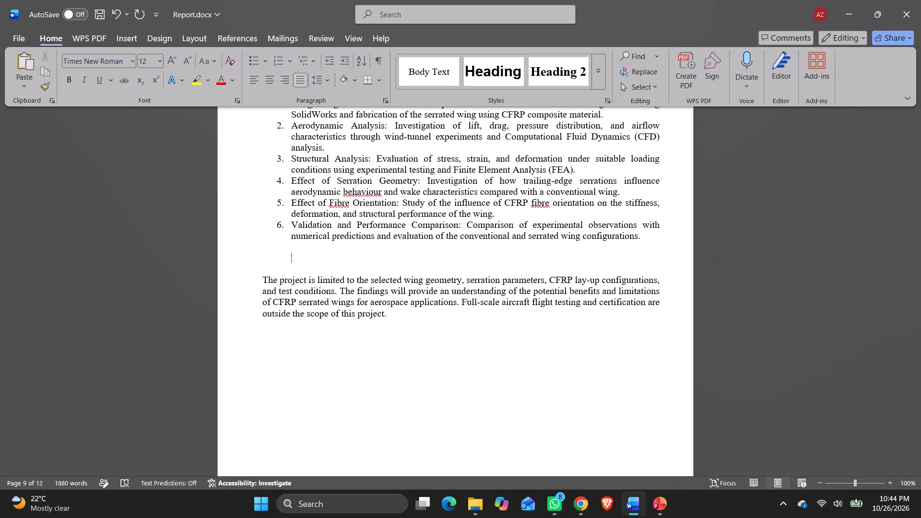
Insert blank lines below the Scope text so the CHAPTER II Literature Review heading starts on a new page.
{"action": "scroll", "coordinate": [652, 241], "scroll_direction": "up", "scroll_amount": 3}
{"action": "scroll", "coordinate": [639, 277], "scroll_direction": "down", "scroll_amount": 7}
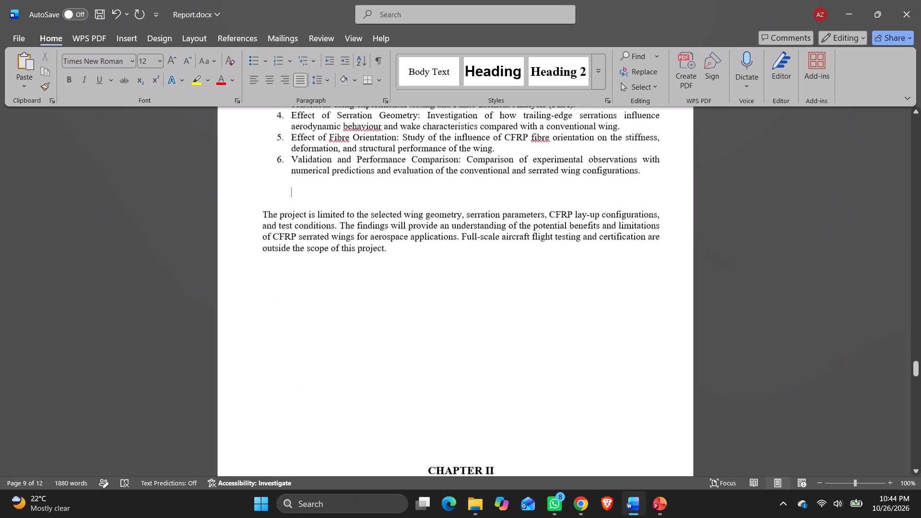
{"action": "scroll", "coordinate": [638, 282], "scroll_direction": "down", "scroll_amount": 2}
{"action": "left_click", "coordinate": [474, 326]}
{"action": "key", "text": "space"}
{"action": "key", "text": "Return"}
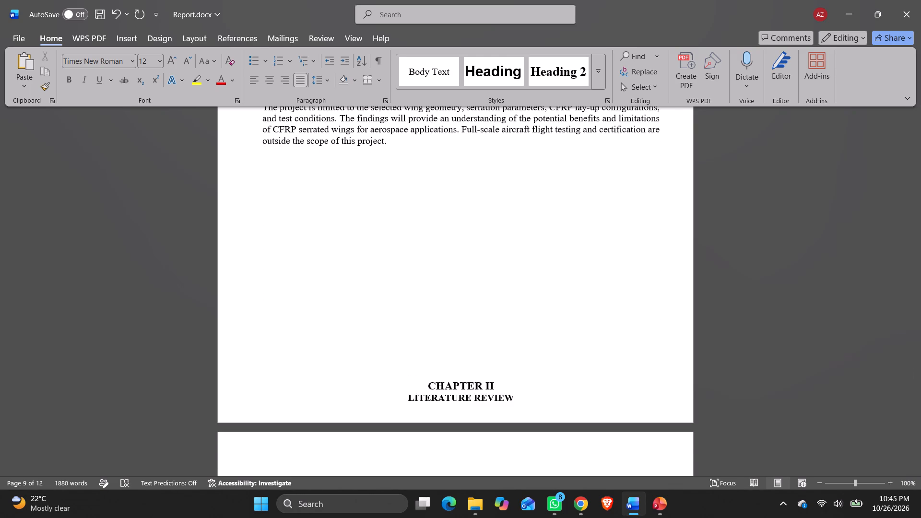
{"action": "key", "text": "Return"}
{"action": "scroll", "coordinate": [473, 330], "scroll_direction": "down", "scroll_amount": 7}
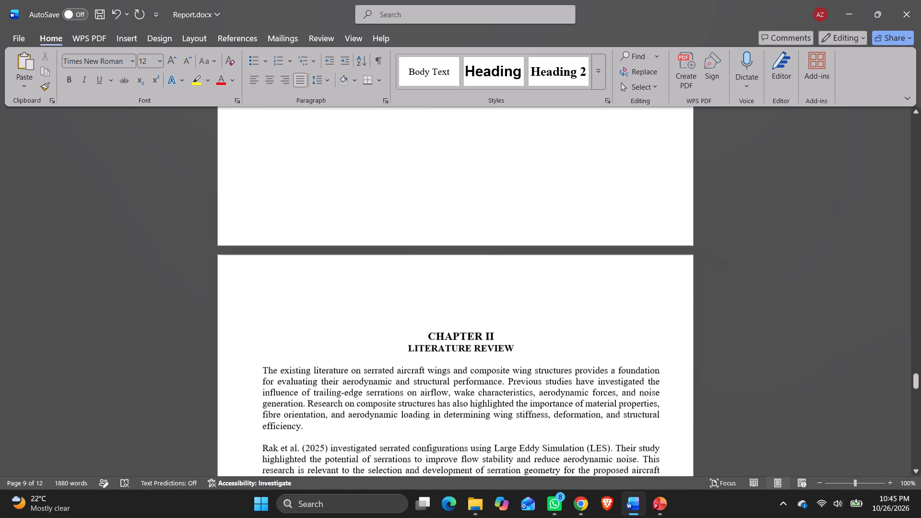
Insert a blank line above CHAPTER III so the heading moves to the next page with METHODOLOGY.
{"action": "scroll", "coordinate": [472, 332], "scroll_direction": "down", "scroll_amount": 7}
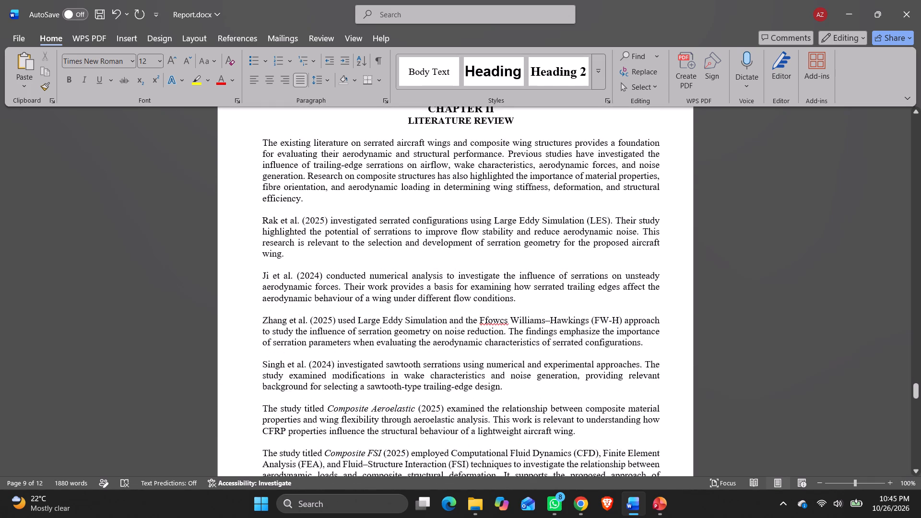
{"action": "scroll", "coordinate": [469, 331], "scroll_direction": "down", "scroll_amount": 13}
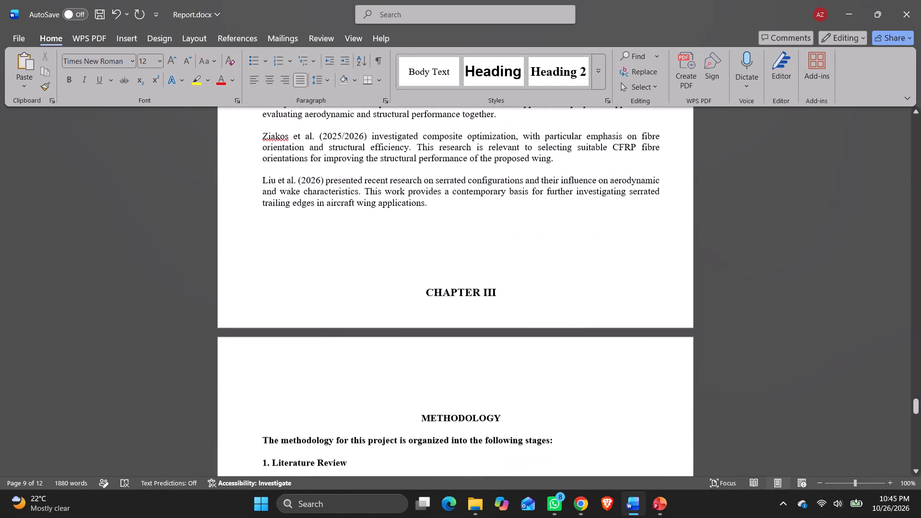
{"action": "left_click", "coordinate": [510, 265]}
{"action": "key", "text": "Return"}
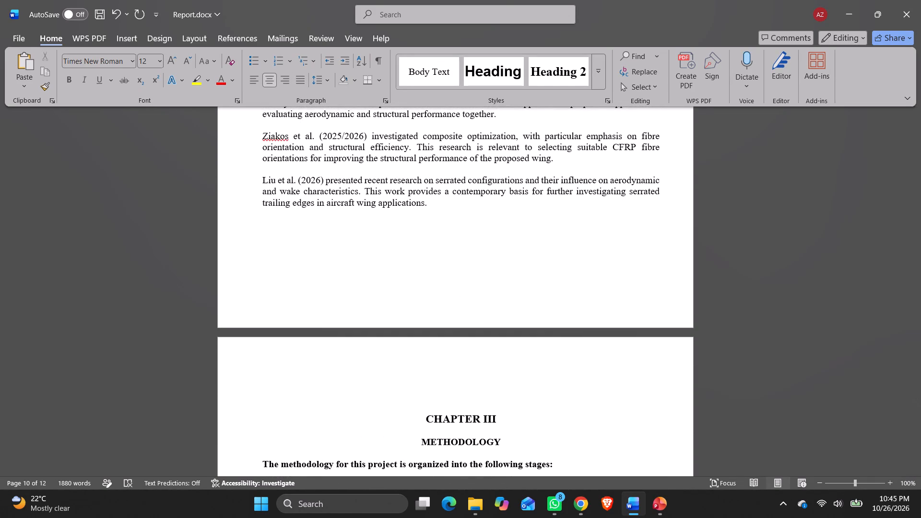
Switch to the ChatGPT report conversation, request the "methodology" section and look through the generated stages.
{"action": "scroll", "coordinate": [496, 269], "scroll_direction": "down", "scroll_amount": 9}
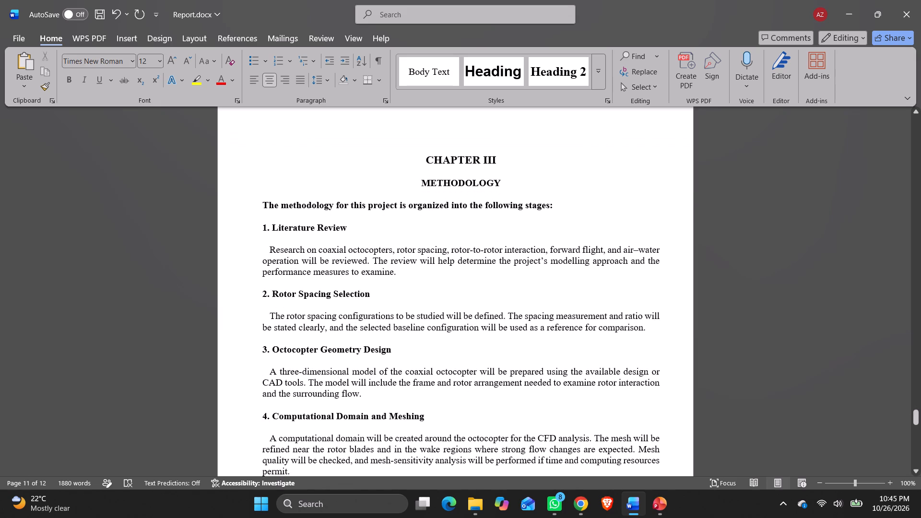
{"action": "key", "text": "alt+Tab"}
{"action": "left_click", "coordinate": [474, 472]}
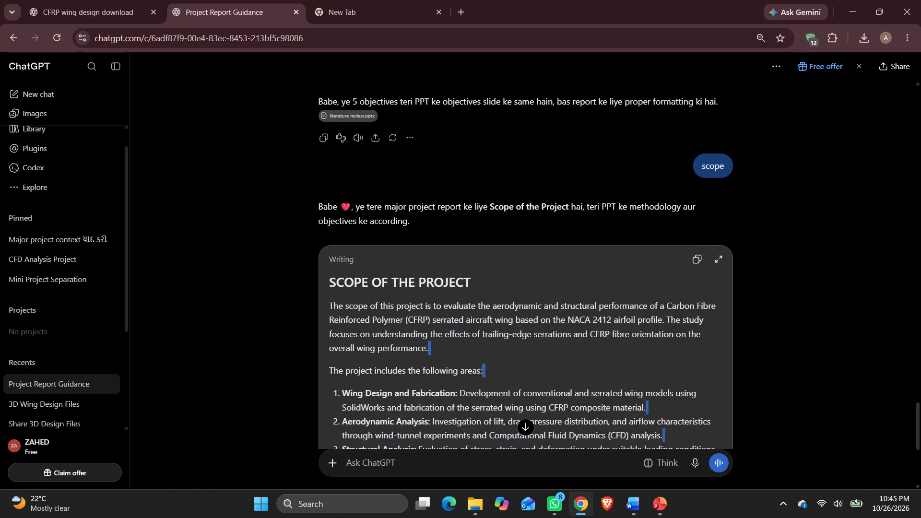
{"action": "type", "text": "methodology"}
{"action": "key", "text": "Return"}
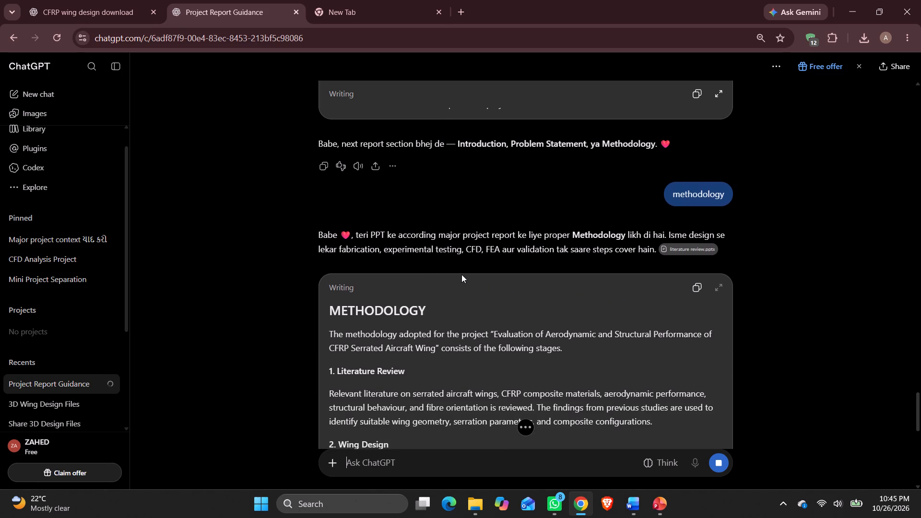
{"action": "scroll", "coordinate": [461, 274], "scroll_direction": "down", "scroll_amount": 2}
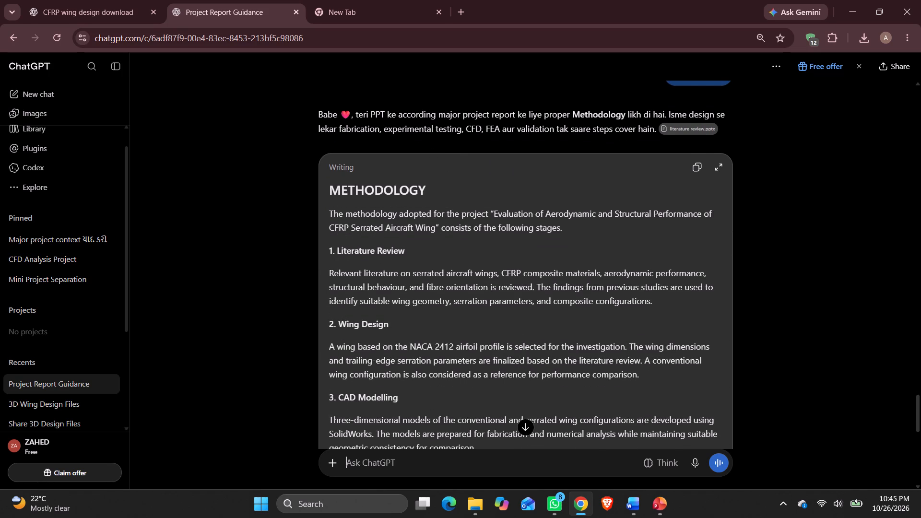
{"action": "scroll", "coordinate": [436, 259], "scroll_direction": "down", "scroll_amount": 2}
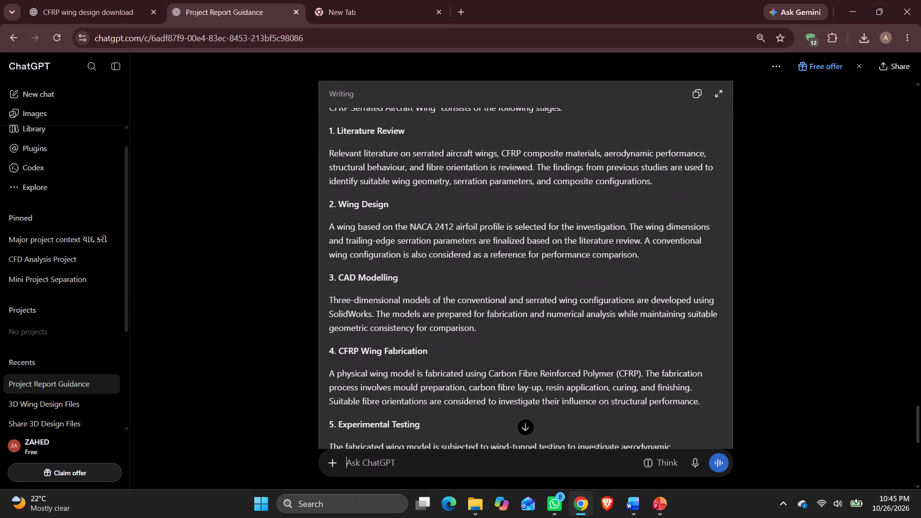
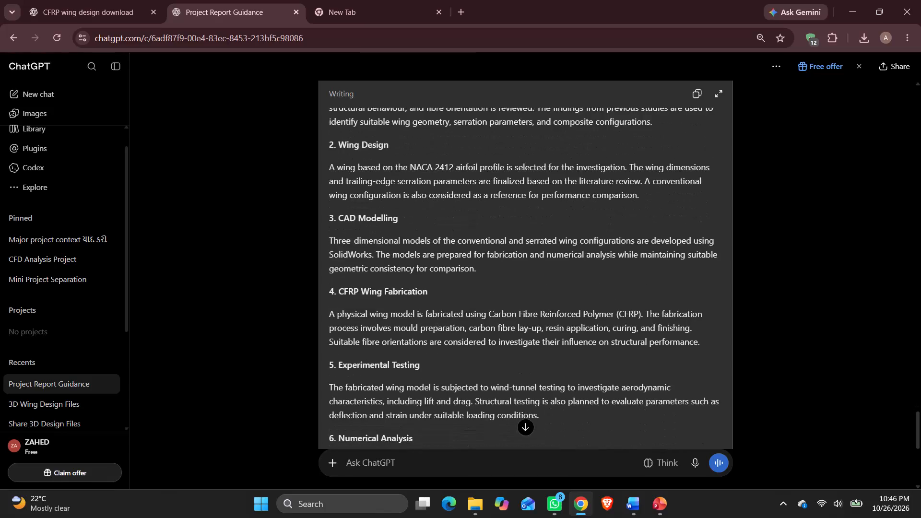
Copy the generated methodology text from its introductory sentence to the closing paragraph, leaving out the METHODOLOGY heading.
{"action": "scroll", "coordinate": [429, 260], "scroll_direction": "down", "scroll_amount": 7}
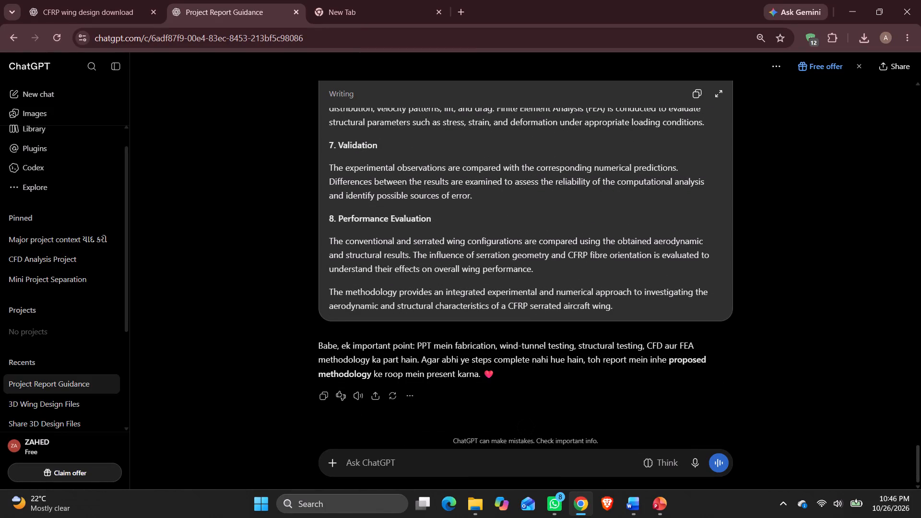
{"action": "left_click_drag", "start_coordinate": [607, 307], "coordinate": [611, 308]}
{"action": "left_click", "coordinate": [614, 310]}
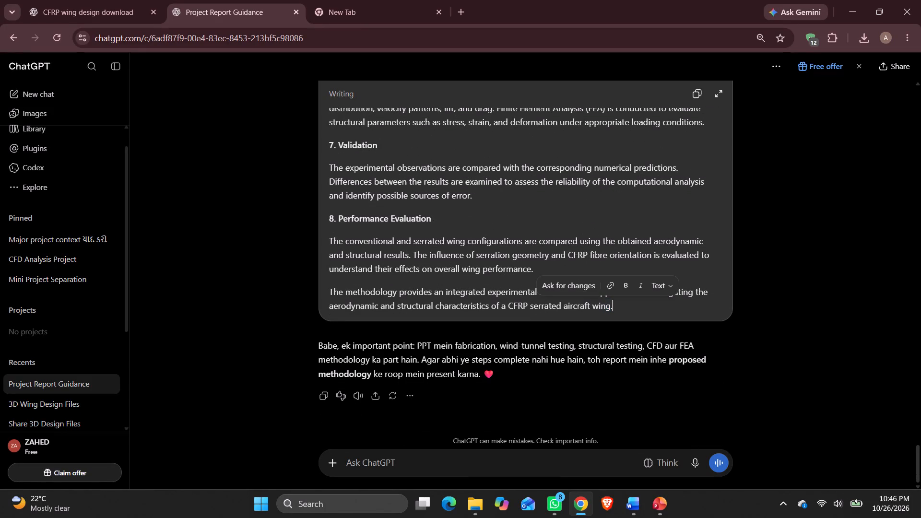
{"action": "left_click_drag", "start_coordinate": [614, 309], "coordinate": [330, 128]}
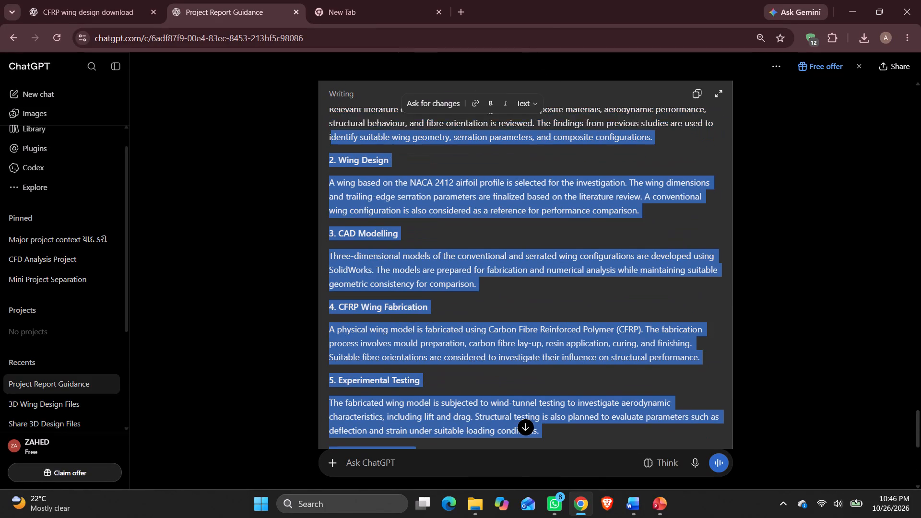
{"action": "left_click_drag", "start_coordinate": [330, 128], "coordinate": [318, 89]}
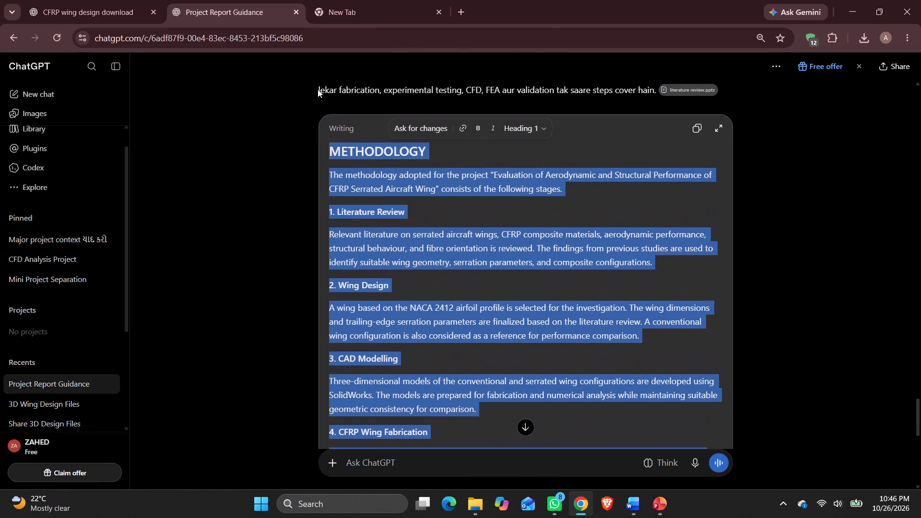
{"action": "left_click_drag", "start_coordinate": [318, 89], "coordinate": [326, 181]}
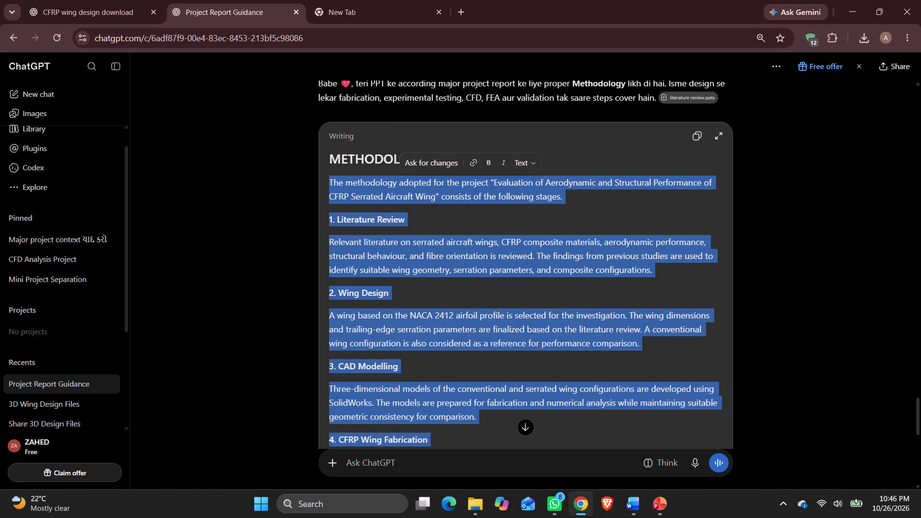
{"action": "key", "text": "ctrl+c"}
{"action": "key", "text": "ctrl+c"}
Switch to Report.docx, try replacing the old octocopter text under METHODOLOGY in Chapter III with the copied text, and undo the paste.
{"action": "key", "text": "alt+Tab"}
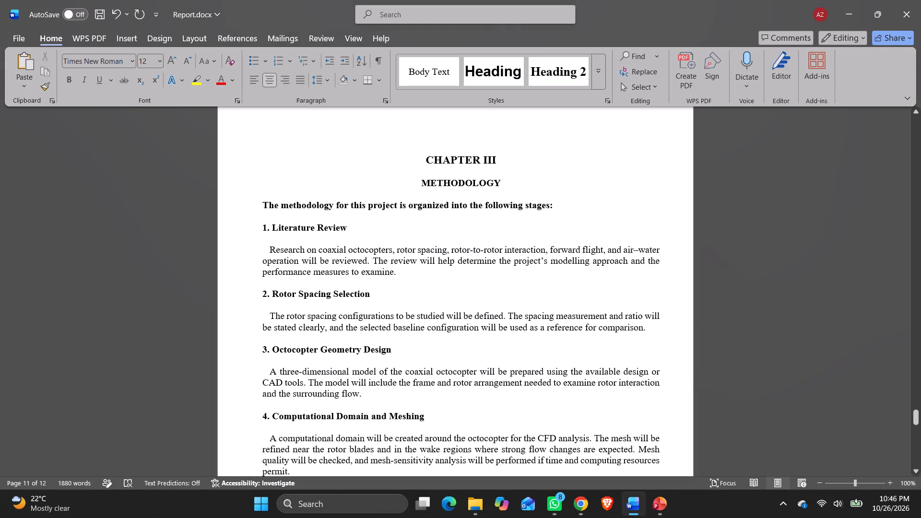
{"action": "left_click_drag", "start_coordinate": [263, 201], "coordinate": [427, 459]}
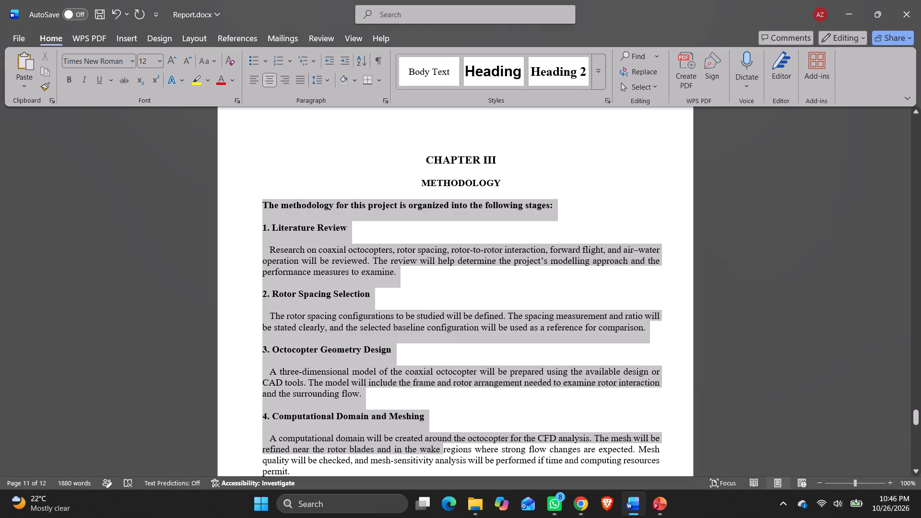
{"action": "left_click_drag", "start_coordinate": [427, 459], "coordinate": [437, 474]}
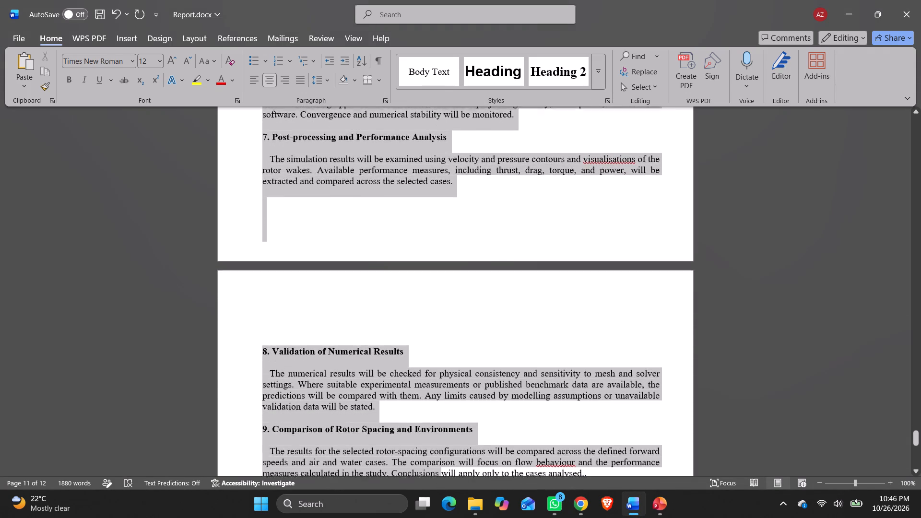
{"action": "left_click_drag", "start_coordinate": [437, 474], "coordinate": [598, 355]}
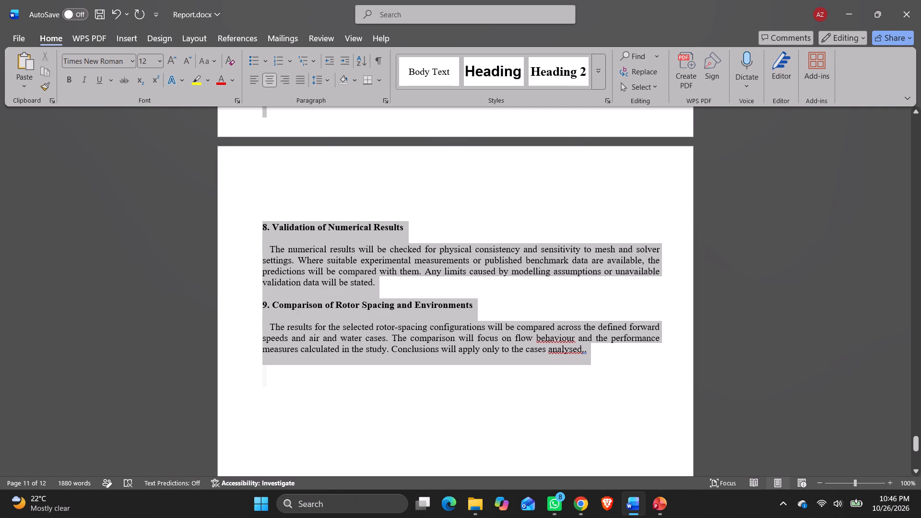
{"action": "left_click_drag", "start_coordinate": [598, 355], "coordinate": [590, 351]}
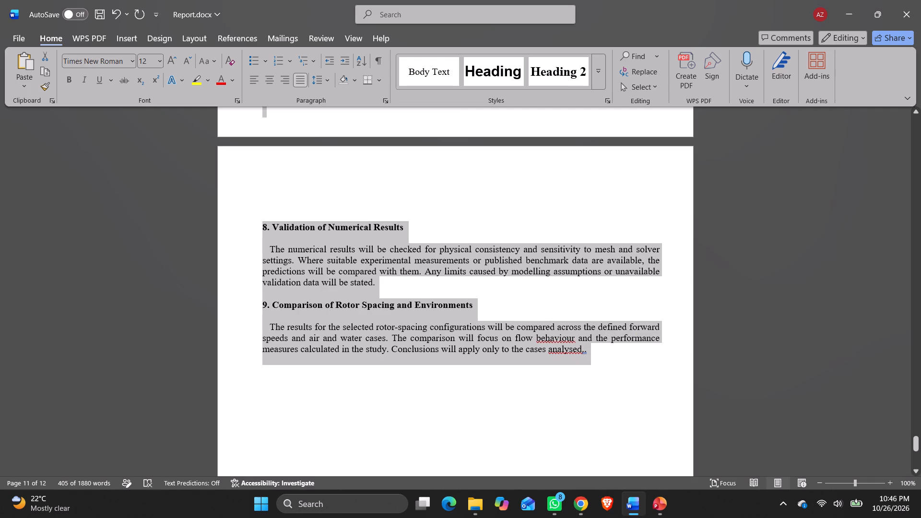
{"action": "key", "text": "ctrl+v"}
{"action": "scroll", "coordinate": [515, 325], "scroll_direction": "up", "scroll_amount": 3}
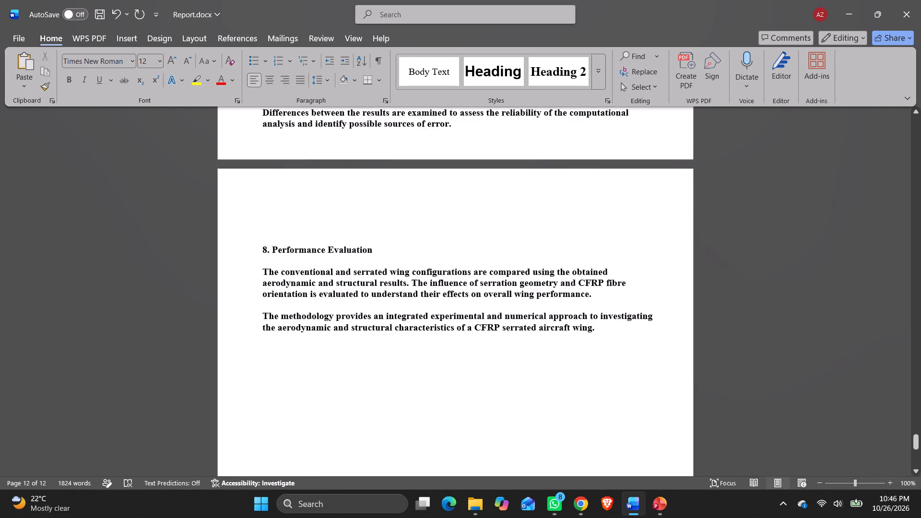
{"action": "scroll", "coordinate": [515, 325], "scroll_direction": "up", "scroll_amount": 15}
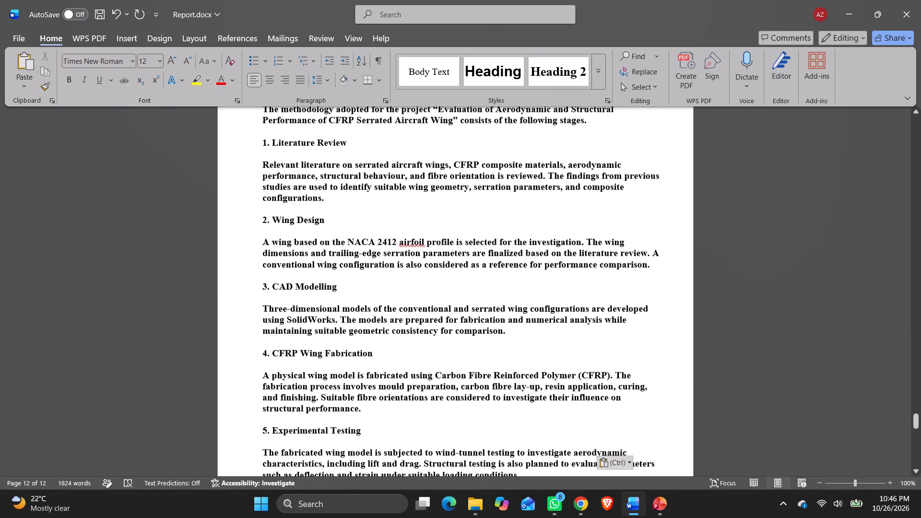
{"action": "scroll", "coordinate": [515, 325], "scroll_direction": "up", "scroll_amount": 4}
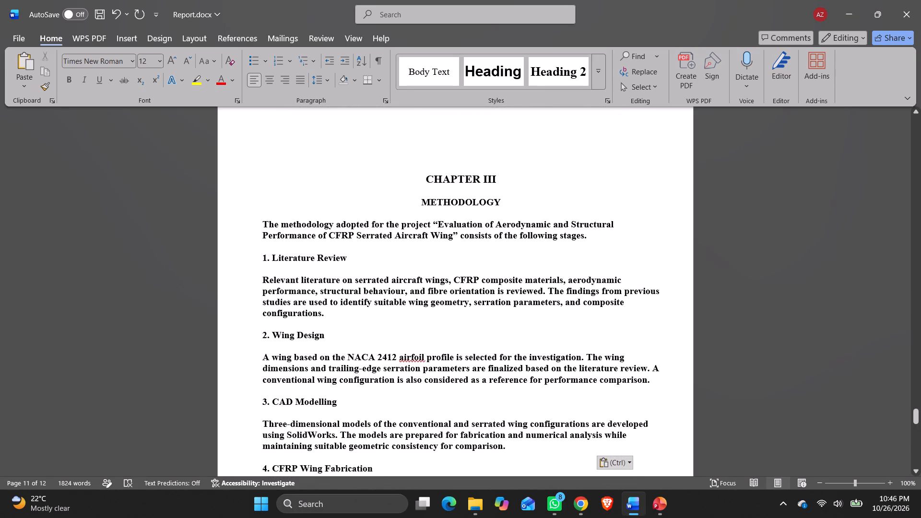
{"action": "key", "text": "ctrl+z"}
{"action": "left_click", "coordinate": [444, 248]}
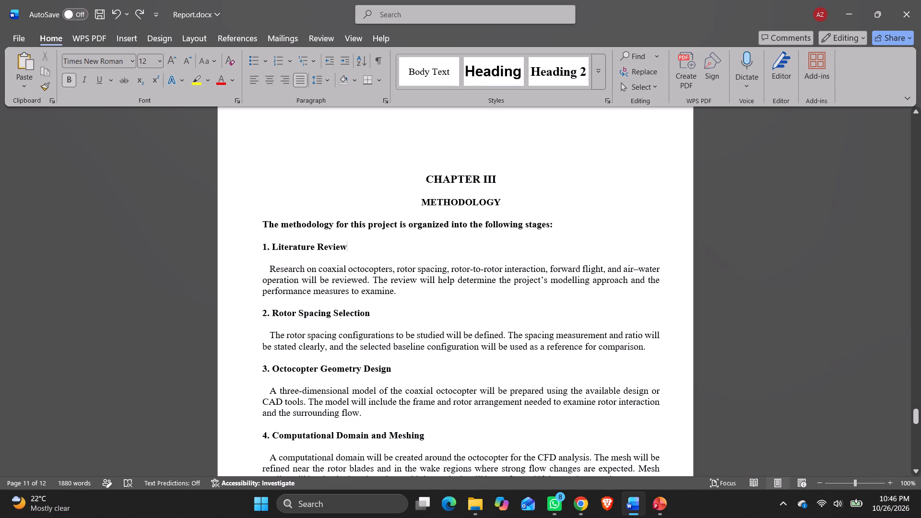
{"action": "left_click_drag", "start_coordinate": [262, 222], "coordinate": [542, 288]}
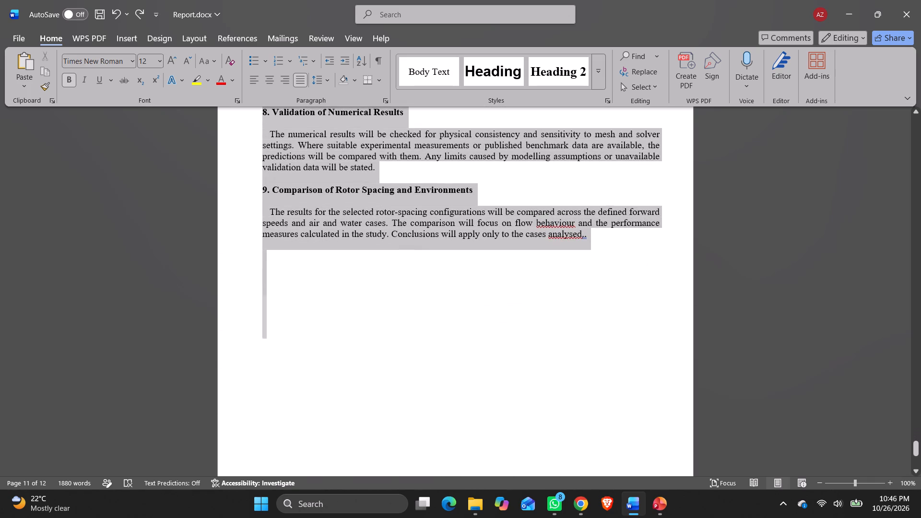
{"action": "left_click_drag", "start_coordinate": [542, 288], "coordinate": [597, 241]}
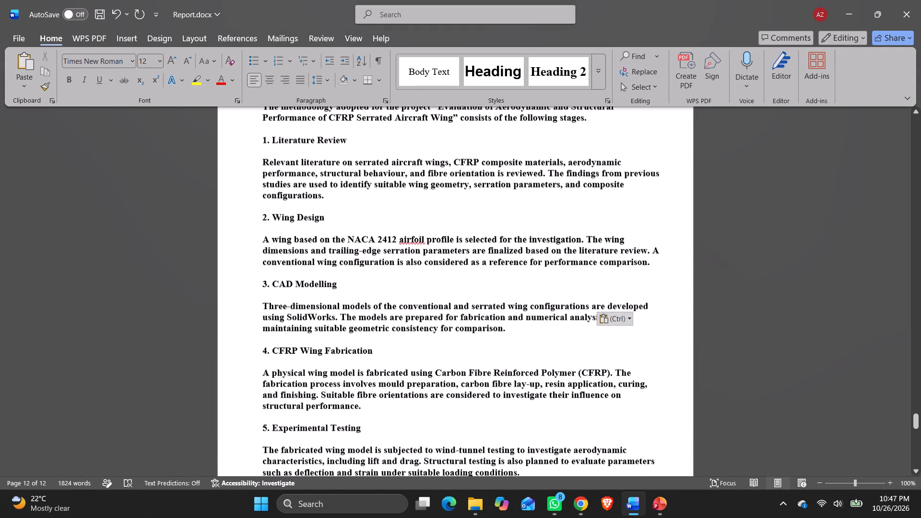
{"action": "scroll", "coordinate": [502, 306], "scroll_direction": "up", "scroll_amount": 4}
{"action": "left_click_drag", "start_coordinate": [327, 314], "coordinate": [304, 306]}
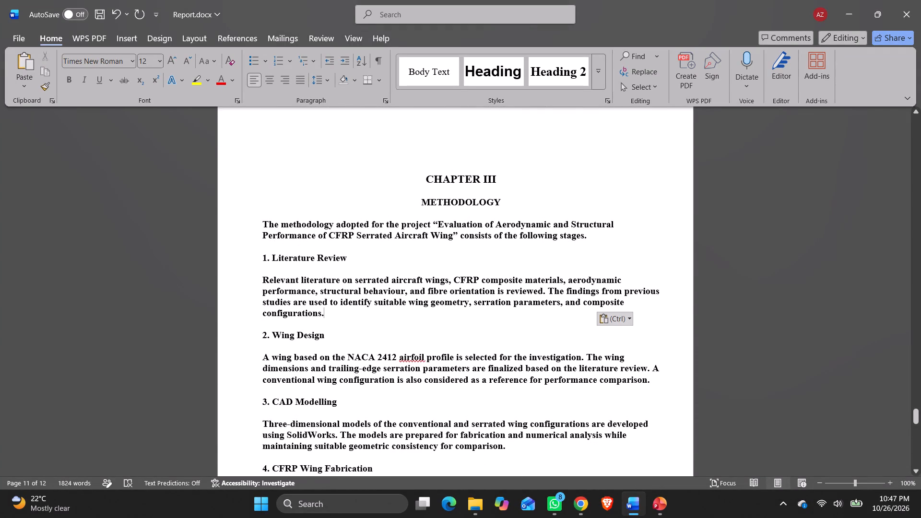
{"action": "left_click_drag", "start_coordinate": [304, 306], "coordinate": [276, 279]}
{"action": "left_click", "coordinate": [285, 257]}
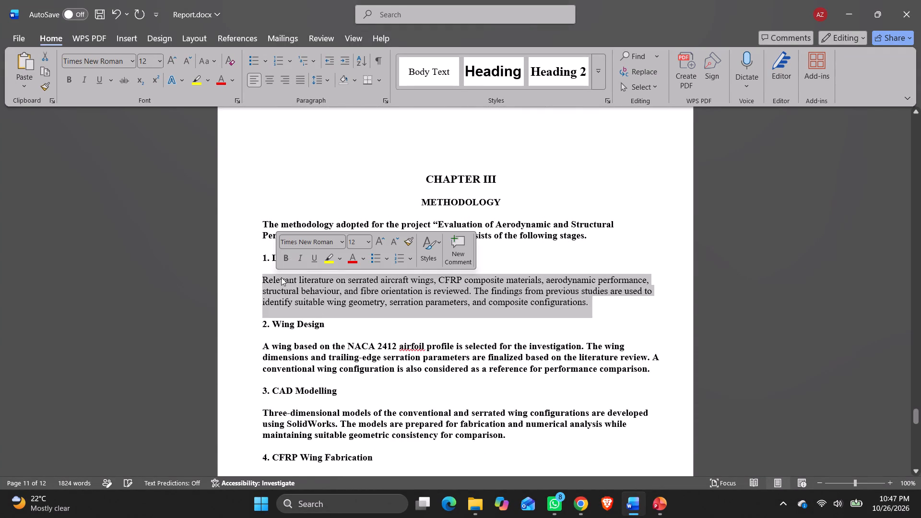
Remove the bold formatting from the body paragraph under "2. Wing Design".
{"action": "scroll", "coordinate": [337, 332], "scroll_direction": "down", "scroll_amount": 1}
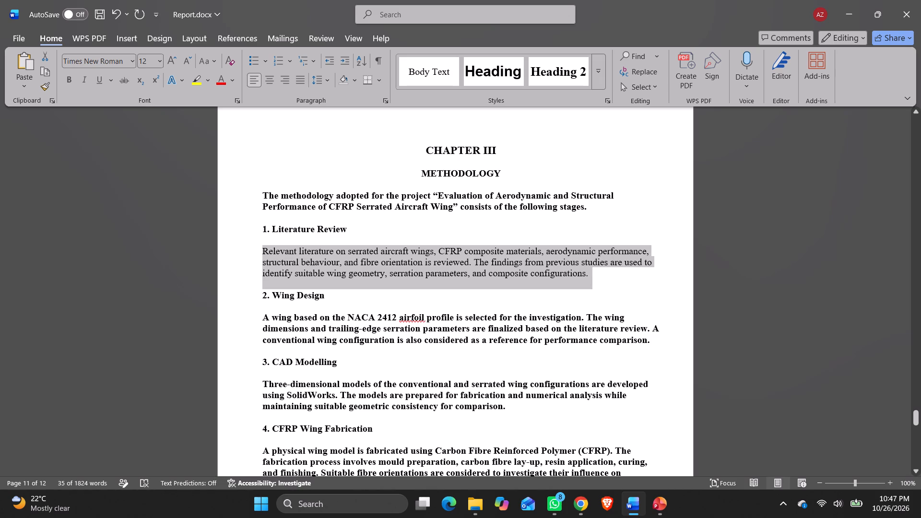
{"action": "left_click_drag", "start_coordinate": [262, 318], "coordinate": [402, 338]}
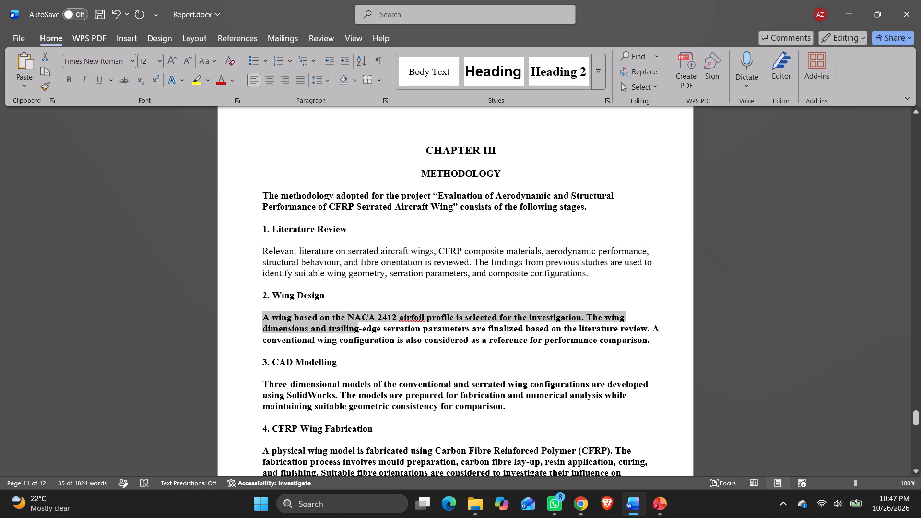
{"action": "left_click_drag", "start_coordinate": [402, 338], "coordinate": [651, 341]}
{"action": "left_click", "coordinate": [658, 319]}
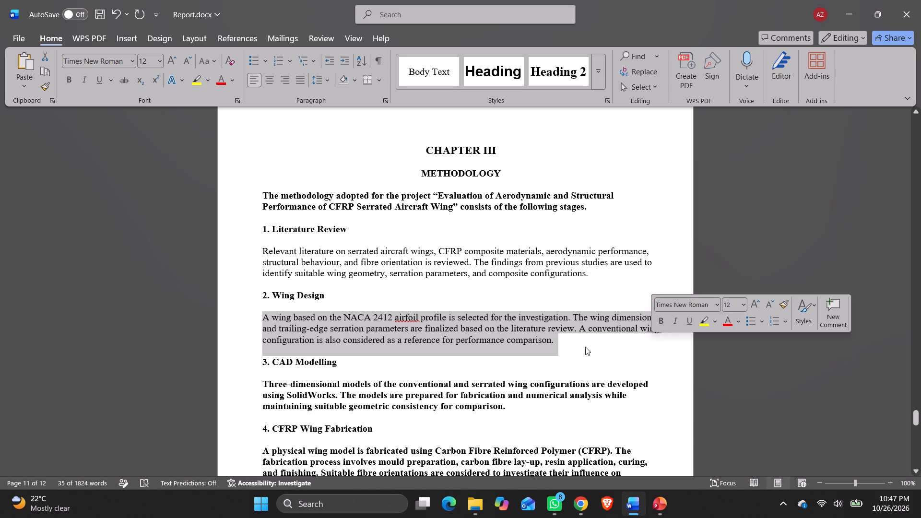
{"action": "left_click", "coordinate": [585, 347]}
{"action": "scroll", "coordinate": [515, 345], "scroll_direction": "down", "scroll_amount": 1}
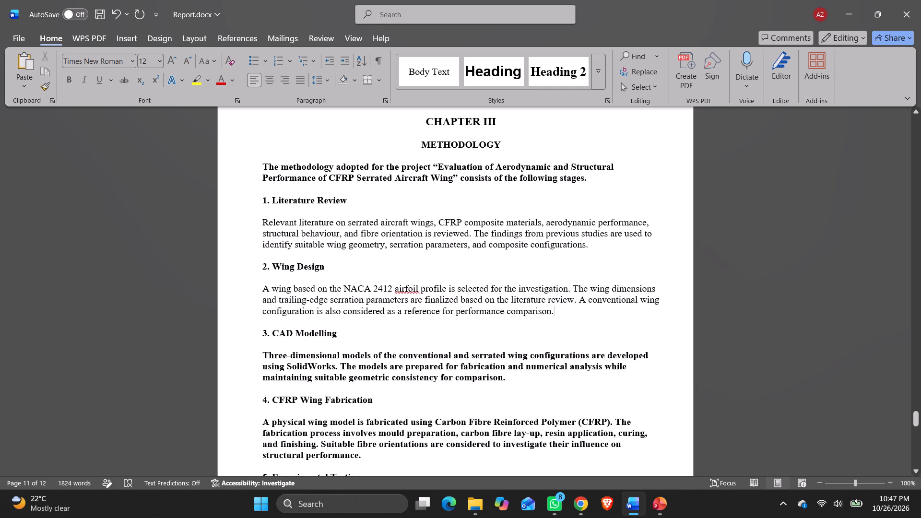
{"action": "left_click", "coordinate": [406, 289]}
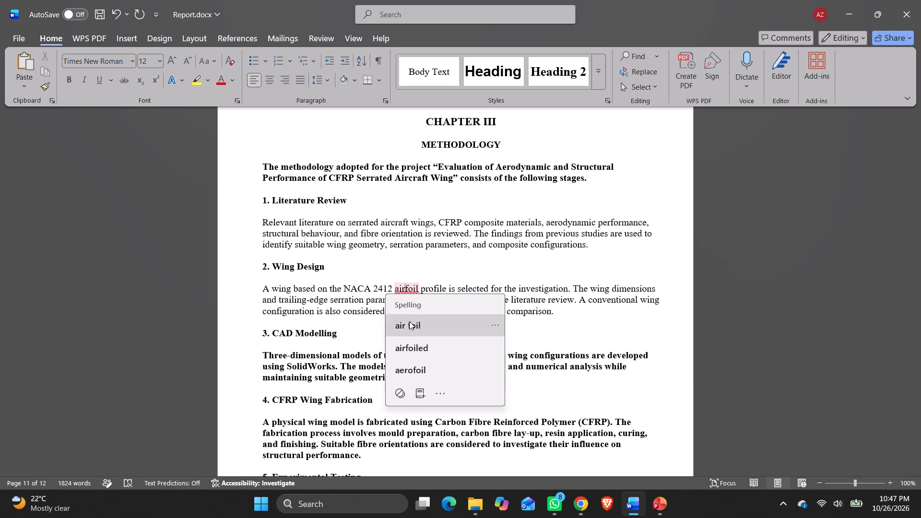
{"action": "left_click", "coordinate": [367, 336]}
Remove the bold formatting from the body paragraph under "3. CAD Modelling".
{"action": "scroll", "coordinate": [383, 333], "scroll_direction": "down", "scroll_amount": 2}
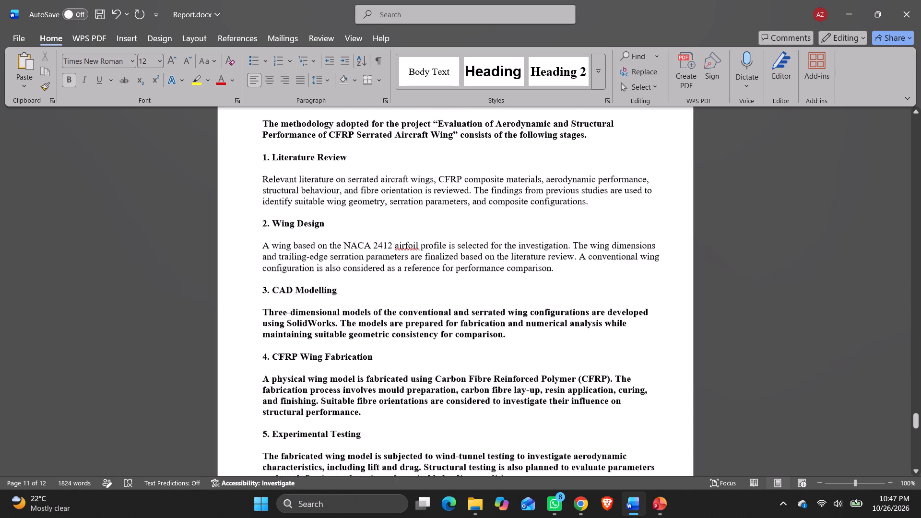
{"action": "scroll", "coordinate": [383, 333], "scroll_direction": "down", "scroll_amount": 1}
{"action": "left_click_drag", "start_coordinate": [509, 294], "coordinate": [450, 293]}
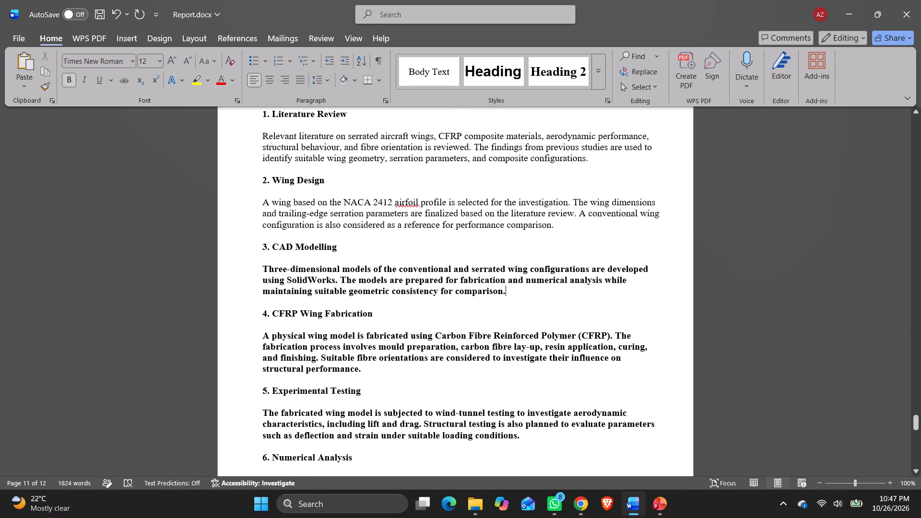
{"action": "left_click_drag", "start_coordinate": [450, 293], "coordinate": [260, 269]}
{"action": "left_click", "coordinate": [272, 252]}
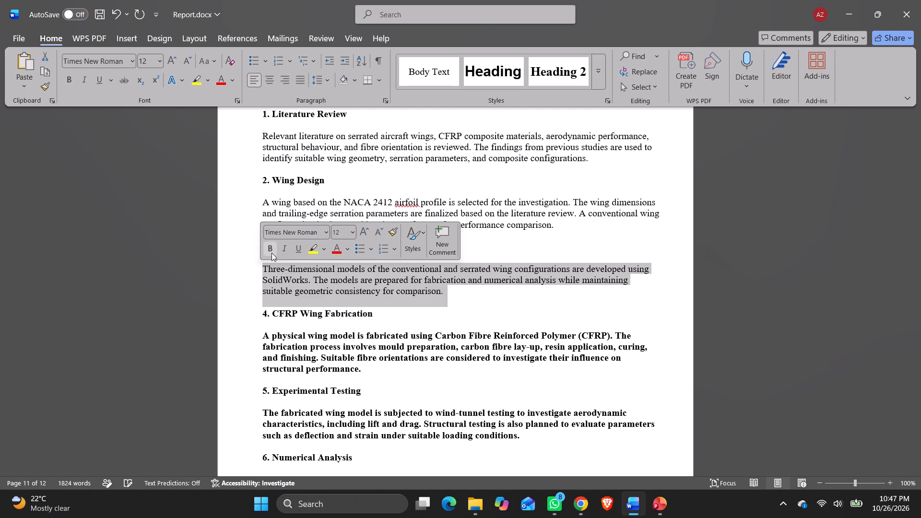
{"action": "left_click", "coordinate": [457, 319]}
Remove the bold formatting from the body paragraph under "4. CFRP Wing Fabrication" in Chapter III.
{"action": "scroll", "coordinate": [457, 319], "scroll_direction": "down", "scroll_amount": 1}
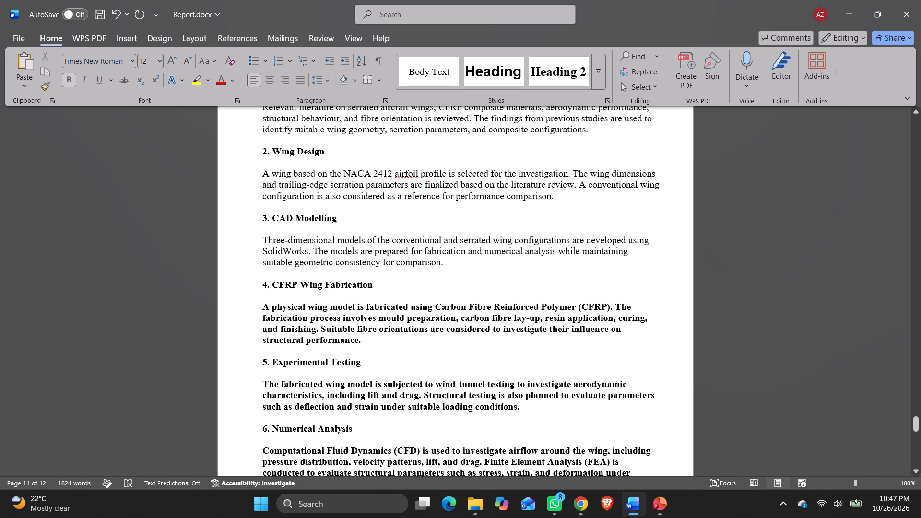
{"action": "left_click_drag", "start_coordinate": [647, 334], "coordinate": [265, 305]}
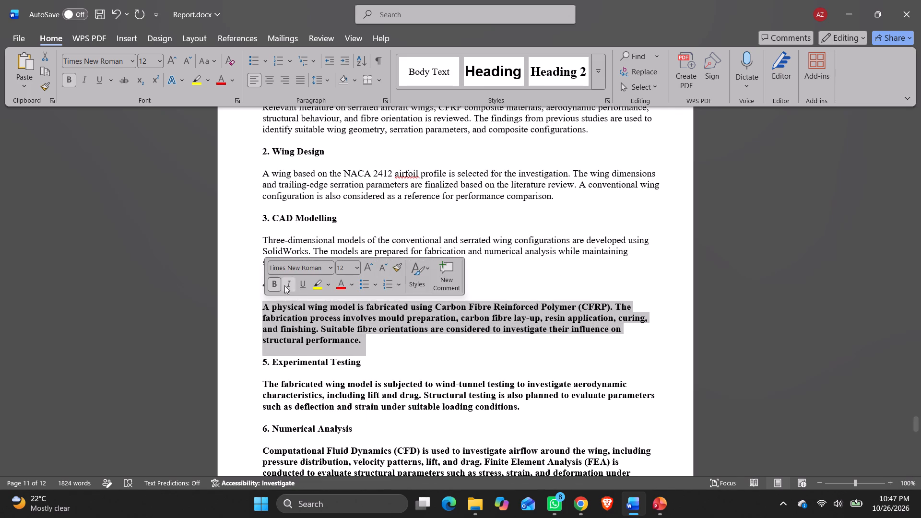
{"action": "left_click", "coordinate": [270, 283]}
Remove the bold formatting from the body paragraph under "5. Experimental Testing".
{"action": "scroll", "coordinate": [382, 351], "scroll_direction": "down", "scroll_amount": 3}
{"action": "left_click_drag", "start_coordinate": [524, 313], "coordinate": [272, 284]}
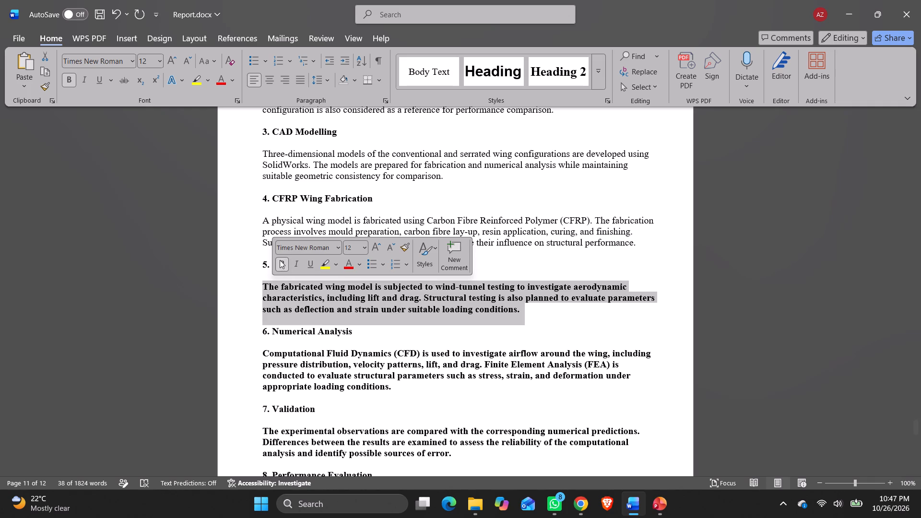
{"action": "left_click", "coordinate": [280, 260]}
{"action": "left_click", "coordinate": [476, 337]}
Remove the bold formatting from the body paragraph under "6. Numerical Analysis".
{"action": "scroll", "coordinate": [469, 336], "scroll_direction": "down", "scroll_amount": 2}
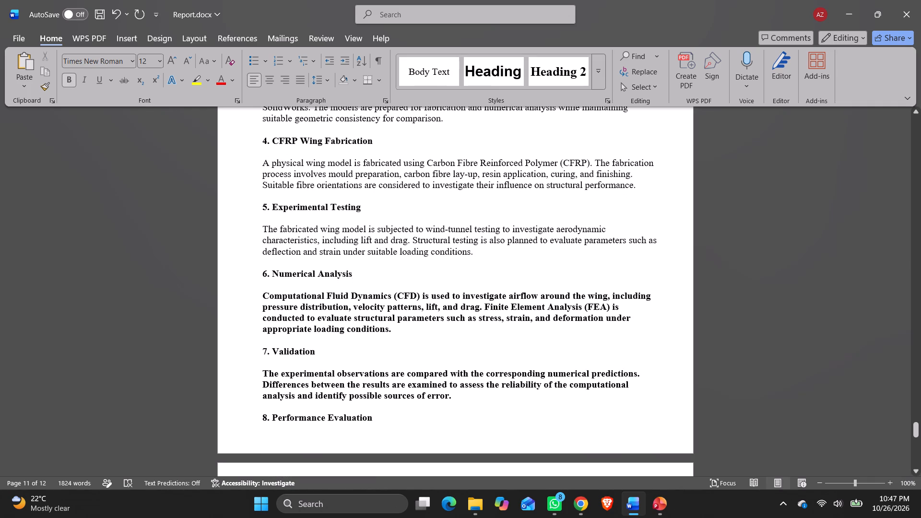
{"action": "left_click_drag", "start_coordinate": [393, 332], "coordinate": [267, 293]}
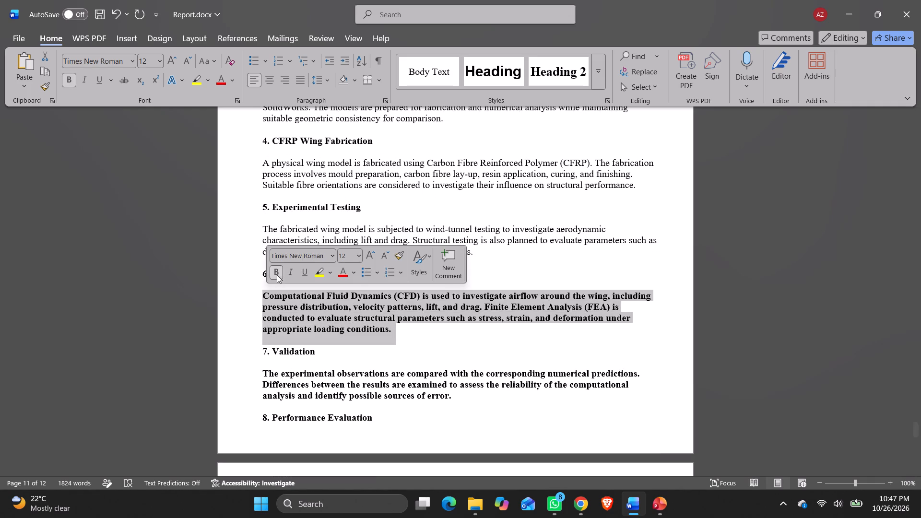
{"action": "left_click", "coordinate": [277, 275]}
{"action": "left_click", "coordinate": [420, 350]}
Remove the bold formatting from the body paragraph under "7. Validation".
{"action": "scroll", "coordinate": [415, 349], "scroll_direction": "down", "scroll_amount": 3}
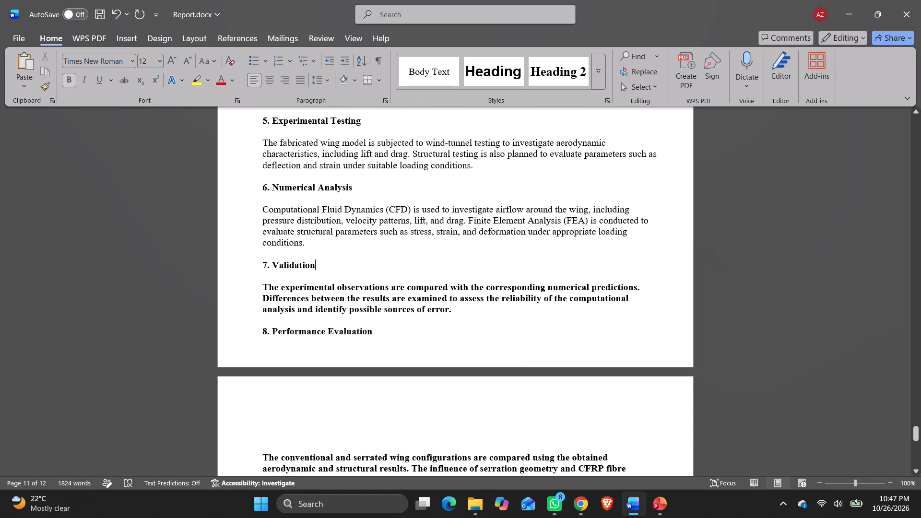
{"action": "left_click_drag", "start_coordinate": [460, 314], "coordinate": [272, 288]}
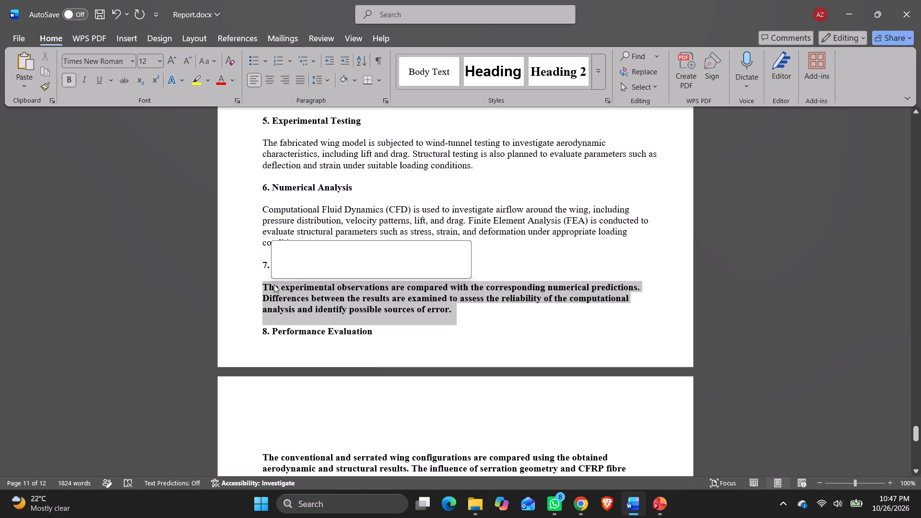
{"action": "left_click", "coordinate": [279, 269]}
{"action": "left_click", "coordinate": [394, 330]}
Insert an empty line after the Validation paragraph, before the "8. Performance Evaluation" heading.
{"action": "left_click", "coordinate": [422, 315]}
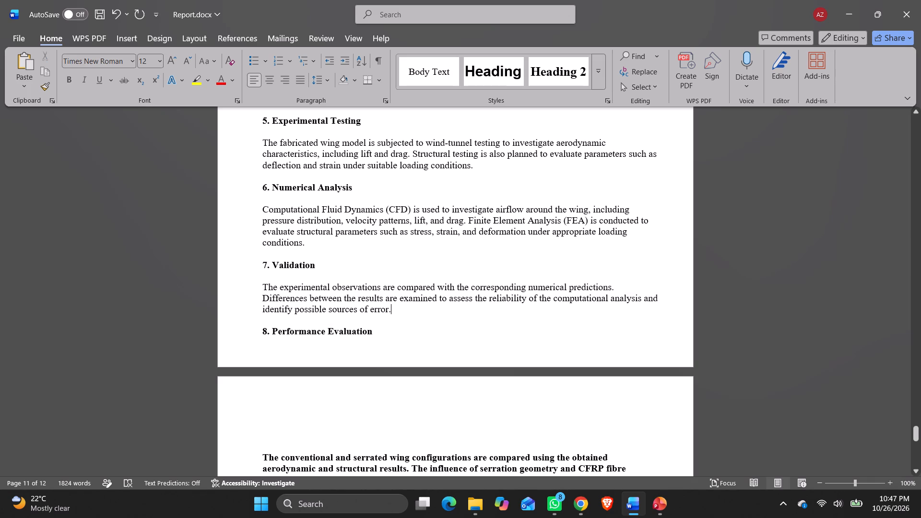
{"action": "key", "text": "Return"}
Remove the bold formatting from both body paragraphs under "8. Performance Evaluation".
{"action": "scroll", "coordinate": [425, 318], "scroll_direction": "down", "scroll_amount": 6}
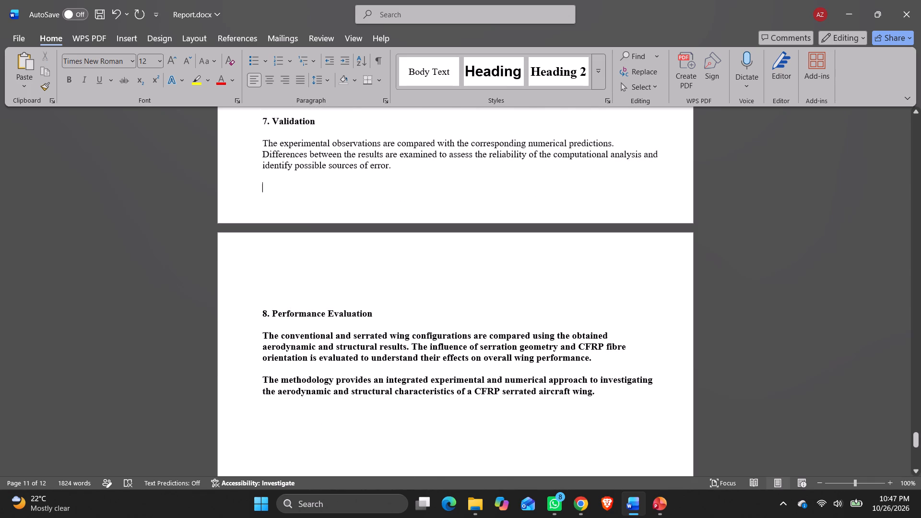
{"action": "scroll", "coordinate": [416, 336], "scroll_direction": "down", "scroll_amount": 1}
{"action": "left_click_drag", "start_coordinate": [606, 339], "coordinate": [296, 283]}
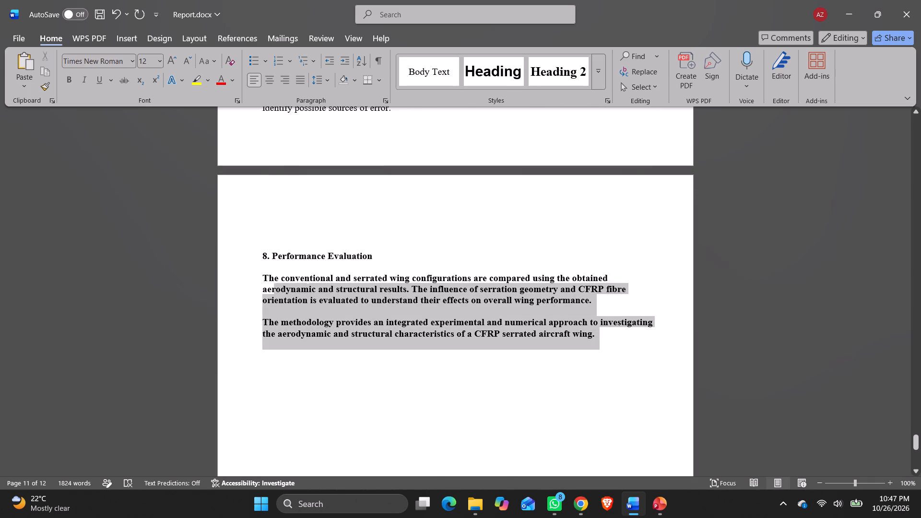
{"action": "left_click_drag", "start_coordinate": [296, 283], "coordinate": [245, 274]}
{"action": "left_click", "coordinate": [252, 255]}
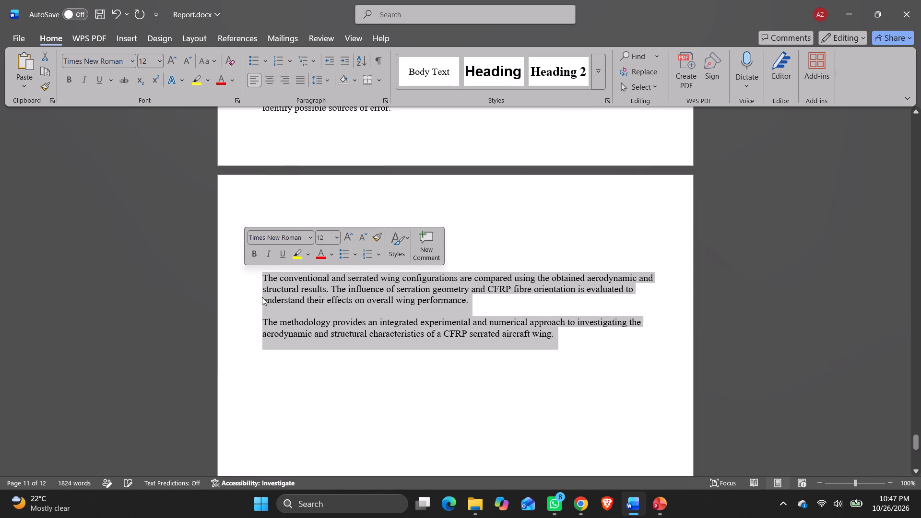
{"action": "left_click", "coordinate": [350, 397]}
Review the formatting and page layout of the numbered methodology sections in Chapter III.
{"action": "scroll", "coordinate": [350, 397], "scroll_direction": "down", "scroll_amount": 16}
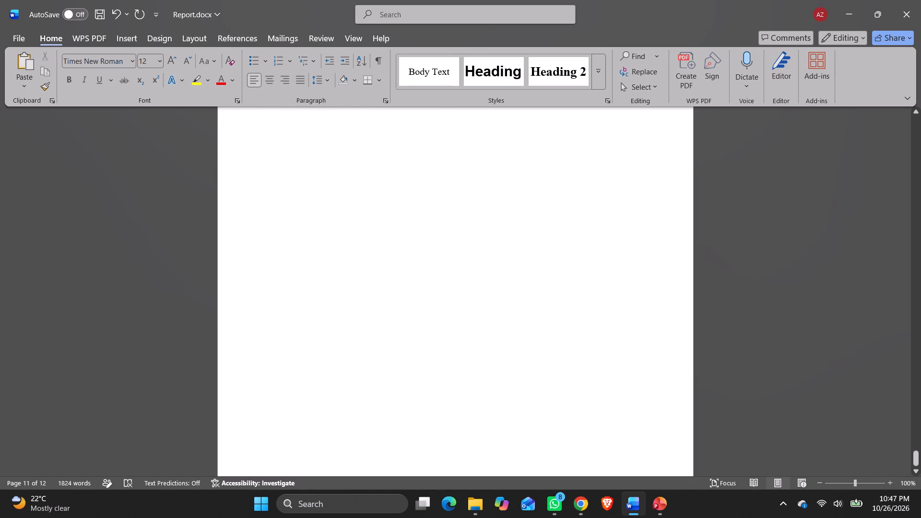
{"action": "scroll", "coordinate": [349, 397], "scroll_direction": "down", "scroll_amount": 8}
{"action": "scroll", "coordinate": [349, 397], "scroll_direction": "up", "scroll_amount": 20}
{"action": "scroll", "coordinate": [349, 397], "scroll_direction": "up", "scroll_amount": 4}
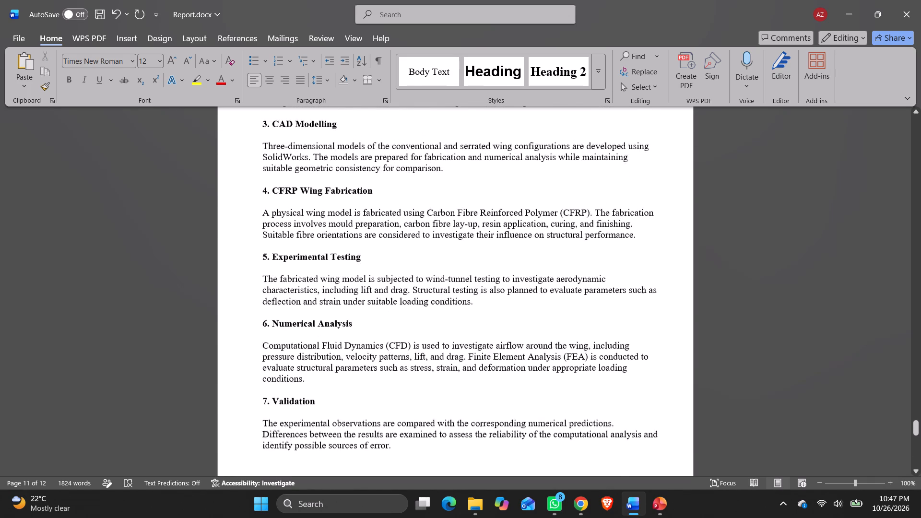
{"action": "scroll", "coordinate": [349, 397], "scroll_direction": "up", "scroll_amount": 7}
{"action": "scroll", "coordinate": [349, 397], "scroll_direction": "down", "scroll_amount": 3}
{"action": "scroll", "coordinate": [349, 397], "scroll_direction": "up", "scroll_amount": 1}
{"action": "scroll", "coordinate": [349, 397], "scroll_direction": "down", "scroll_amount": 2}
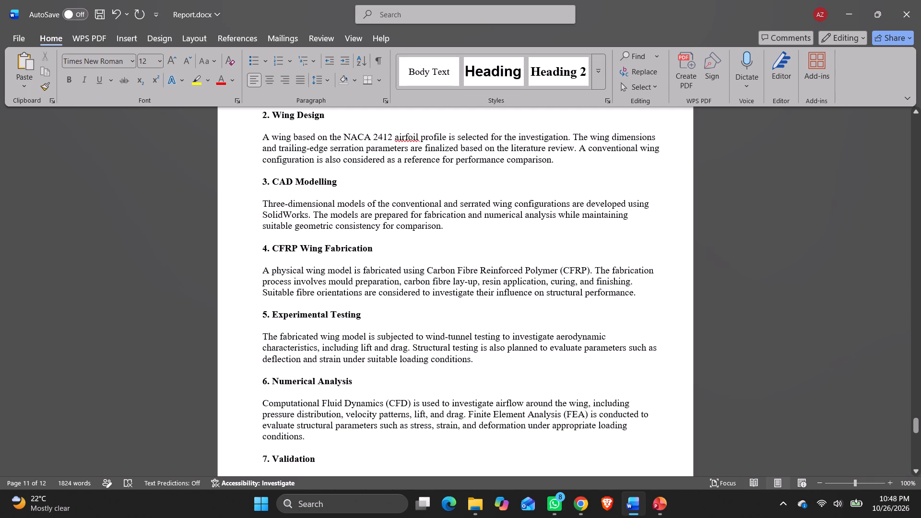
{"action": "scroll", "coordinate": [512, 383], "scroll_direction": "down", "scroll_amount": 2}
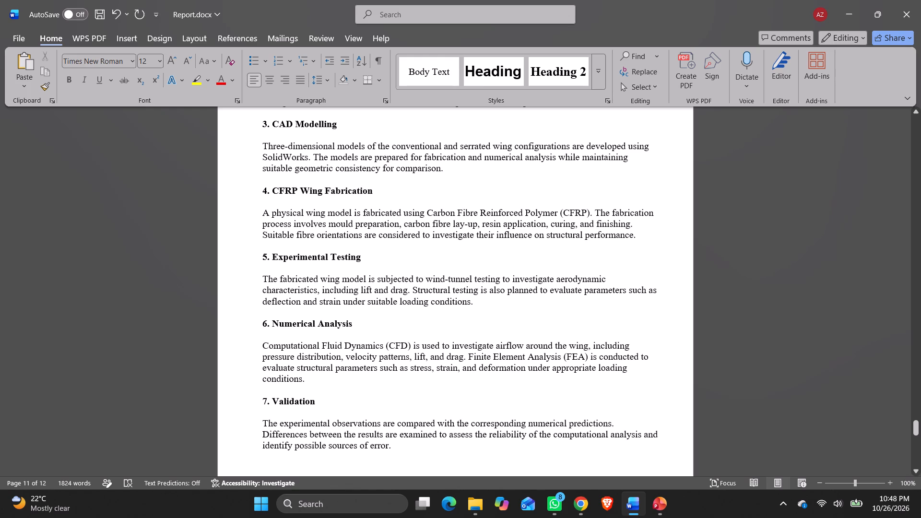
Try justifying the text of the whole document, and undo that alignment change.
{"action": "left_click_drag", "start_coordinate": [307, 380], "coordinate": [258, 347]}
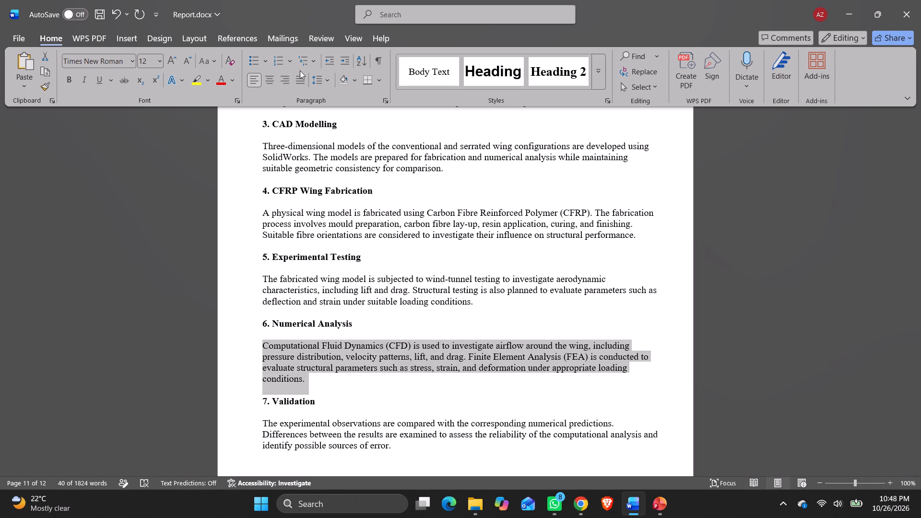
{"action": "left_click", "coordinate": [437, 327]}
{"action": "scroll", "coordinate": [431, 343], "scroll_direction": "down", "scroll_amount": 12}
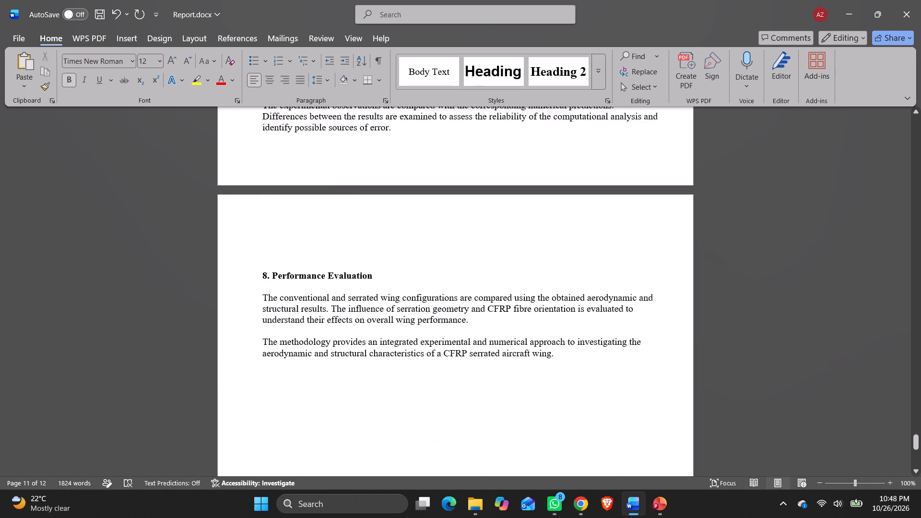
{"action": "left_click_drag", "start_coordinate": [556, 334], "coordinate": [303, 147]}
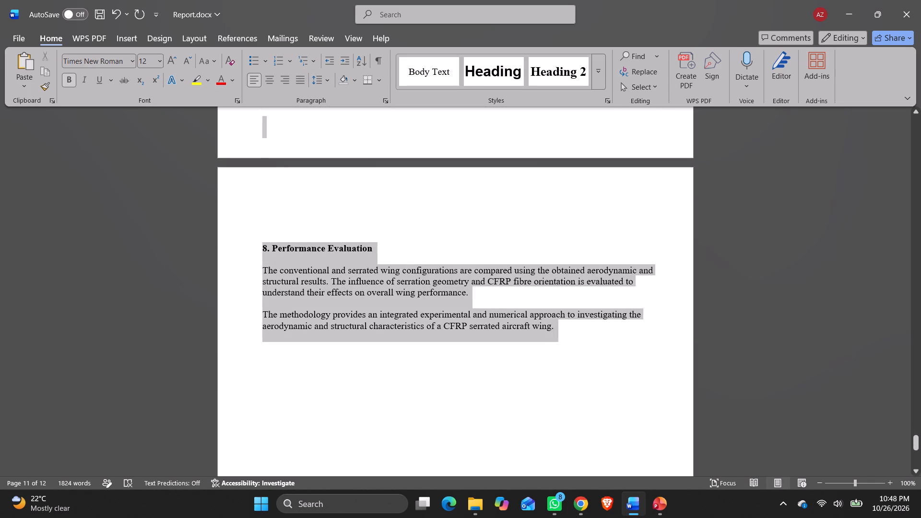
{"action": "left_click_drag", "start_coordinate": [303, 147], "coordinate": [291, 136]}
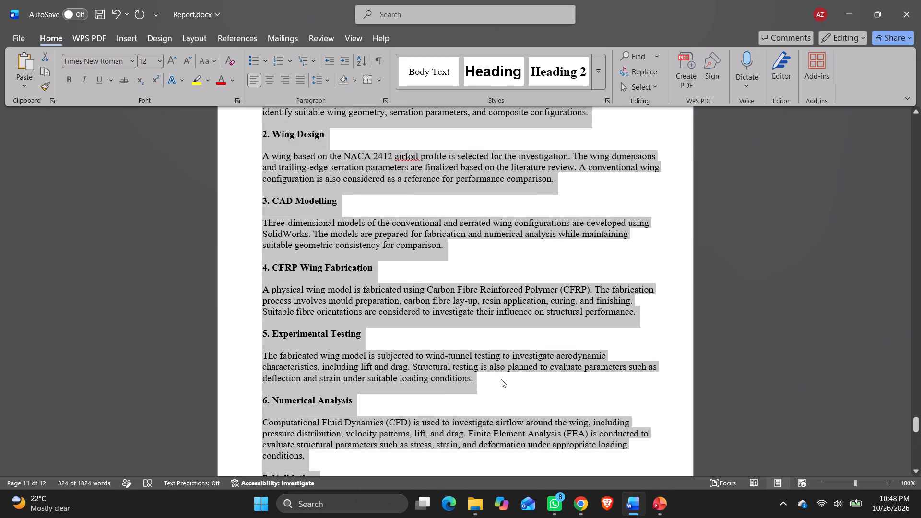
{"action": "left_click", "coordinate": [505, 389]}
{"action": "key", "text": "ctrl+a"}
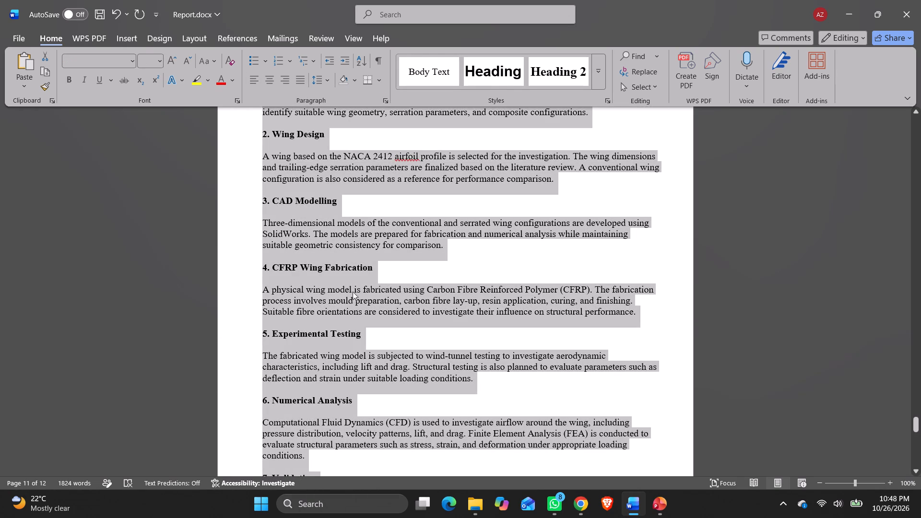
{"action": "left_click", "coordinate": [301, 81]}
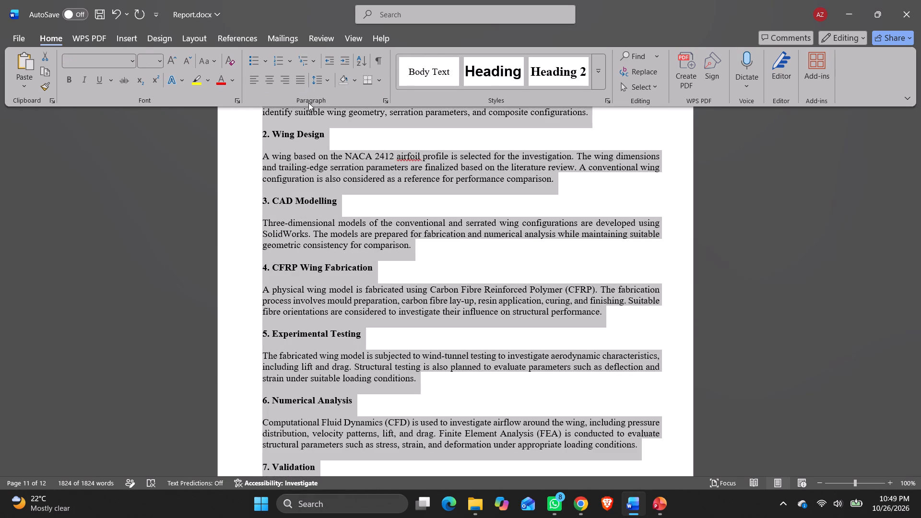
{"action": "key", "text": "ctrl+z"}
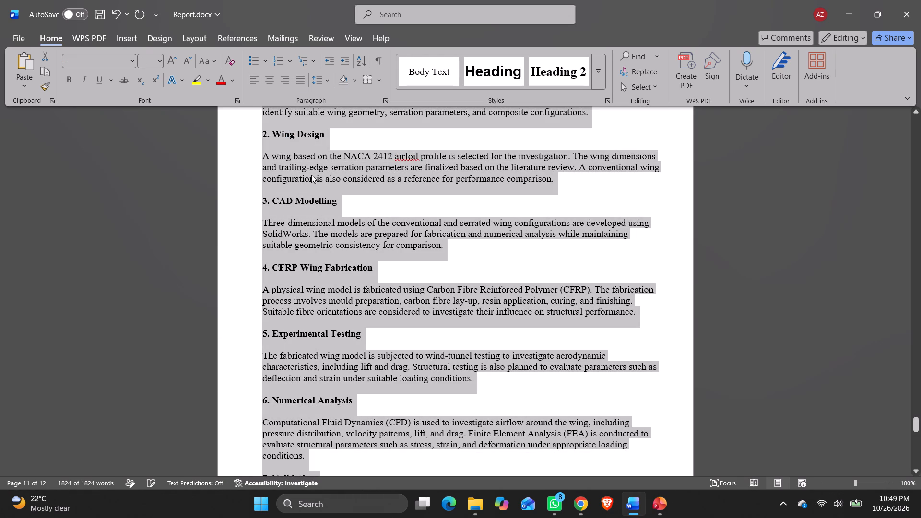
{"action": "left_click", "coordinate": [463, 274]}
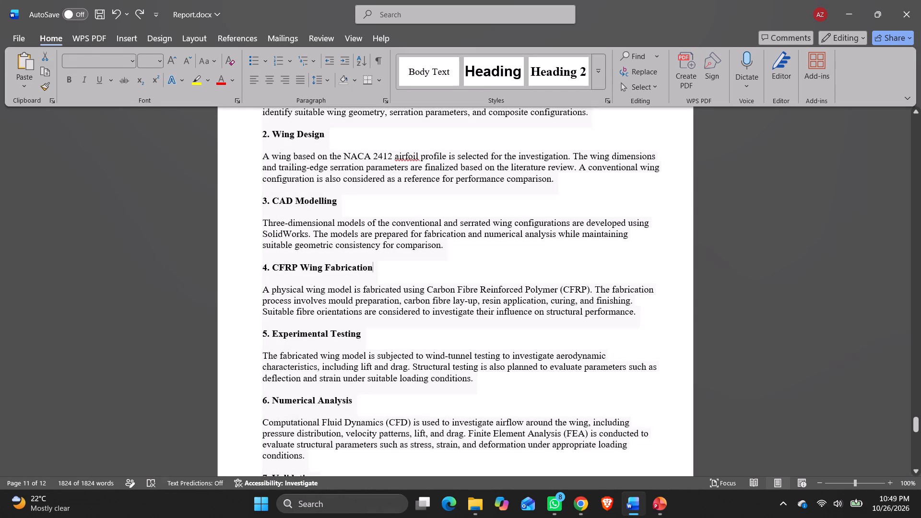
Justify both body paragraphs under "8. Performance Evaluation".
{"action": "scroll", "coordinate": [463, 290], "scroll_direction": "down", "scroll_amount": 17}
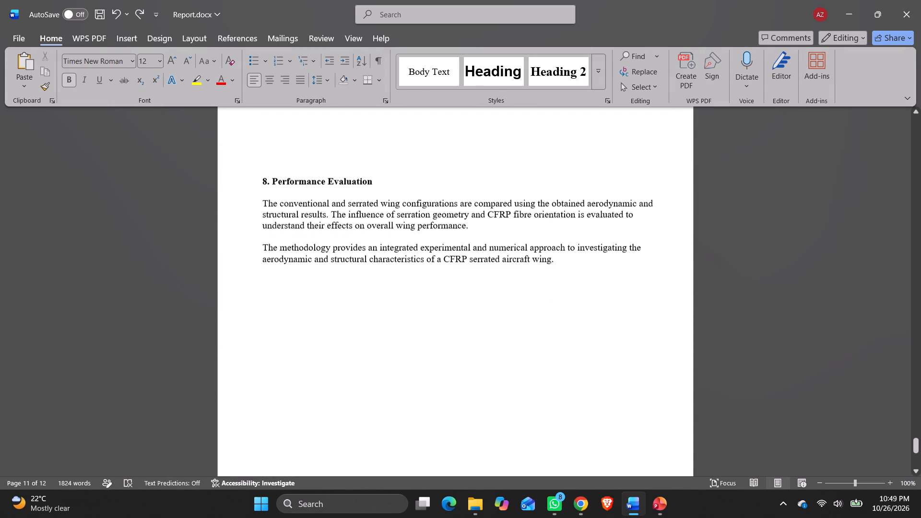
{"action": "left_click_drag", "start_coordinate": [556, 263], "coordinate": [243, 200]}
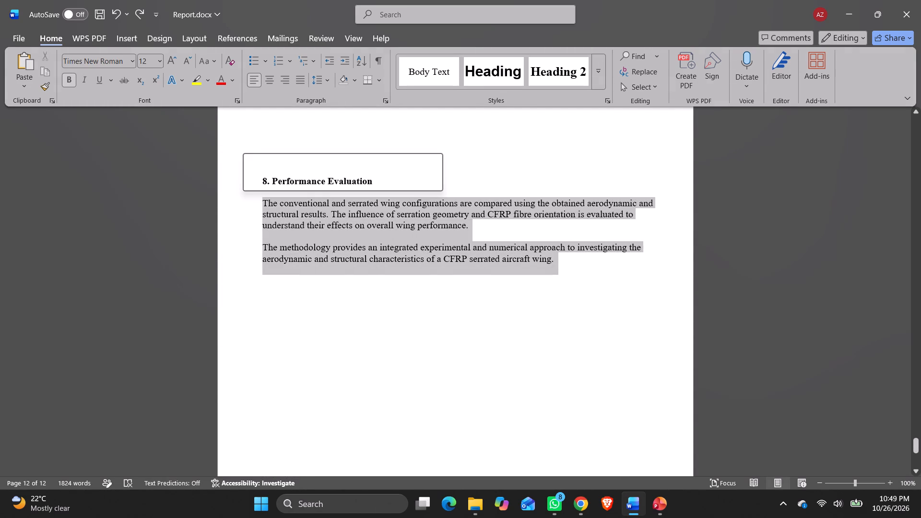
{"action": "left_click", "coordinate": [299, 76]}
Justify the body paragraph under "7. Validation".
{"action": "scroll", "coordinate": [354, 182], "scroll_direction": "up", "scroll_amount": 4}
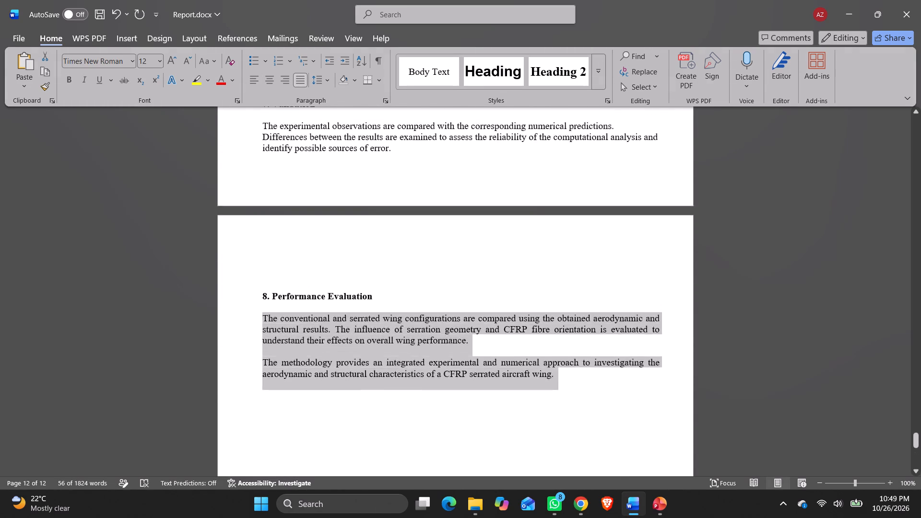
{"action": "scroll", "coordinate": [413, 235], "scroll_direction": "up", "scroll_amount": 3}
{"action": "left_click_drag", "start_coordinate": [403, 234], "coordinate": [239, 216]}
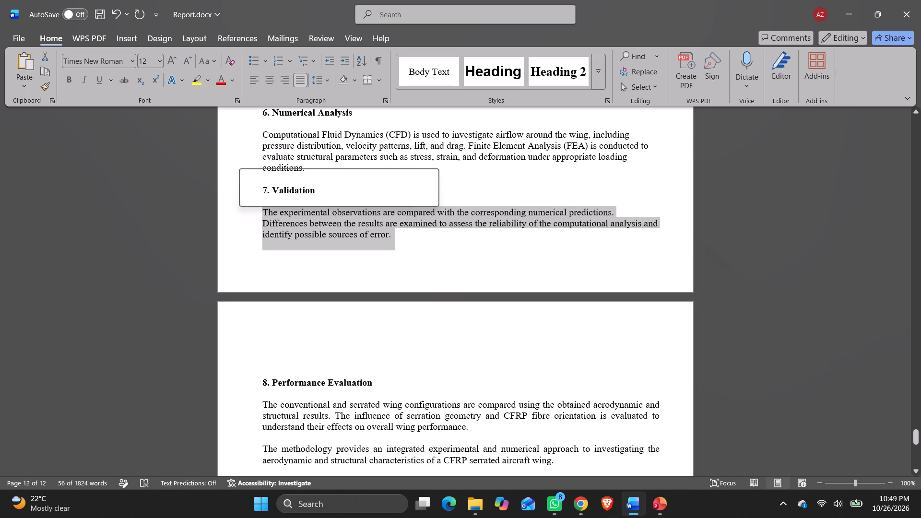
{"action": "left_click", "coordinate": [301, 86]}
{"action": "left_click", "coordinate": [407, 206]}
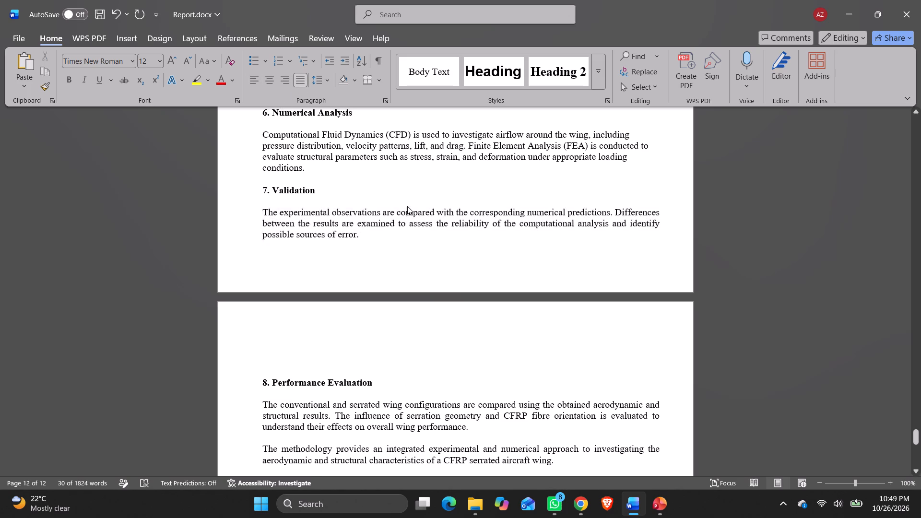
Justify the body paragraph under "6. Numerical Analysis".
{"action": "scroll", "coordinate": [407, 206], "scroll_direction": "up", "scroll_amount": 3}
{"action": "left_click_drag", "start_coordinate": [321, 259], "coordinate": [267, 224]}
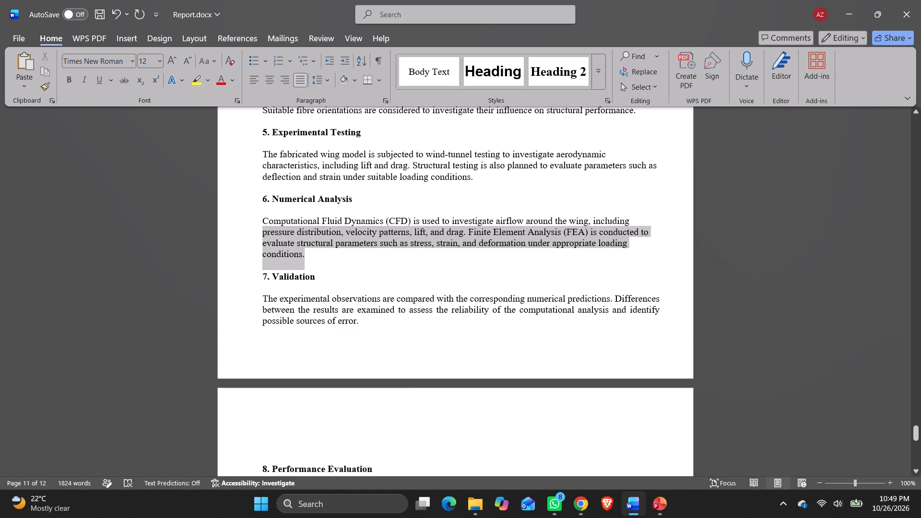
{"action": "left_click_drag", "start_coordinate": [267, 224], "coordinate": [251, 216]}
{"action": "left_click", "coordinate": [298, 82]}
Justify the body paragraph under "5. Experimental Testing".
{"action": "scroll", "coordinate": [338, 174], "scroll_direction": "up", "scroll_amount": 2}
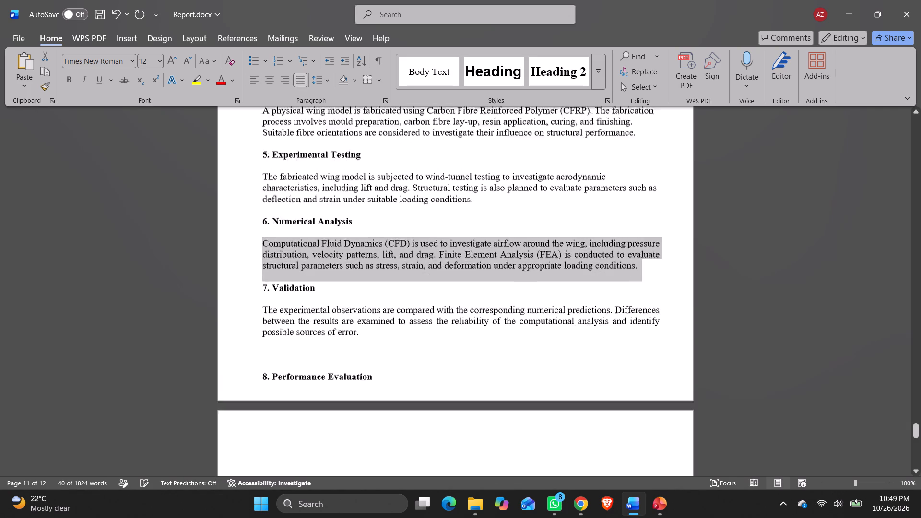
{"action": "scroll", "coordinate": [338, 174], "scroll_direction": "up", "scroll_amount": 2}
{"action": "left_click_drag", "start_coordinate": [479, 294], "coordinate": [240, 268]}
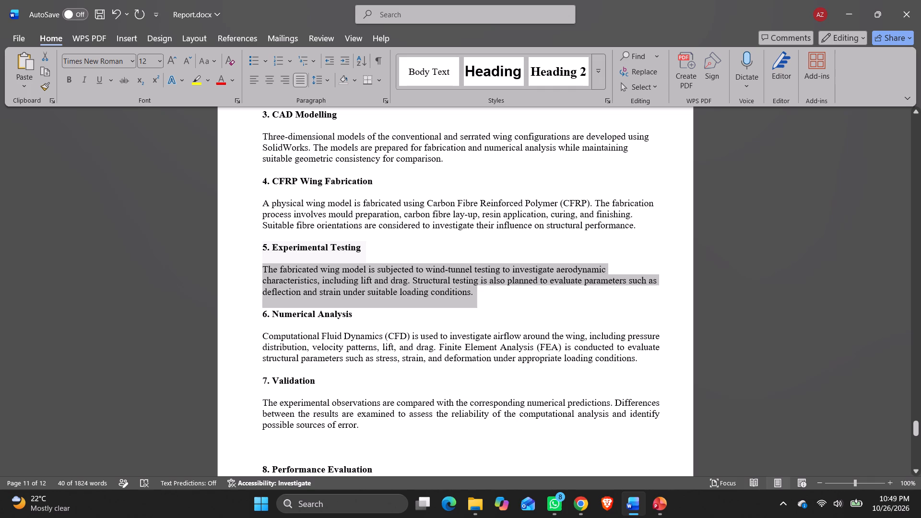
{"action": "left_click_drag", "start_coordinate": [240, 268], "coordinate": [240, 269]}
{"action": "left_click", "coordinate": [300, 82]}
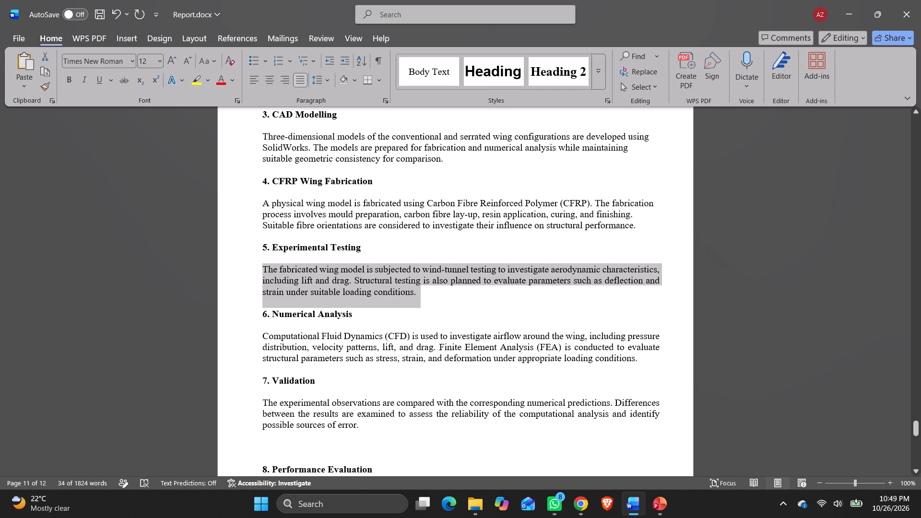
Justify the body paragraph under "4. CFRP Wing Fabrication".
{"action": "left_click_drag", "start_coordinate": [643, 224], "coordinate": [240, 200]}
{"action": "left_click", "coordinate": [304, 82]}
Justify the body paragraph under "3. CAD Modelling".
{"action": "scroll", "coordinate": [363, 218], "scroll_direction": "up", "scroll_amount": 2}
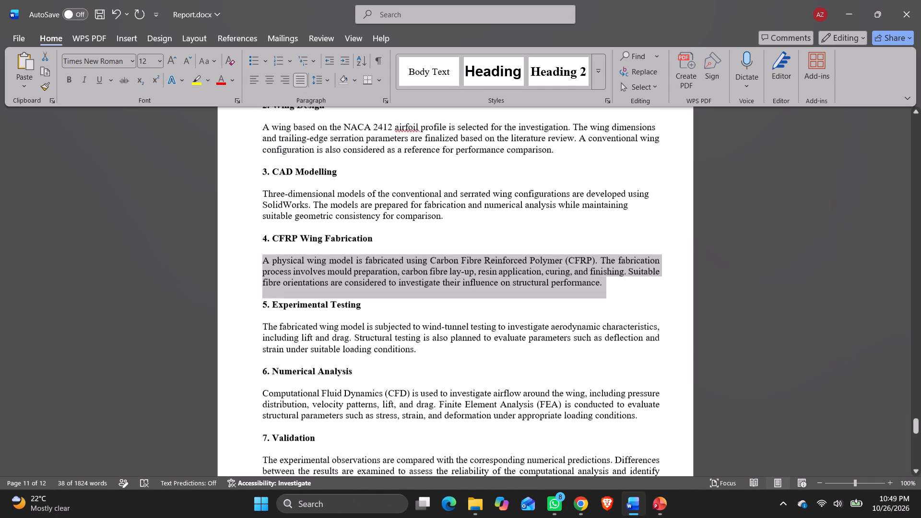
{"action": "left_click_drag", "start_coordinate": [458, 217], "coordinate": [244, 194]}
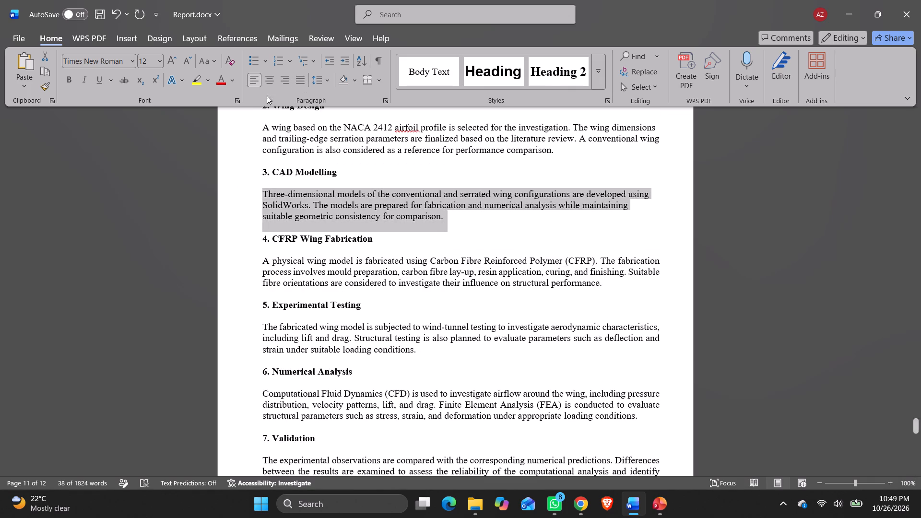
{"action": "left_click", "coordinate": [302, 77]}
{"action": "left_click", "coordinate": [413, 165]}
{"action": "scroll", "coordinate": [413, 189], "scroll_direction": "up", "scroll_amount": 2}
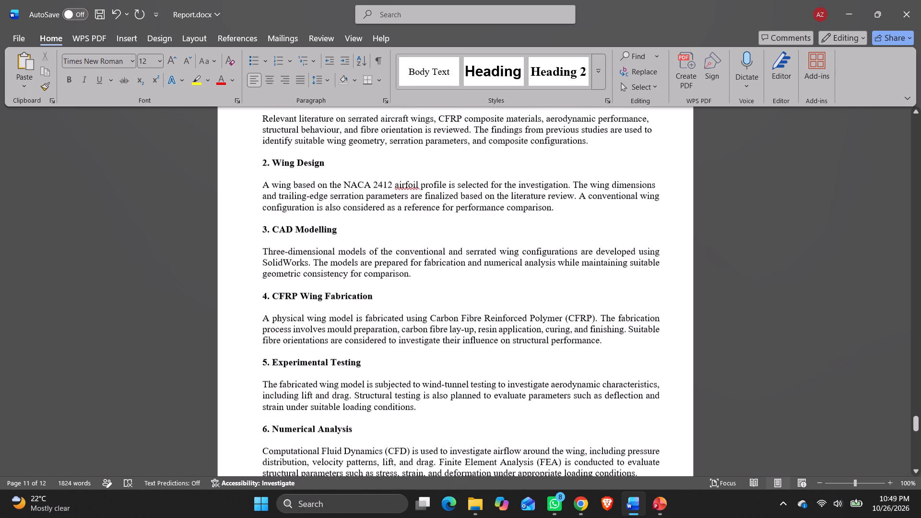
Justify the body paragraph under "2. Wing Design".
{"action": "left_click_drag", "start_coordinate": [560, 212], "coordinate": [242, 187]}
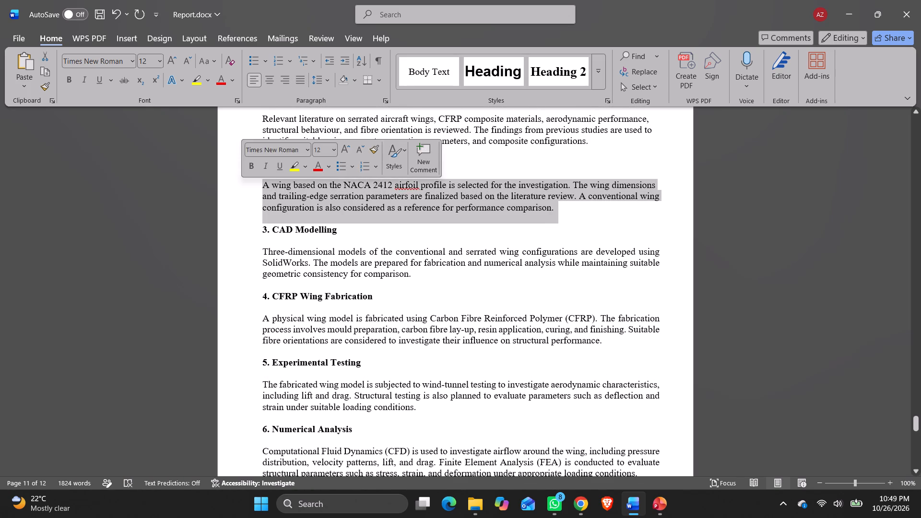
{"action": "left_click", "coordinate": [303, 79]}
Justify the body paragraph under "1. Literature Review".
{"action": "scroll", "coordinate": [374, 187], "scroll_direction": "up", "scroll_amount": 3}
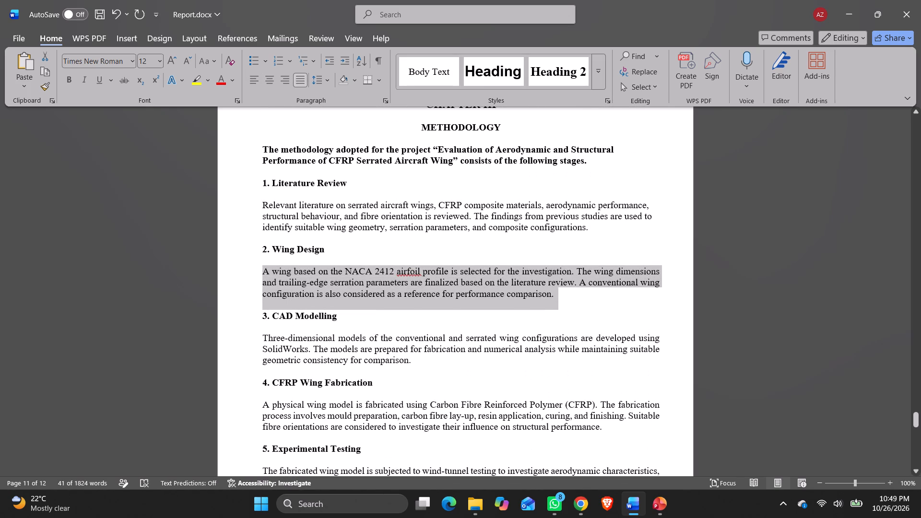
{"action": "left_click_drag", "start_coordinate": [597, 228], "coordinate": [227, 204]}
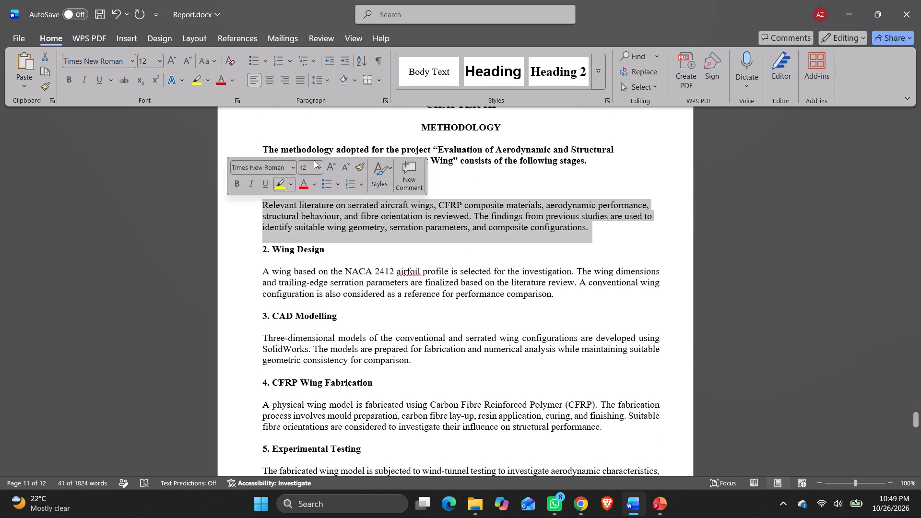
{"action": "left_click", "coordinate": [306, 79]}
{"action": "left_click", "coordinate": [427, 192]}
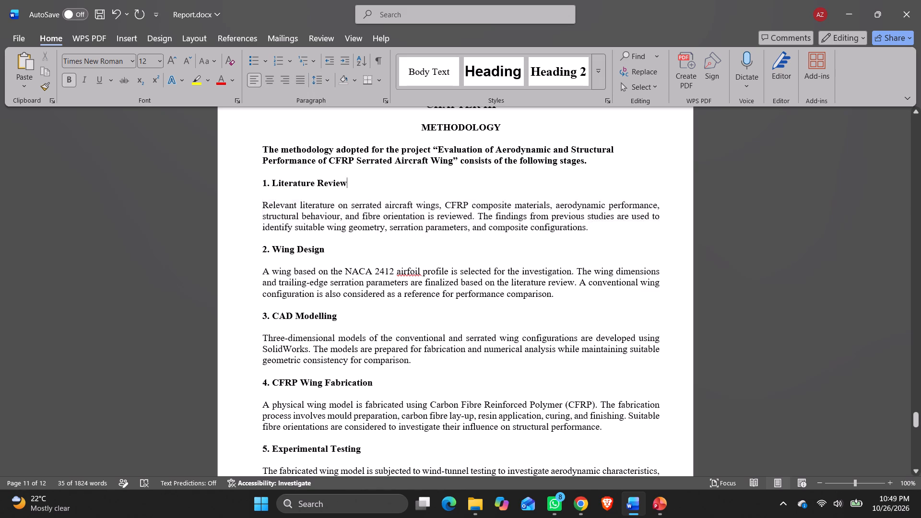
Justify the bold introductory paragraph under the METHODOLOGY heading of Chapter III.
{"action": "scroll", "coordinate": [427, 192], "scroll_direction": "up", "scroll_amount": 3}
{"action": "scroll", "coordinate": [422, 233], "scroll_direction": "up", "scroll_amount": 3}
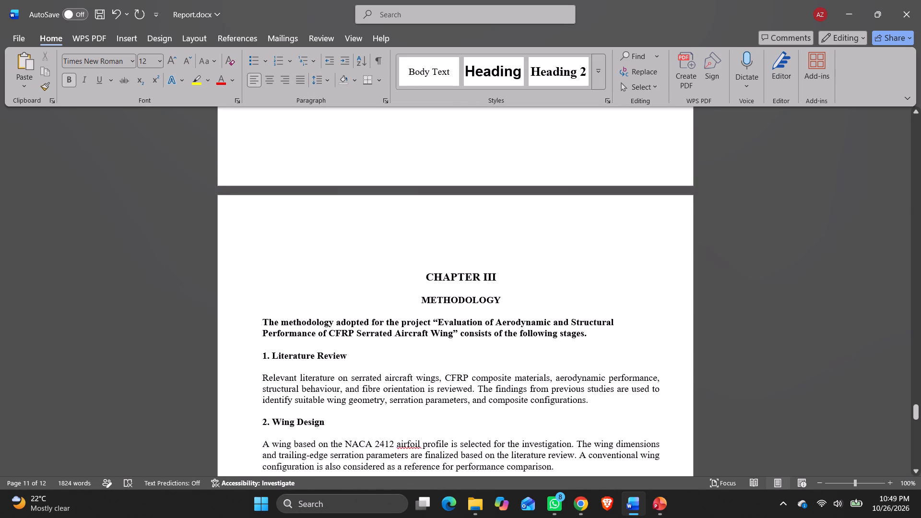
{"action": "left_click_drag", "start_coordinate": [593, 334], "coordinate": [267, 322]}
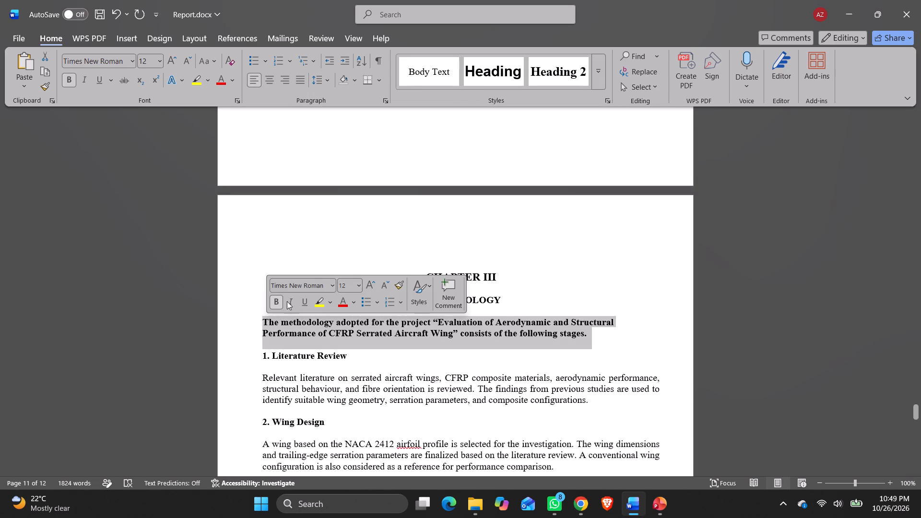
{"action": "left_click", "coordinate": [301, 79]}
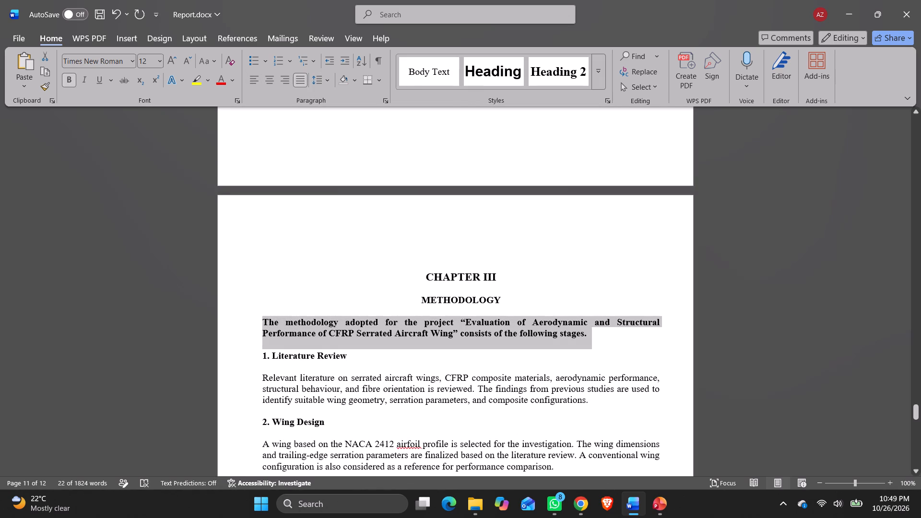
{"action": "left_click", "coordinate": [366, 296]}
Justify the introductory line and the five numbered objectives under "1.2 Objectives".
{"action": "scroll", "coordinate": [374, 316], "scroll_direction": "up", "scroll_amount": 3}
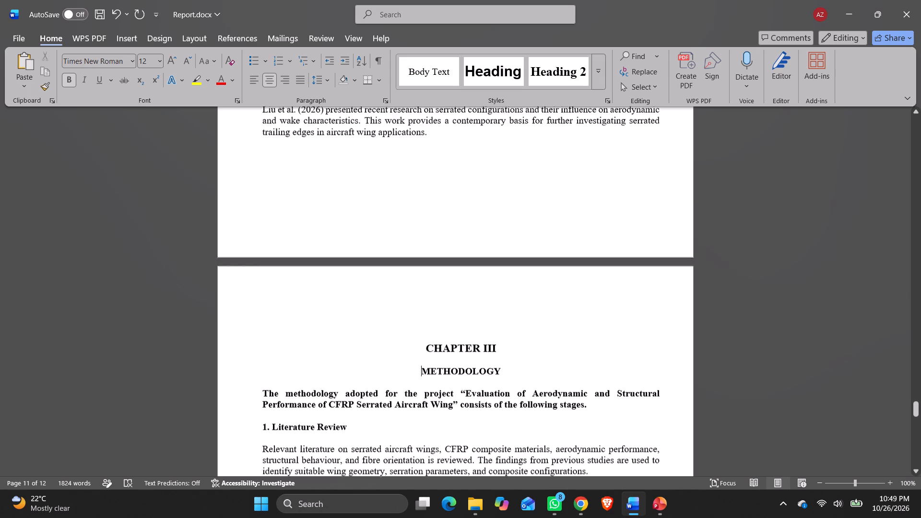
{"action": "scroll", "coordinate": [374, 317], "scroll_direction": "up", "scroll_amount": 8}
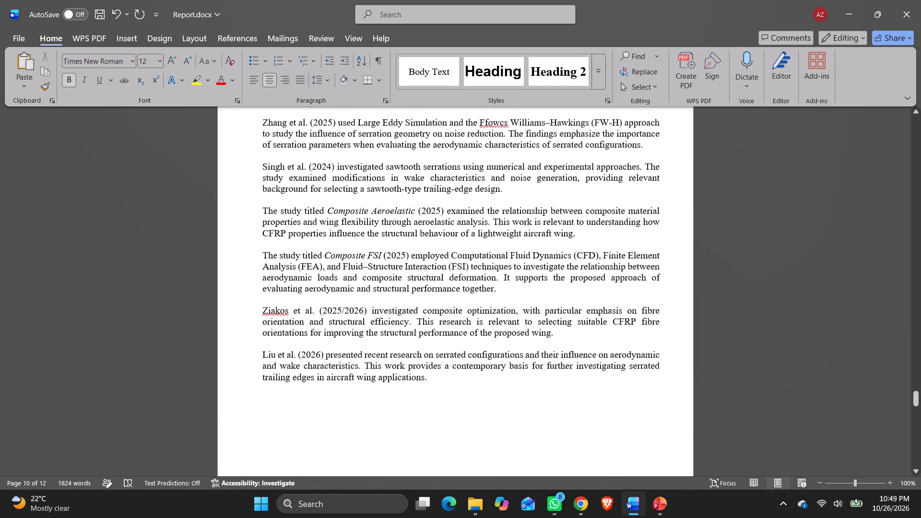
{"action": "scroll", "coordinate": [375, 317], "scroll_direction": "up", "scroll_amount": 7}
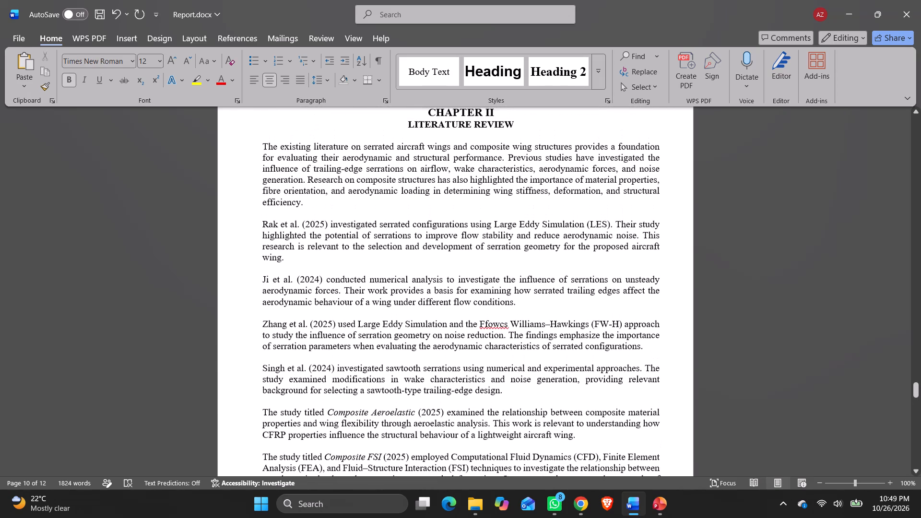
{"action": "scroll", "coordinate": [375, 317], "scroll_direction": "up", "scroll_amount": 18}
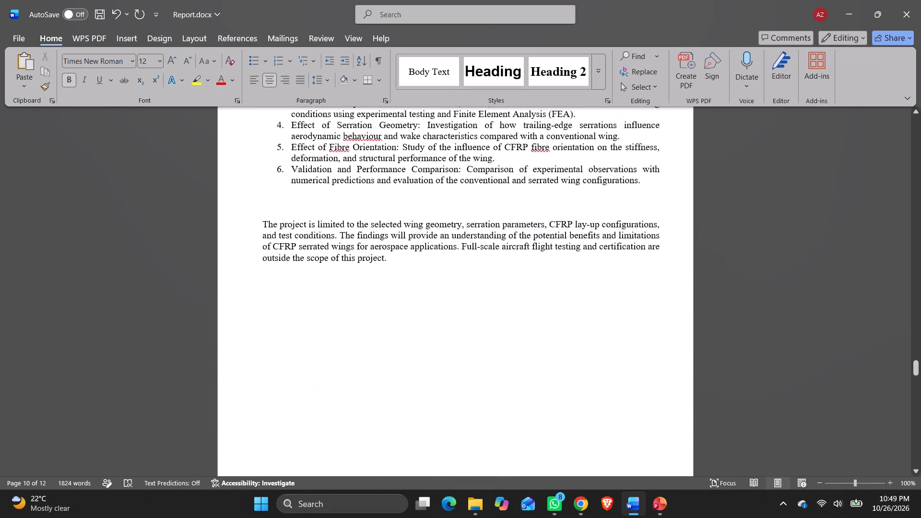
{"action": "scroll", "coordinate": [375, 318], "scroll_direction": "up", "scroll_amount": 9}
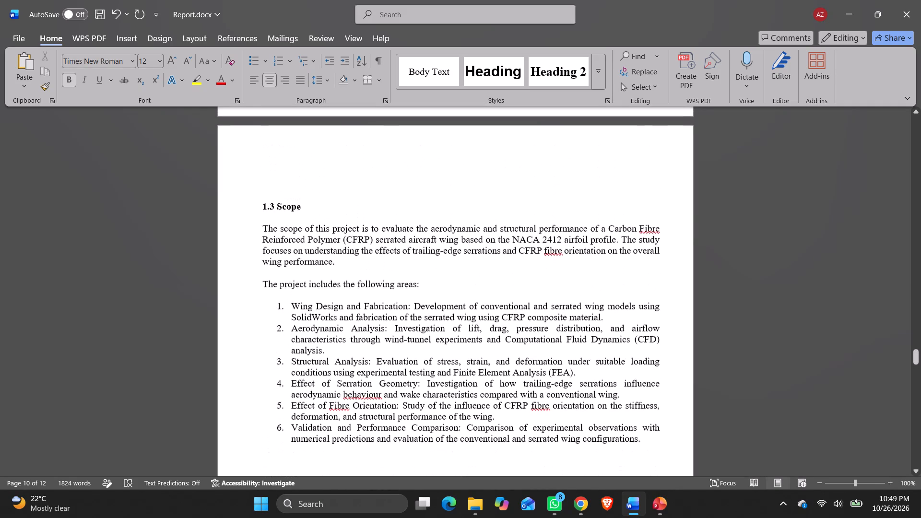
{"action": "scroll", "coordinate": [375, 318], "scroll_direction": "up", "scroll_amount": 12}
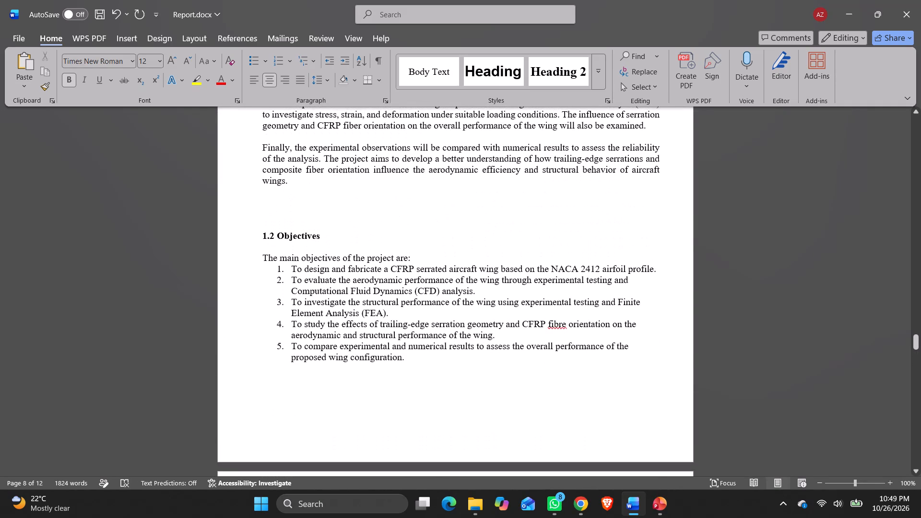
{"action": "left_click_drag", "start_coordinate": [407, 365], "coordinate": [283, 256]}
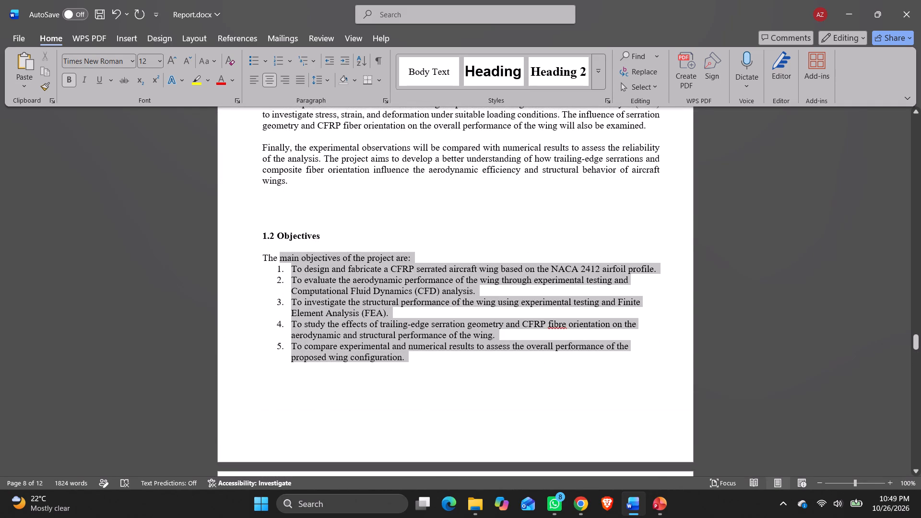
{"action": "left_click_drag", "start_coordinate": [283, 256], "coordinate": [267, 258]}
{"action": "left_click", "coordinate": [302, 75]}
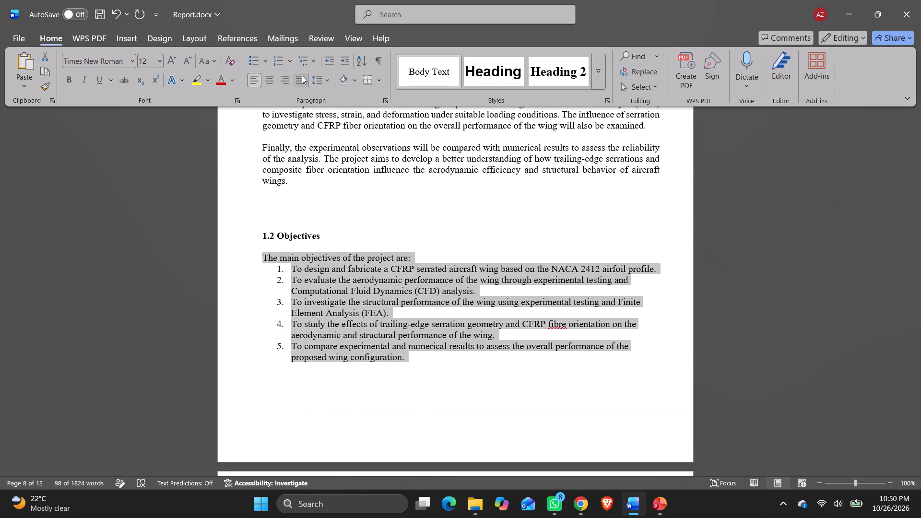
{"action": "left_click", "coordinate": [440, 234]}
Justify all the Abstract paragraphs together with the Keywords paragraph.
{"action": "scroll", "coordinate": [442, 285], "scroll_direction": "up", "scroll_amount": 5}
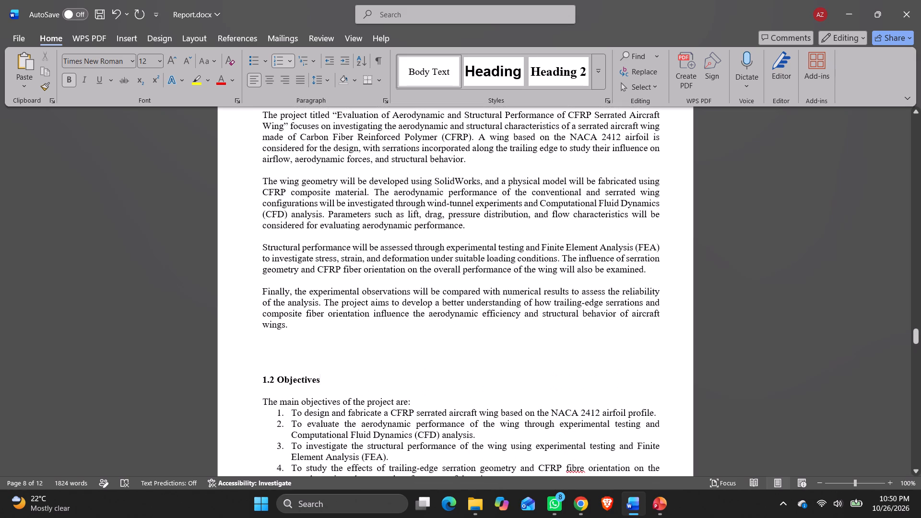
{"action": "scroll", "coordinate": [441, 287], "scroll_direction": "up", "scroll_amount": 14}
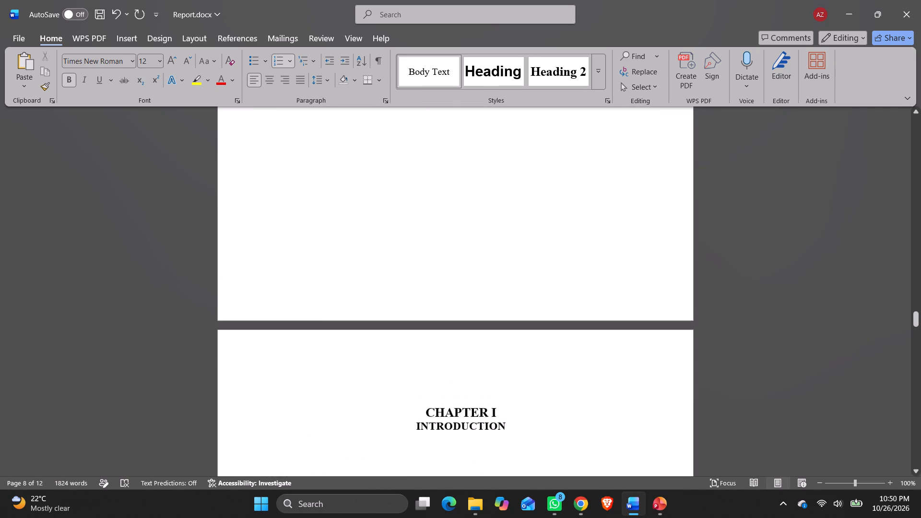
{"action": "scroll", "coordinate": [438, 288], "scroll_direction": "up", "scroll_amount": 20}
{"action": "scroll", "coordinate": [438, 288], "scroll_direction": "up", "scroll_amount": 11}
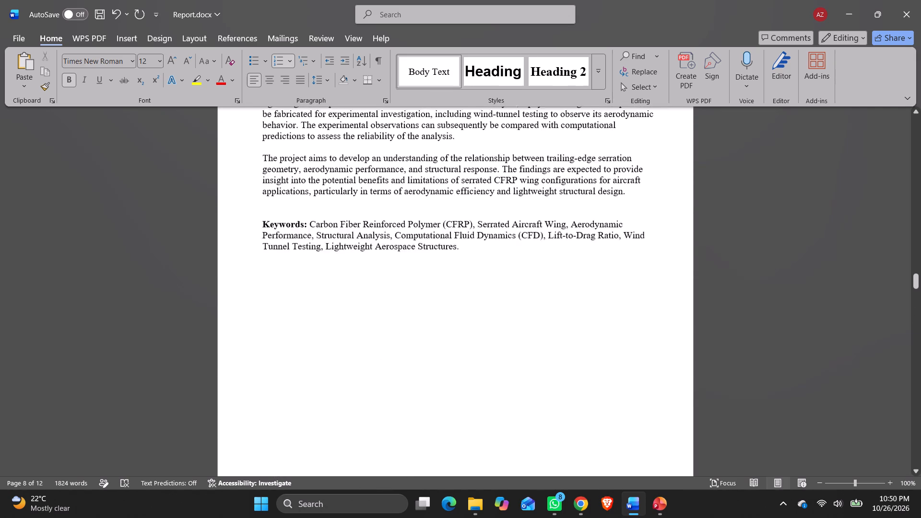
{"action": "scroll", "coordinate": [438, 289], "scroll_direction": "up", "scroll_amount": 2}
{"action": "scroll", "coordinate": [464, 317], "scroll_direction": "up", "scroll_amount": 3}
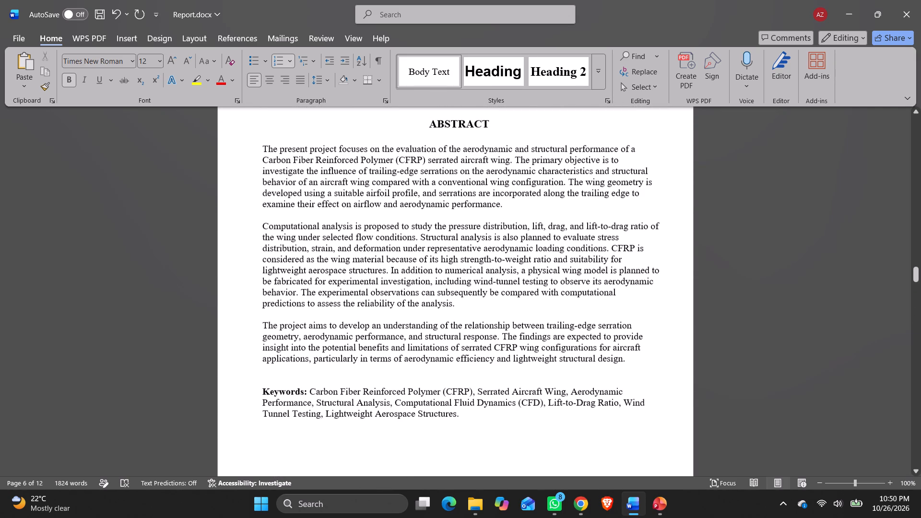
{"action": "left_click_drag", "start_coordinate": [461, 419], "coordinate": [239, 151]}
{"action": "left_click", "coordinate": [306, 76]}
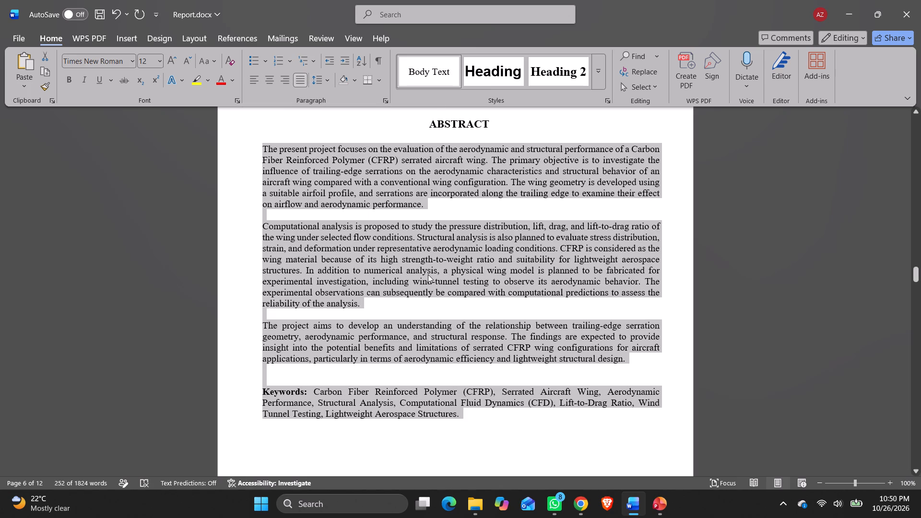
{"action": "left_click", "coordinate": [437, 311]}
Add a blank line after the "7. Validation" paragraph to push the "8. Performance Evaluation" heading onto the following page.
{"action": "scroll", "coordinate": [437, 311], "scroll_direction": "down", "scroll_amount": 11}
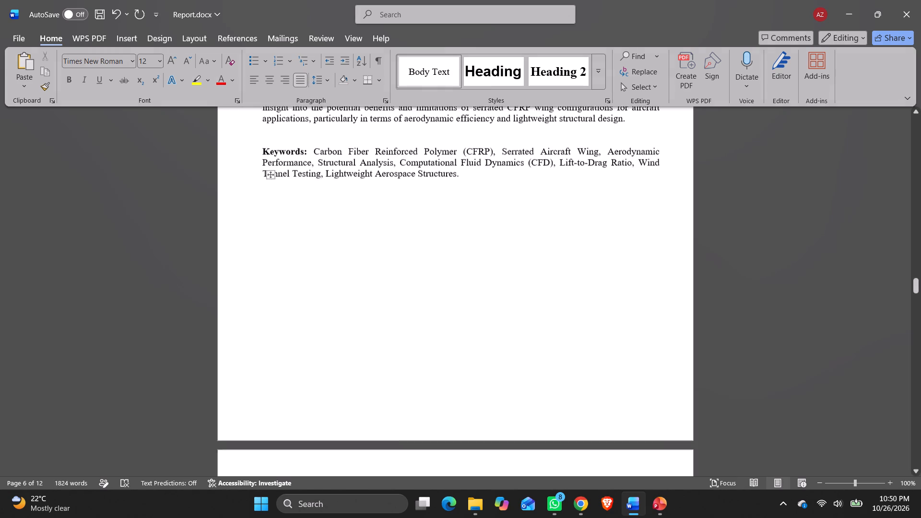
{"action": "scroll", "coordinate": [437, 311], "scroll_direction": "down", "scroll_amount": 14}
{"action": "scroll", "coordinate": [437, 311], "scroll_direction": "down", "scroll_amount": 14}
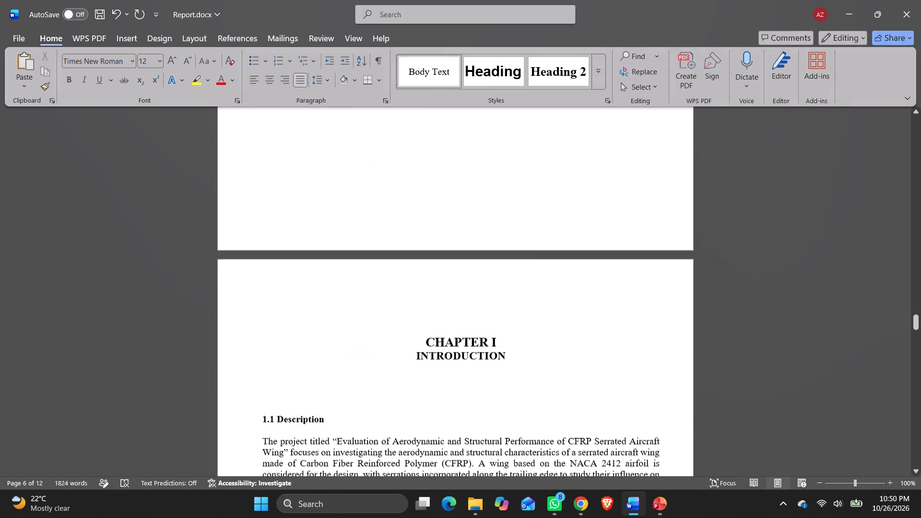
{"action": "scroll", "coordinate": [437, 311], "scroll_direction": "down", "scroll_amount": 7}
{"action": "scroll", "coordinate": [437, 311], "scroll_direction": "down", "scroll_amount": 15}
{"action": "scroll", "coordinate": [437, 311], "scroll_direction": "down", "scroll_amount": 16}
{"action": "scroll", "coordinate": [437, 311], "scroll_direction": "down", "scroll_amount": 16}
{"action": "scroll", "coordinate": [437, 311], "scroll_direction": "down", "scroll_amount": 12}
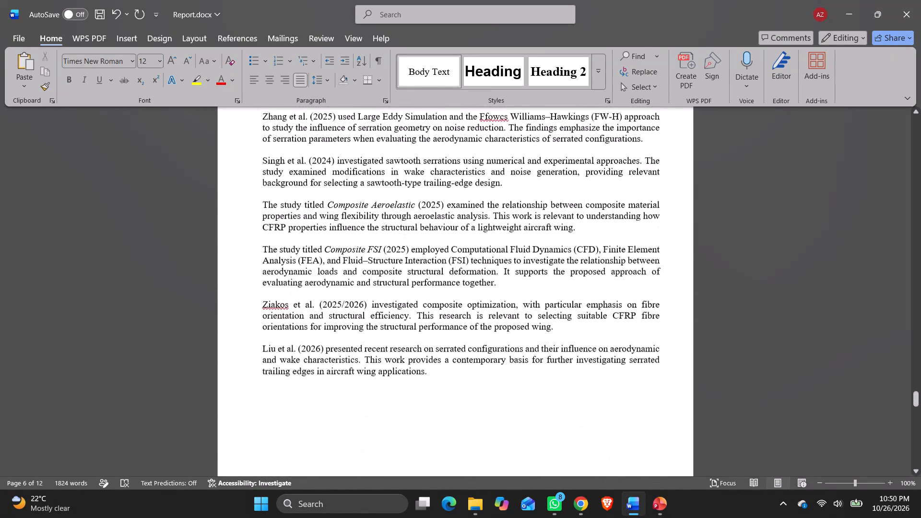
{"action": "scroll", "coordinate": [437, 311], "scroll_direction": "down", "scroll_amount": 18}
{"action": "scroll", "coordinate": [437, 311], "scroll_direction": "down", "scroll_amount": 13}
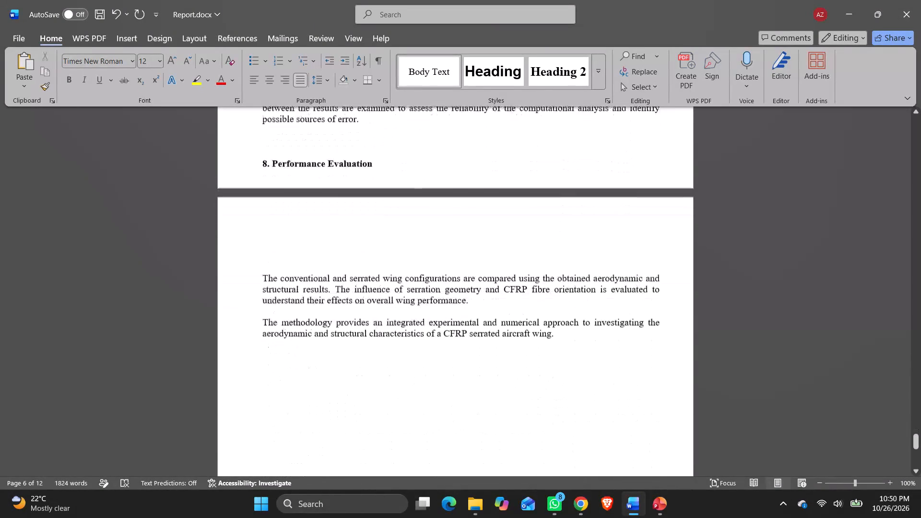
{"action": "scroll", "coordinate": [435, 311], "scroll_direction": "up", "scroll_amount": 4}
{"action": "left_click", "coordinate": [406, 253]}
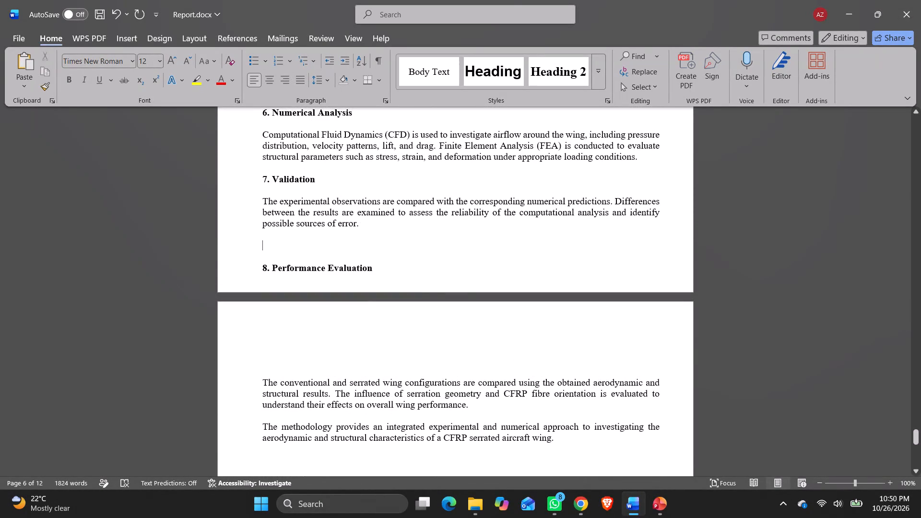
{"action": "key", "text": "Return"}
Review the page layout from the end of the Methodology chapter back up to the table of contents.
{"action": "scroll", "coordinate": [406, 253], "scroll_direction": "down", "scroll_amount": 11}
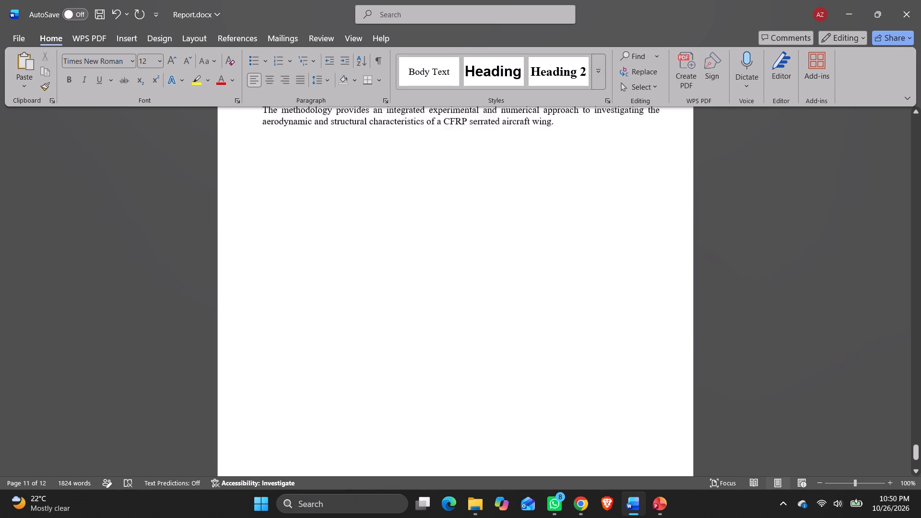
{"action": "scroll", "coordinate": [402, 265], "scroll_direction": "down", "scroll_amount": 12}
{"action": "scroll", "coordinate": [402, 268], "scroll_direction": "up", "scroll_amount": 20}
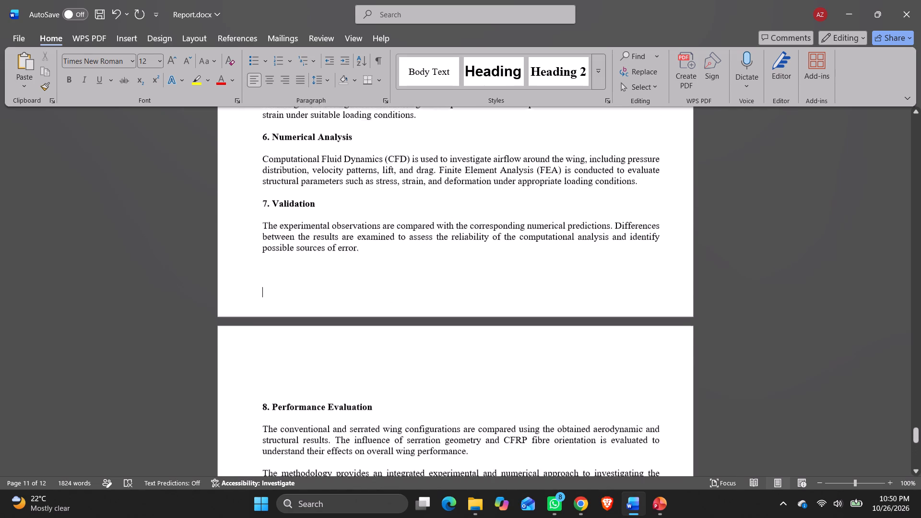
{"action": "scroll", "coordinate": [402, 268], "scroll_direction": "up", "scroll_amount": 20}
{"action": "scroll", "coordinate": [402, 268], "scroll_direction": "up", "scroll_amount": 20}
{"action": "scroll", "coordinate": [402, 268], "scroll_direction": "up", "scroll_amount": 2}
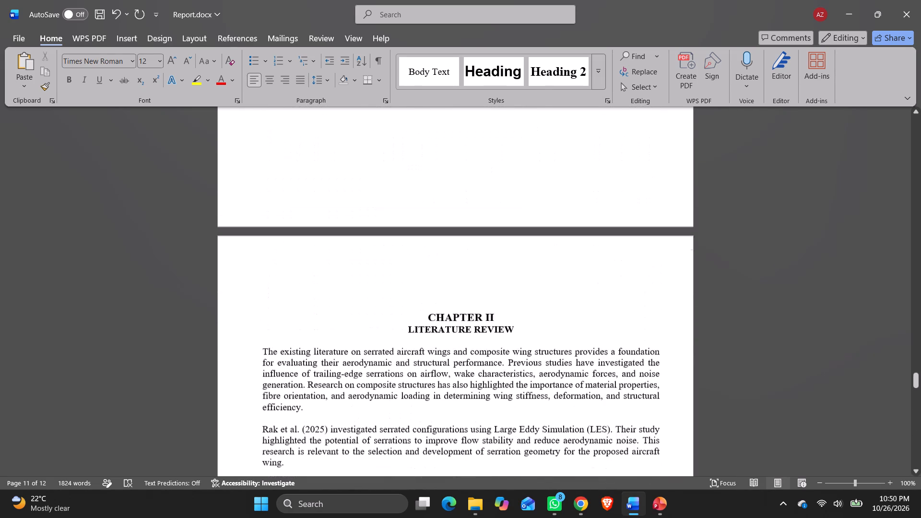
{"action": "scroll", "coordinate": [402, 268], "scroll_direction": "up", "scroll_amount": 20}
{"action": "scroll", "coordinate": [402, 268], "scroll_direction": "up", "scroll_amount": 20}
{"action": "scroll", "coordinate": [402, 268], "scroll_direction": "up", "scroll_amount": 2}
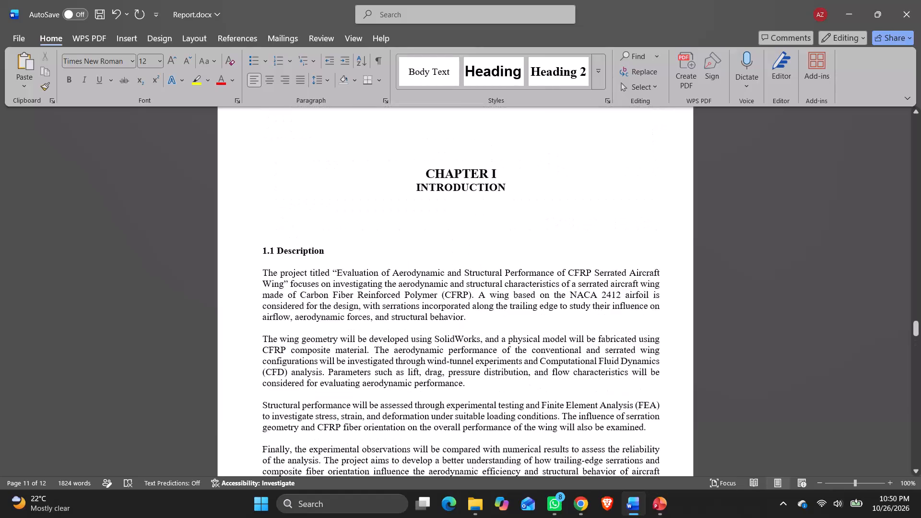
{"action": "scroll", "coordinate": [402, 268], "scroll_direction": "up", "scroll_amount": 20}
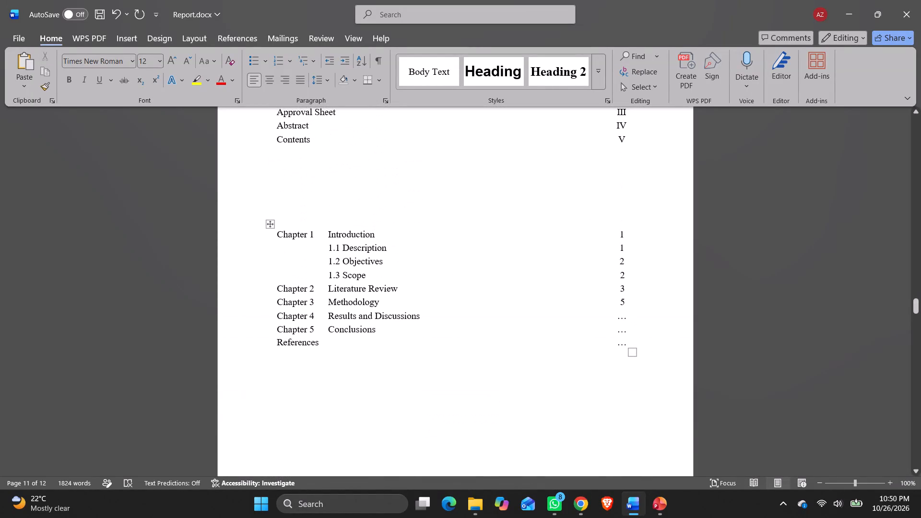
Check the pages on which sections 1.1, 1.2 and 1.3 start against the page numbers in the table of contents.
{"action": "scroll", "coordinate": [402, 268], "scroll_direction": "down", "scroll_amount": 18}
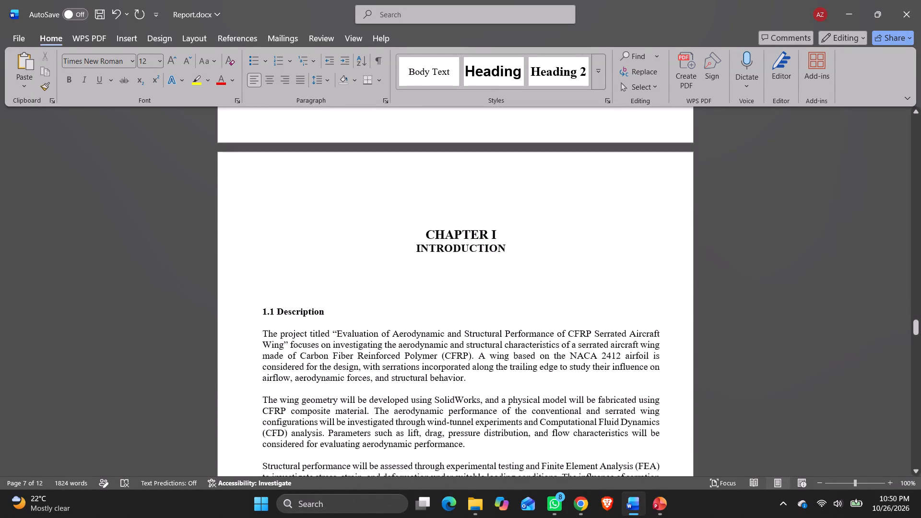
{"action": "scroll", "coordinate": [402, 271], "scroll_direction": "down", "scroll_amount": 13}
{"action": "scroll", "coordinate": [402, 271], "scroll_direction": "down", "scroll_amount": 8}
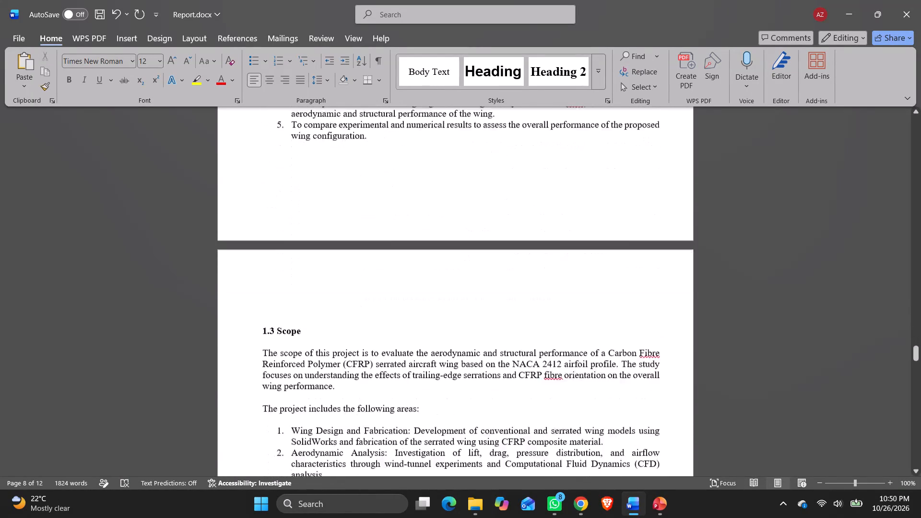
{"action": "scroll", "coordinate": [402, 271], "scroll_direction": "up", "scroll_amount": 16}
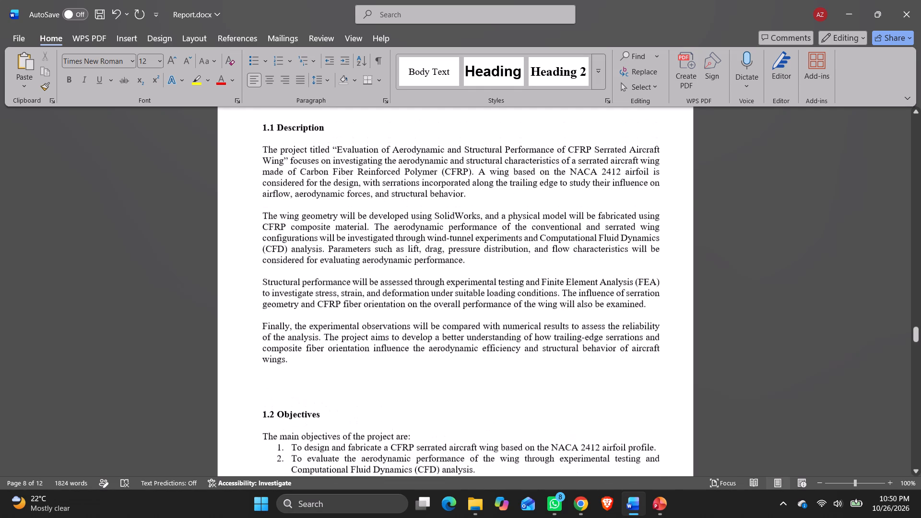
{"action": "scroll", "coordinate": [402, 271], "scroll_direction": "up", "scroll_amount": 15}
{"action": "scroll", "coordinate": [402, 271], "scroll_direction": "up", "scroll_amount": 8}
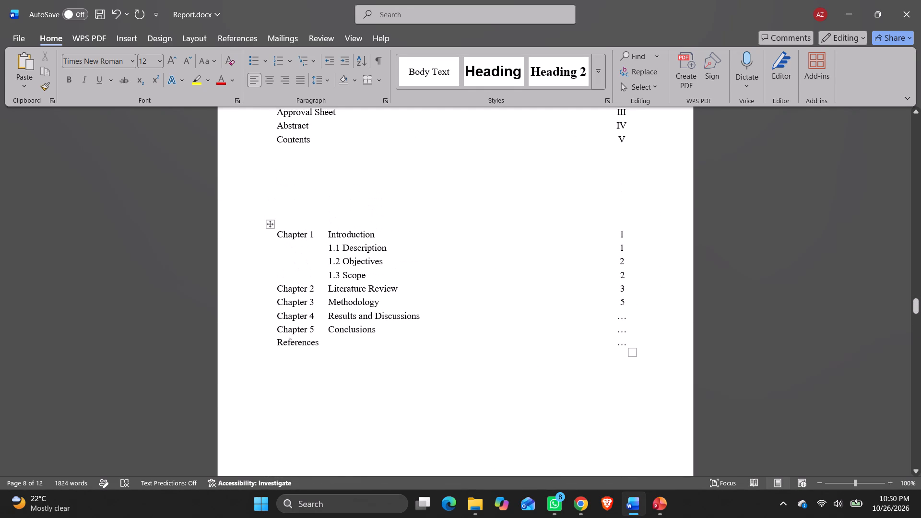
Set the page number of "1.2 Objectives" in the table of contents to 1.
{"action": "left_click", "coordinate": [624, 263]}
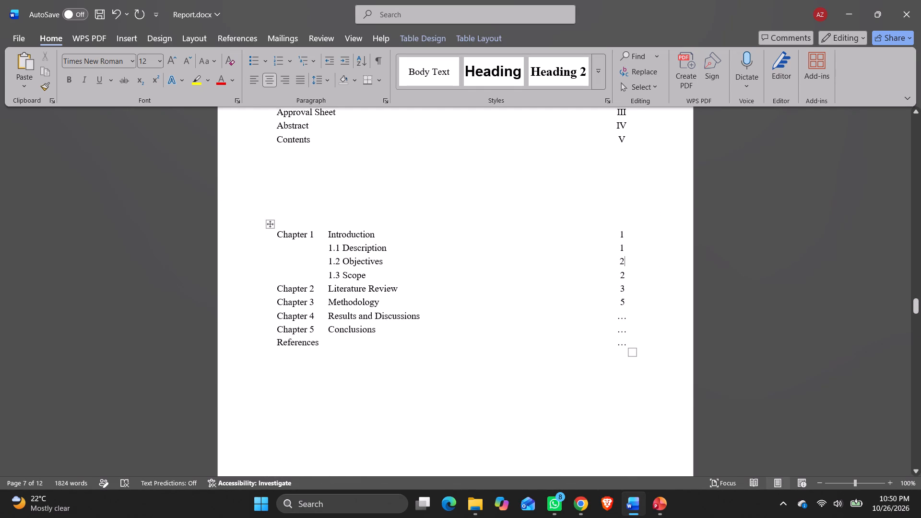
{"action": "key", "text": "BackSpace"}
{"action": "key", "text": "1"}
Check the pages on which section 1.3, Chapter II and Chapter III start against the page numbers in the table of contents.
{"action": "scroll", "coordinate": [462, 357], "scroll_direction": "down", "scroll_amount": 9}
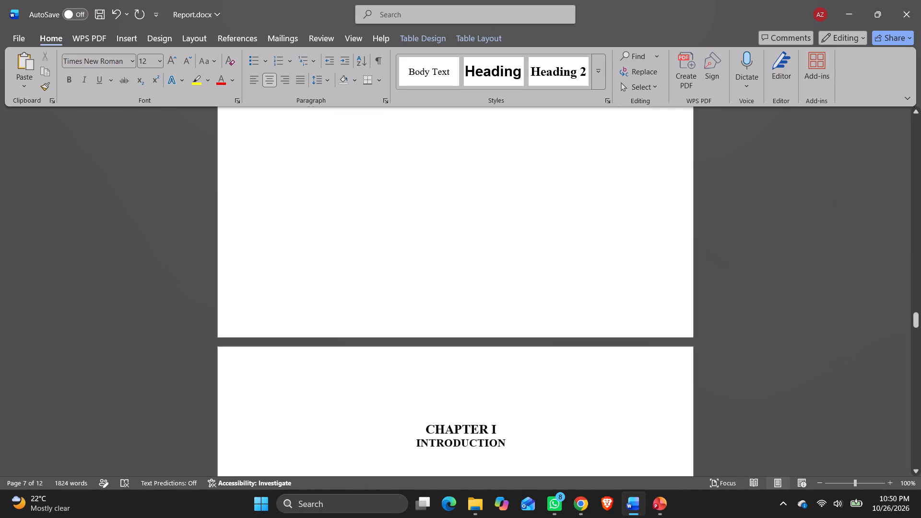
{"action": "scroll", "coordinate": [461, 357], "scroll_direction": "down", "scroll_amount": 19}
{"action": "scroll", "coordinate": [460, 357], "scroll_direction": "down", "scroll_amount": 18}
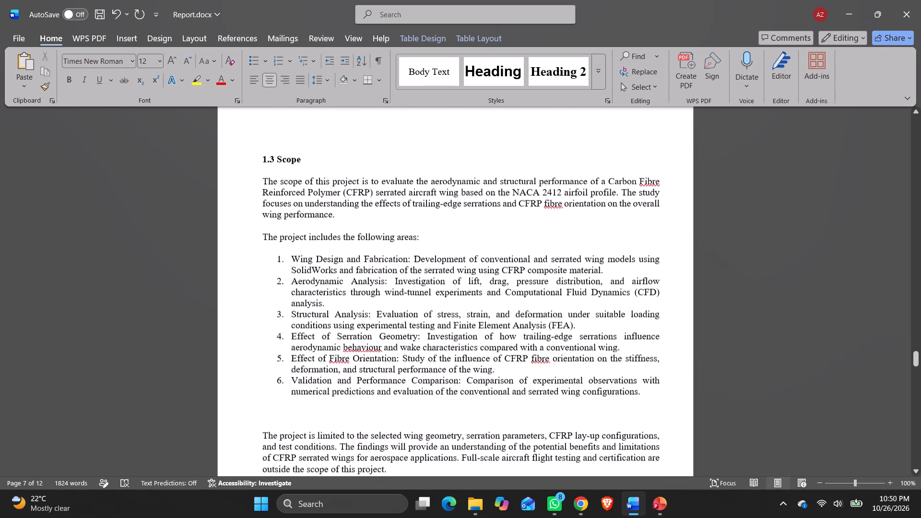
{"action": "scroll", "coordinate": [460, 357], "scroll_direction": "down", "scroll_amount": 17}
{"action": "scroll", "coordinate": [460, 357], "scroll_direction": "down", "scroll_amount": 4}
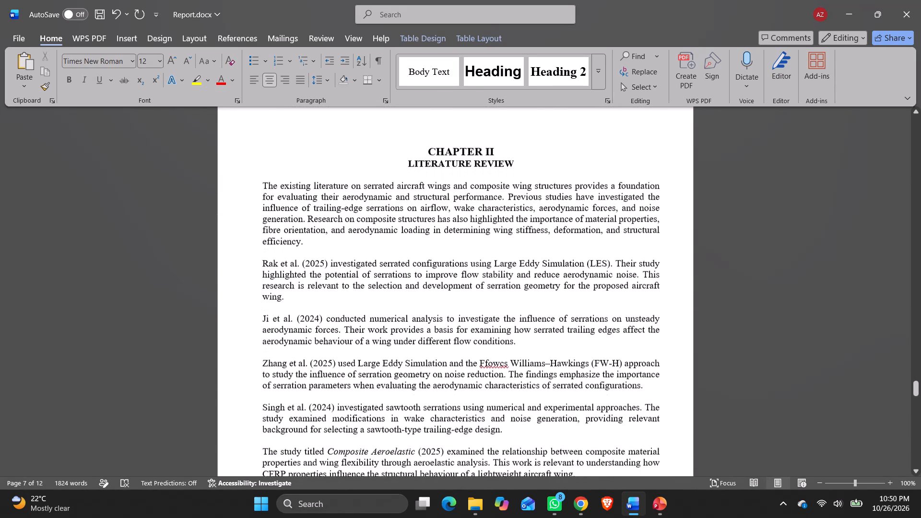
{"action": "scroll", "coordinate": [460, 357], "scroll_direction": "down", "scroll_amount": 19}
{"action": "scroll", "coordinate": [460, 357], "scroll_direction": "down", "scroll_amount": 14}
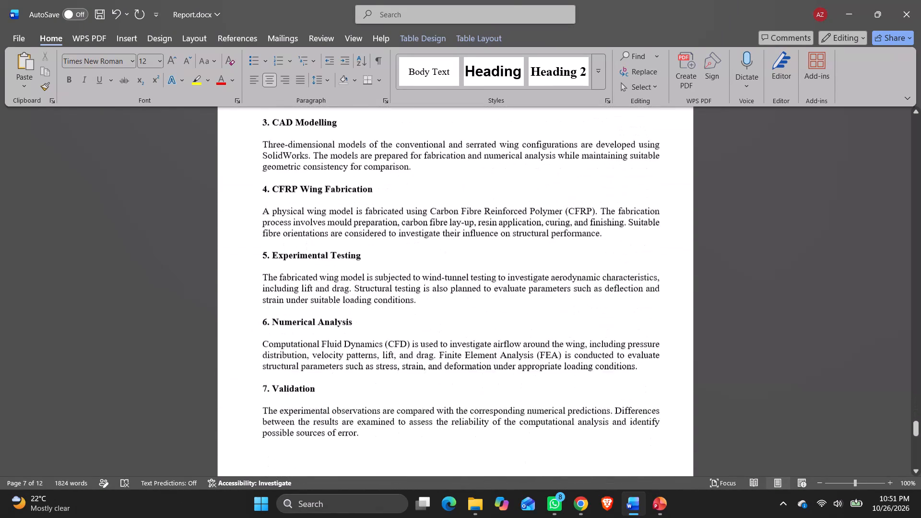
{"action": "scroll", "coordinate": [460, 357], "scroll_direction": "down", "scroll_amount": 14}
{"action": "scroll", "coordinate": [460, 357], "scroll_direction": "up", "scroll_amount": 20}
{"action": "scroll", "coordinate": [460, 357], "scroll_direction": "up", "scroll_amount": 6}
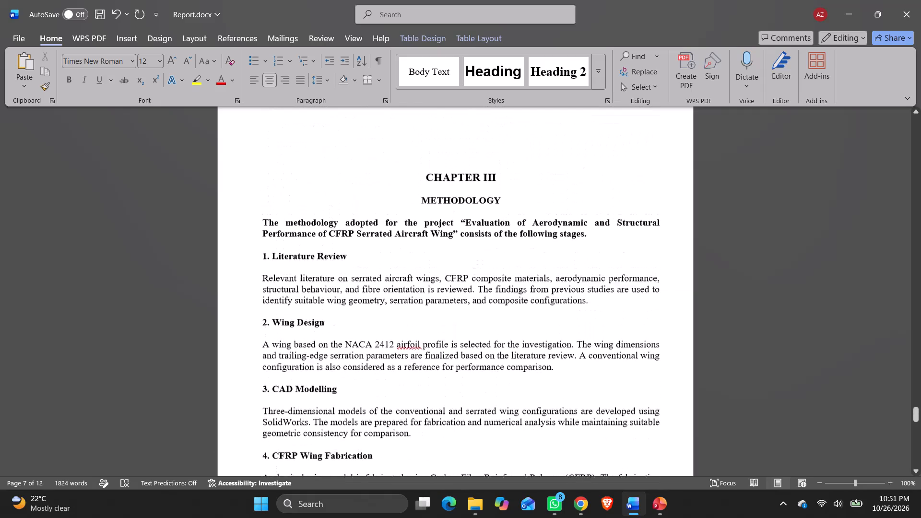
{"action": "scroll", "coordinate": [460, 357], "scroll_direction": "up", "scroll_amount": 20}
{"action": "scroll", "coordinate": [460, 357], "scroll_direction": "up", "scroll_amount": 20}
{"action": "scroll", "coordinate": [460, 357], "scroll_direction": "up", "scroll_amount": 7}
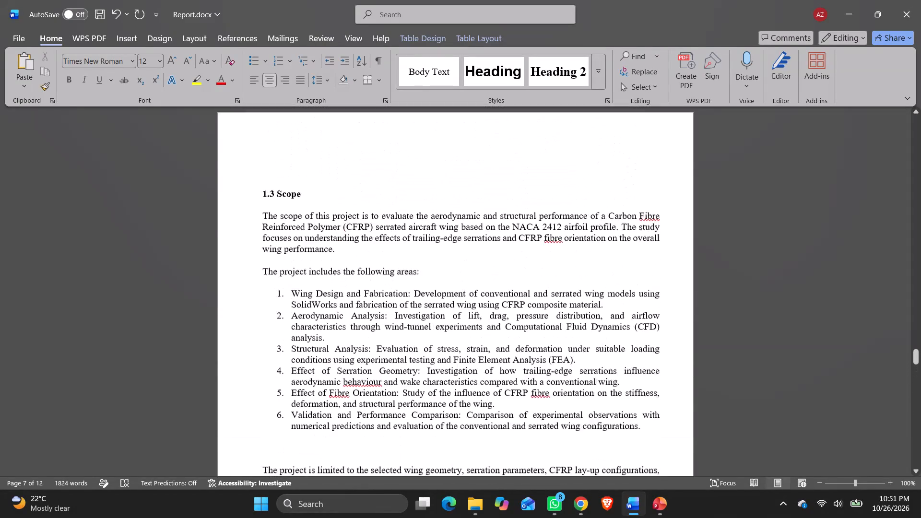
{"action": "scroll", "coordinate": [460, 357], "scroll_direction": "up", "scroll_amount": 15}
{"action": "scroll", "coordinate": [460, 357], "scroll_direction": "up", "scroll_amount": 20}
{"action": "scroll", "coordinate": [460, 357], "scroll_direction": "up", "scroll_amount": 1}
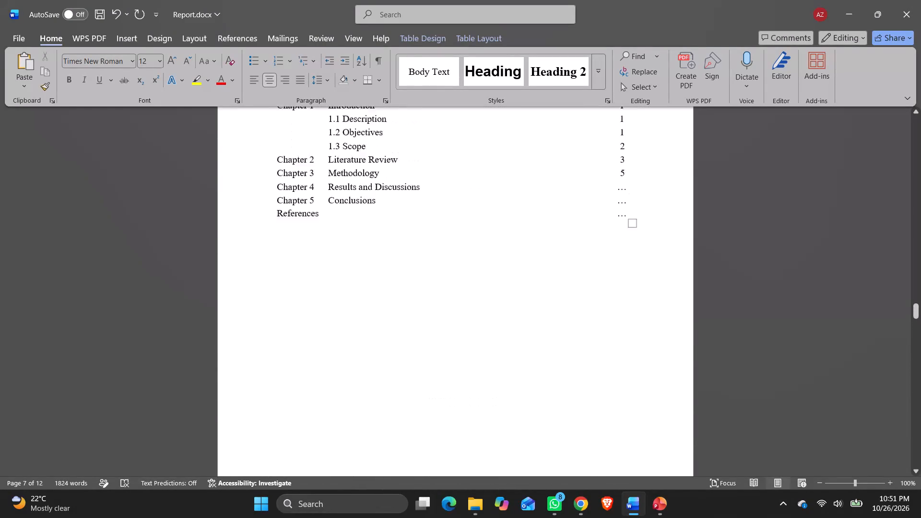
{"action": "scroll", "coordinate": [460, 357], "scroll_direction": "up", "scroll_amount": 5}
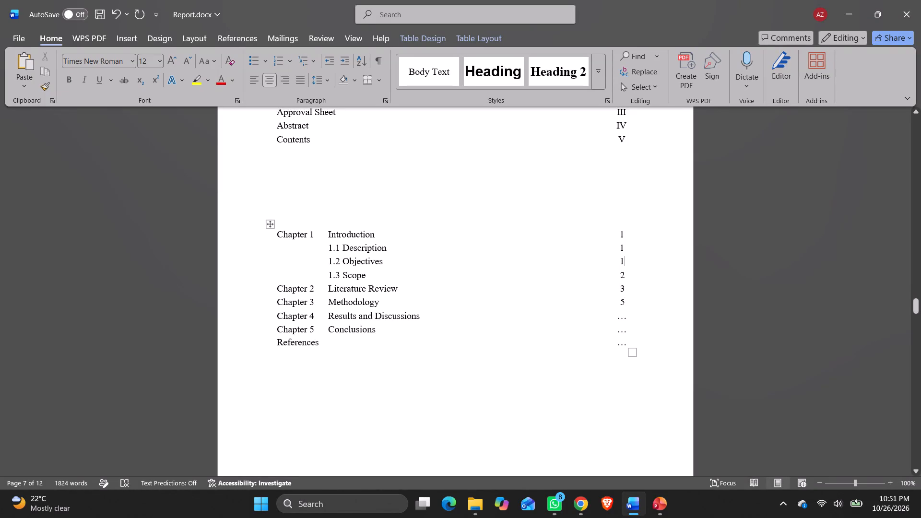
Set the page number of Chapter 3 Methodology in the table of contents to 4.
{"action": "left_click", "coordinate": [624, 303]}
{"action": "key", "text": "BackSpace"}
{"action": "key", "text": "4"}
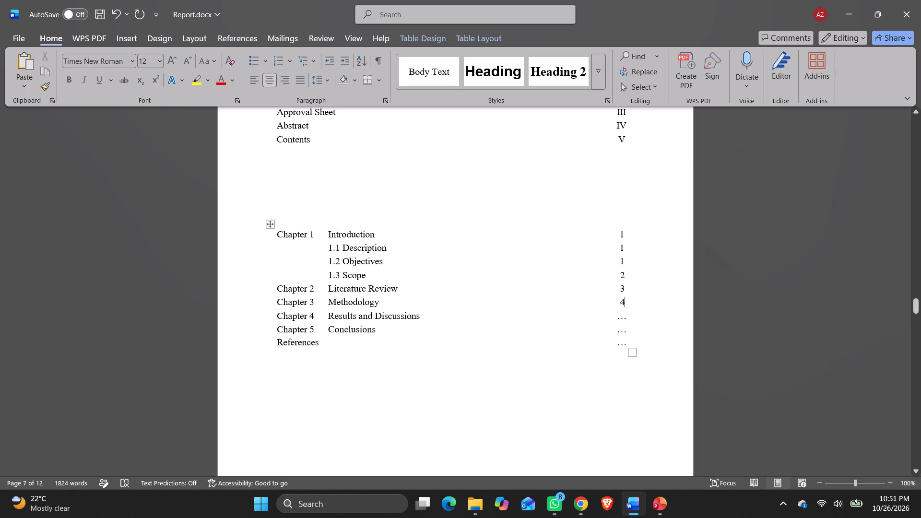
{"action": "left_click", "coordinate": [362, 403]}
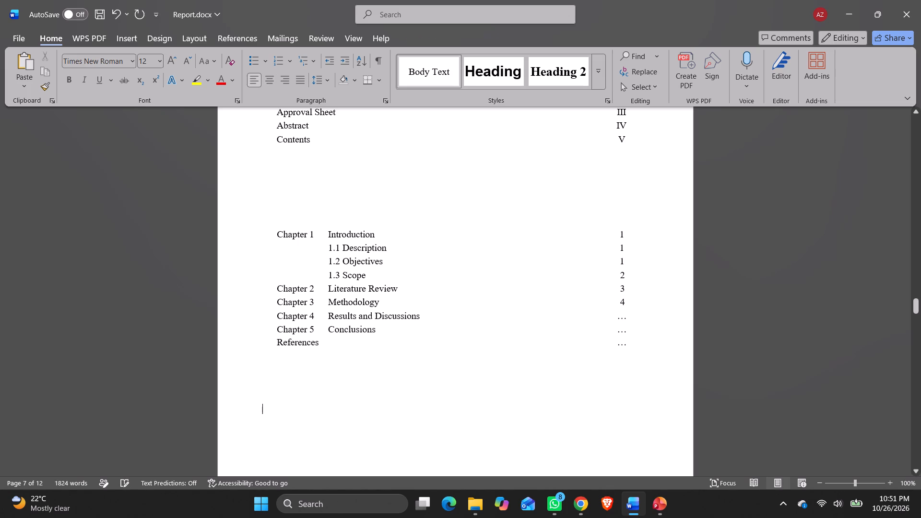
Add a right-aligned page number 1 in the blank space below the 1.2 Objectives list.
{"action": "scroll", "coordinate": [468, 370], "scroll_direction": "up", "scroll_amount": 3}
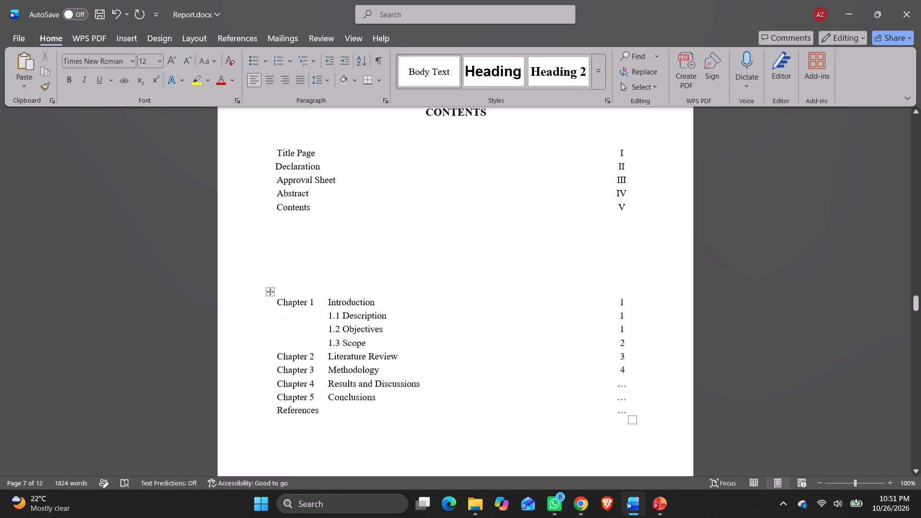
{"action": "scroll", "coordinate": [468, 370], "scroll_direction": "down", "scroll_amount": 7}
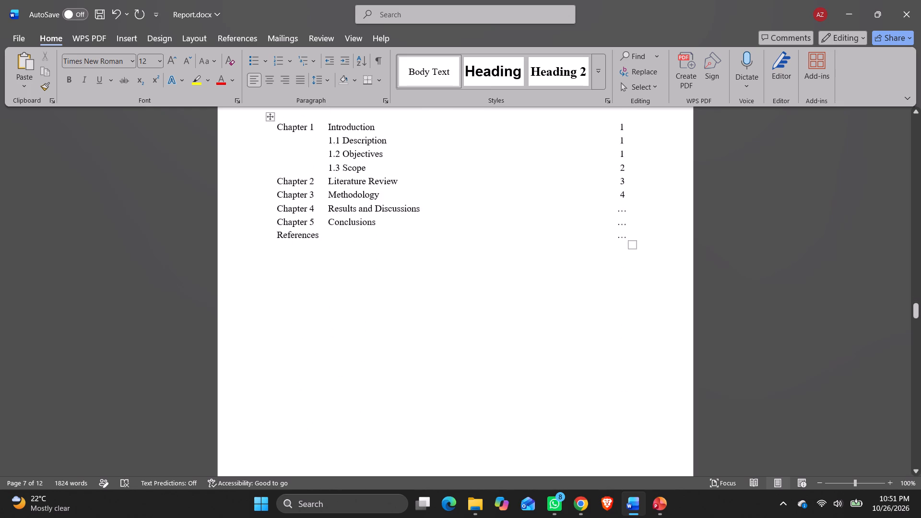
{"action": "scroll", "coordinate": [467, 370], "scroll_direction": "down", "scroll_amount": 20}
{"action": "scroll", "coordinate": [467, 370], "scroll_direction": "down", "scroll_amount": 8}
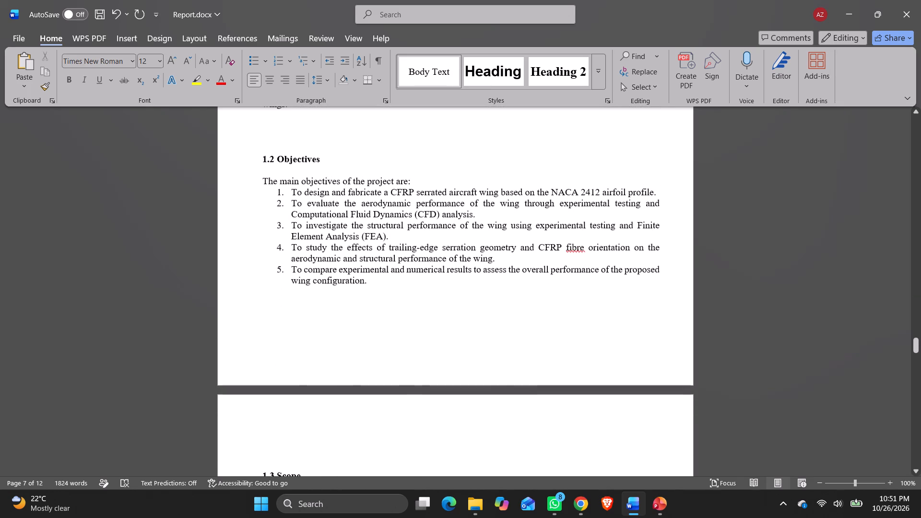
{"action": "left_click", "coordinate": [592, 340]}
{"action": "key", "text": "1"}
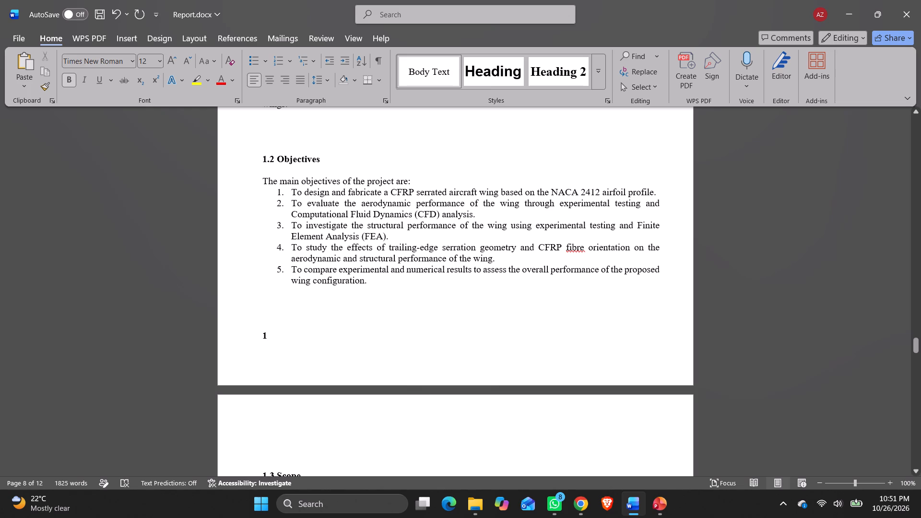
{"action": "left_click", "coordinate": [282, 82]}
Add a right-aligned page number 2 at the end of the 1.3 Scope page, just before Chapter II.
{"action": "scroll", "coordinate": [482, 380], "scroll_direction": "down", "scroll_amount": 17}
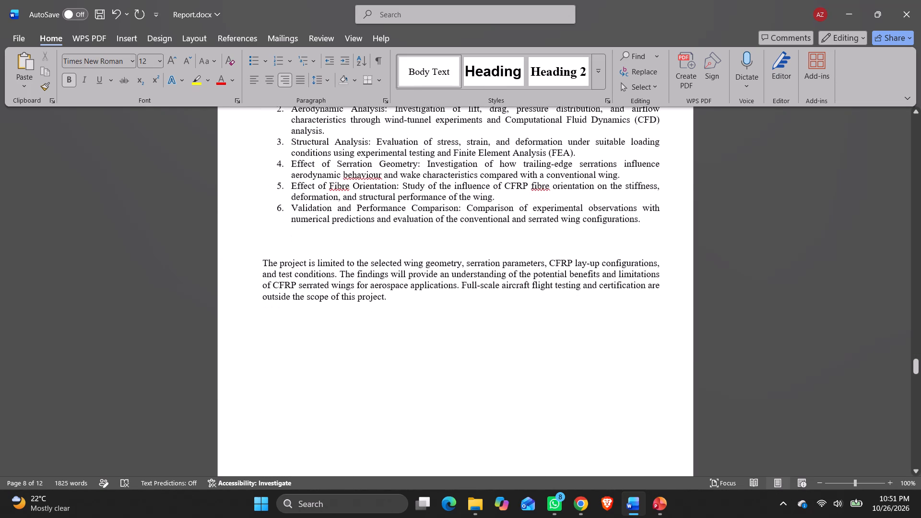
{"action": "scroll", "coordinate": [488, 430], "scroll_direction": "down", "scroll_amount": 4}
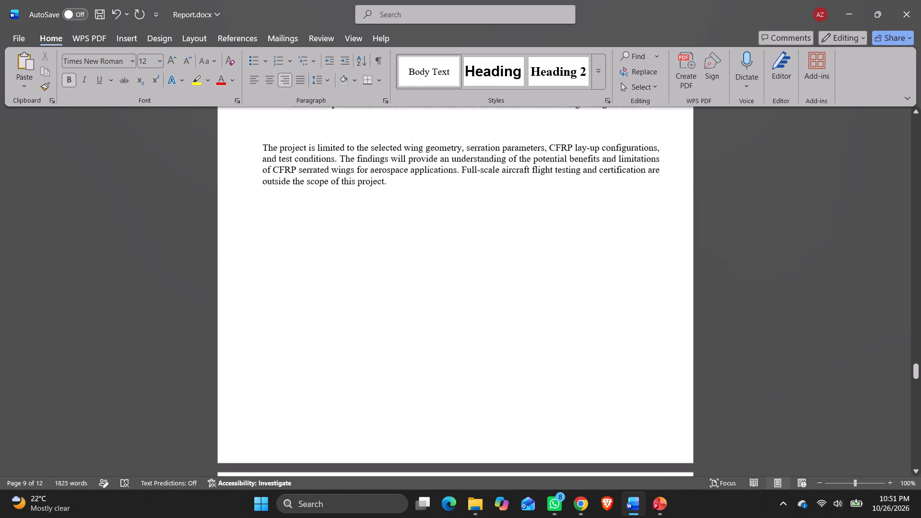
{"action": "scroll", "coordinate": [493, 439], "scroll_direction": "down", "scroll_amount": 3}
{"action": "left_click", "coordinate": [468, 334]}
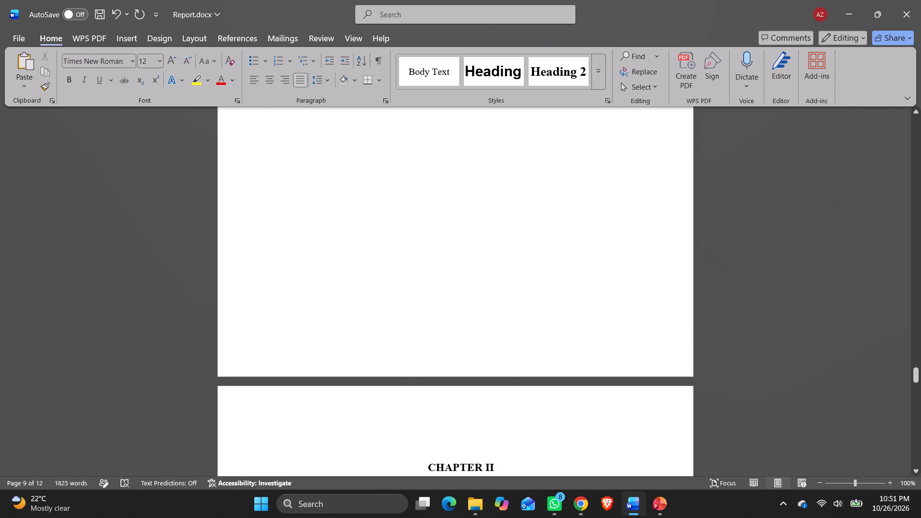
{"action": "key", "text": "Down"}
{"action": "key", "text": "Down"}
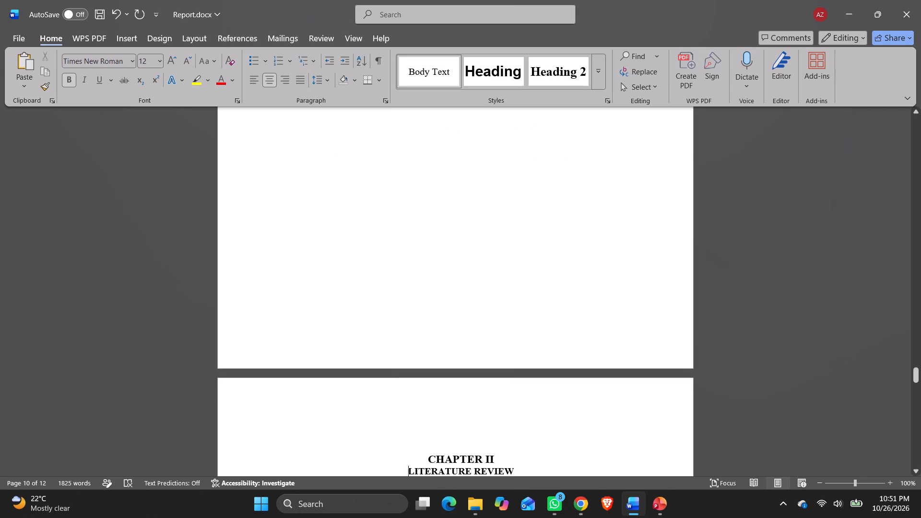
{"action": "key", "text": "Up"}
{"action": "key", "text": "Up"}
{"action": "key", "text": "2"}
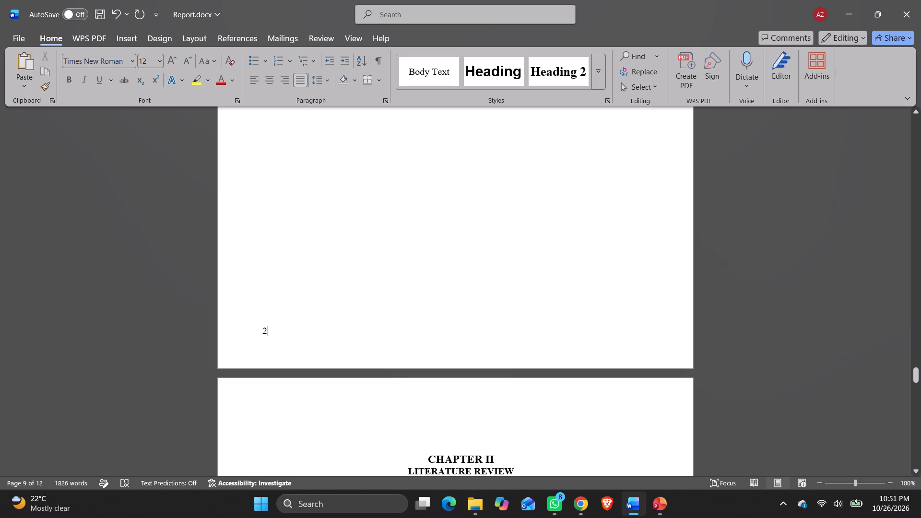
{"action": "left_click_drag", "start_coordinate": [268, 331], "coordinate": [244, 331]}
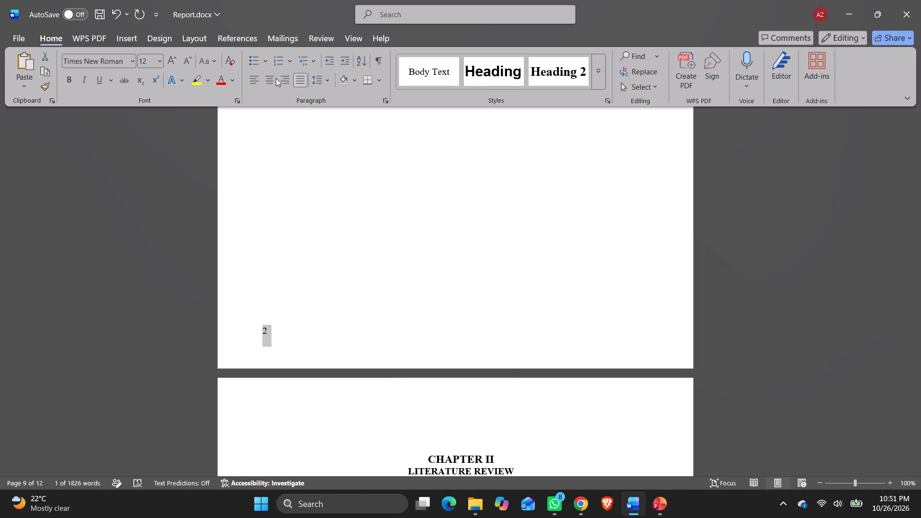
{"action": "left_click", "coordinate": [280, 80]}
{"action": "left_click", "coordinate": [439, 260]}
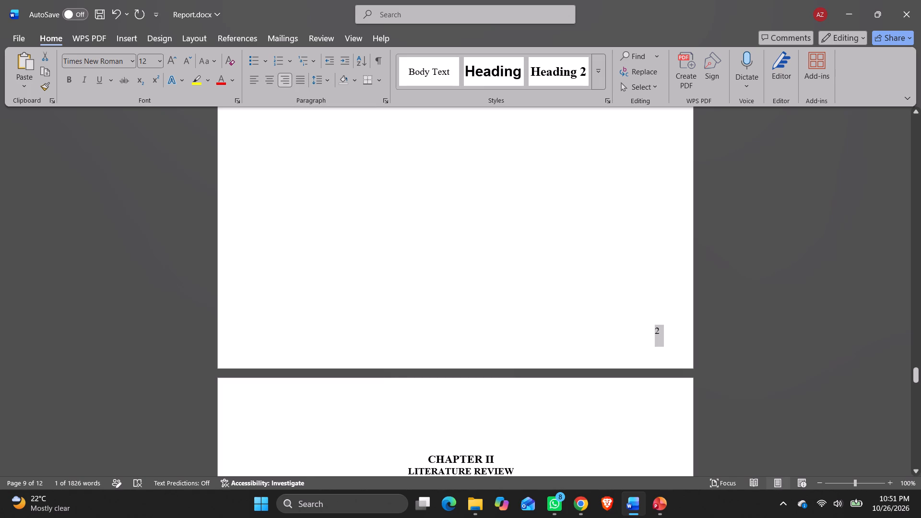
Remove the bold formatting from the page number 1 below the 1.2 Objectives list.
{"action": "scroll", "coordinate": [438, 265], "scroll_direction": "up", "scroll_amount": 20}
{"action": "scroll", "coordinate": [481, 252], "scroll_direction": "up", "scroll_amount": 1}
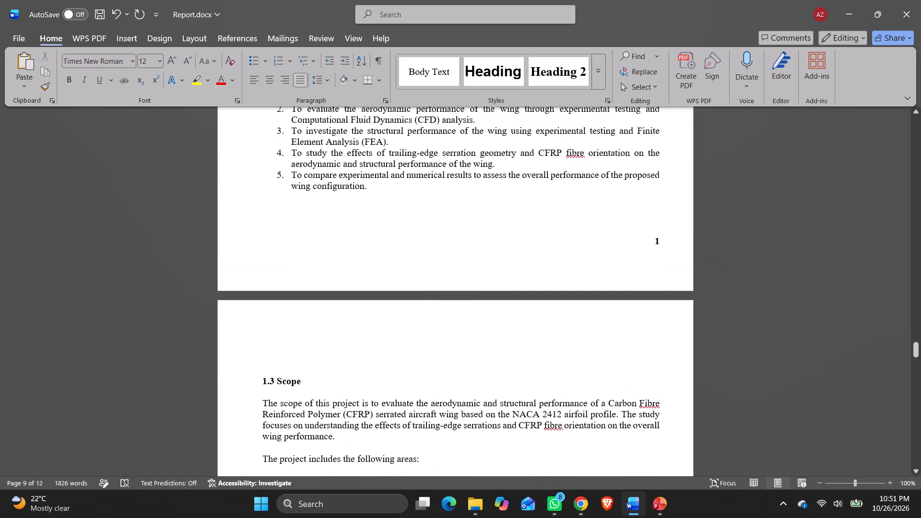
{"action": "left_click_drag", "start_coordinate": [665, 241], "coordinate": [652, 241]}
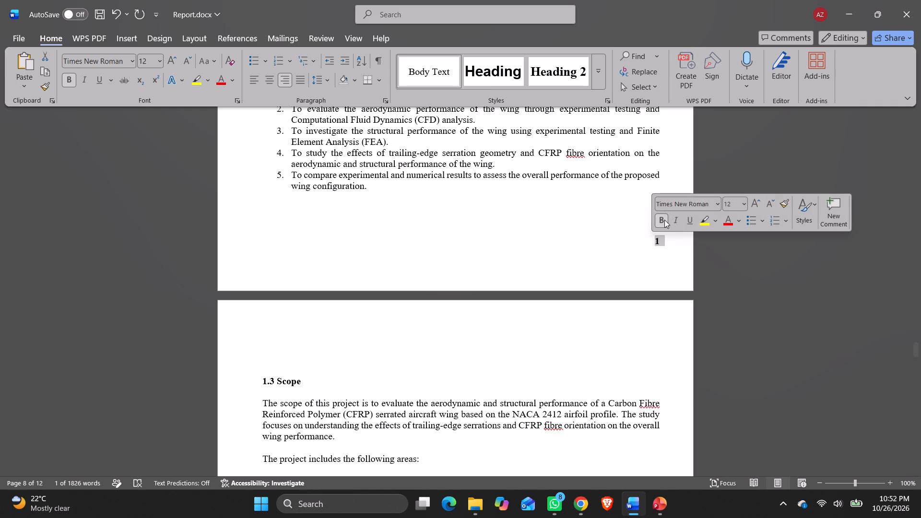
{"action": "left_click", "coordinate": [664, 220]}
{"action": "left_click", "coordinate": [638, 254]}
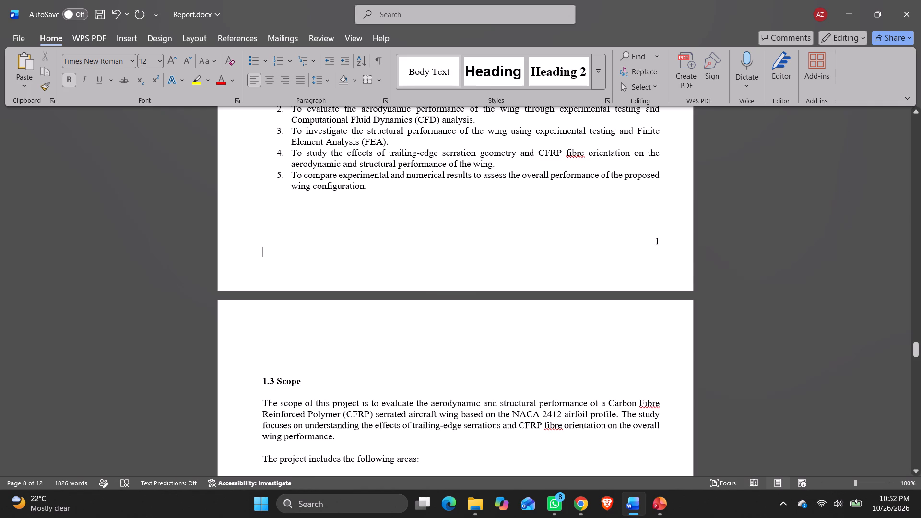
Insert three blank lines above the page number 1 to move it down to the bottom of the Objectives page.
{"action": "key", "text": "Up"}
{"action": "key", "text": "Up"}
{"action": "key", "text": "Return"}
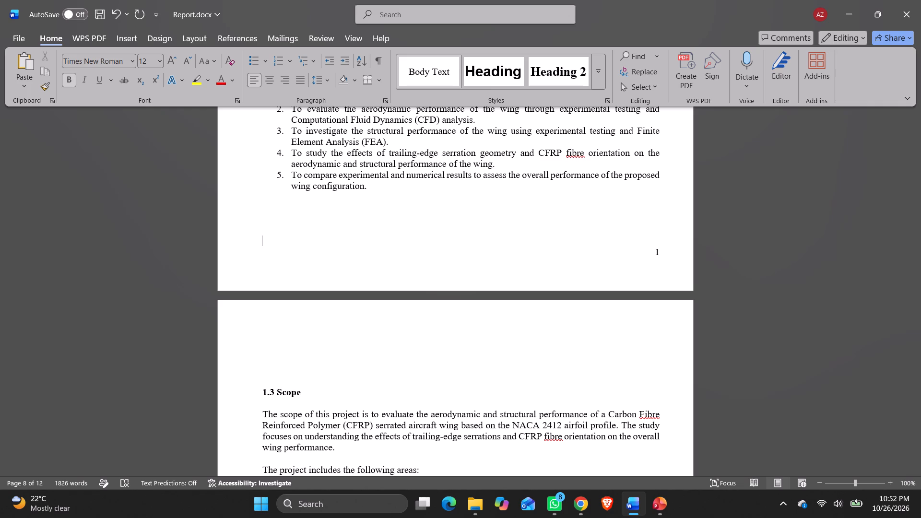
{"action": "key", "text": "Return"}
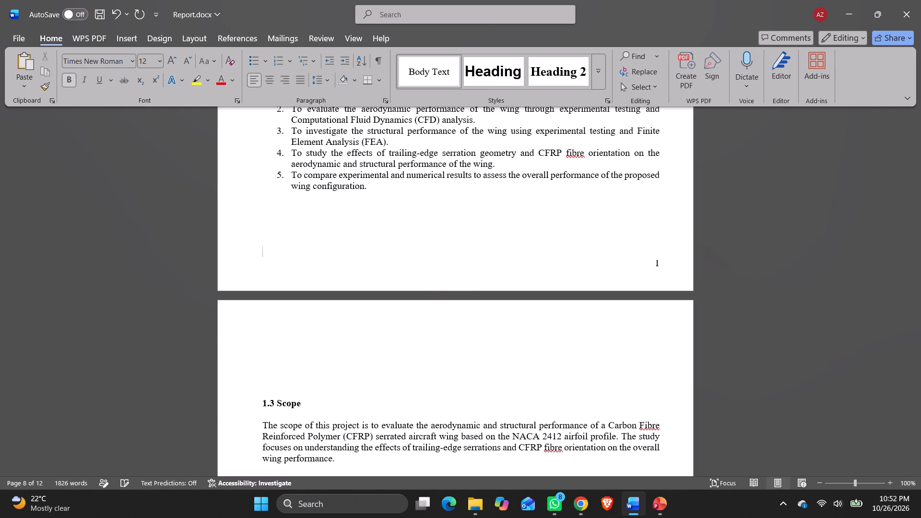
{"action": "key", "text": "Return"}
{"action": "key", "text": "Return"}
{"action": "key", "text": "BackSpace"}
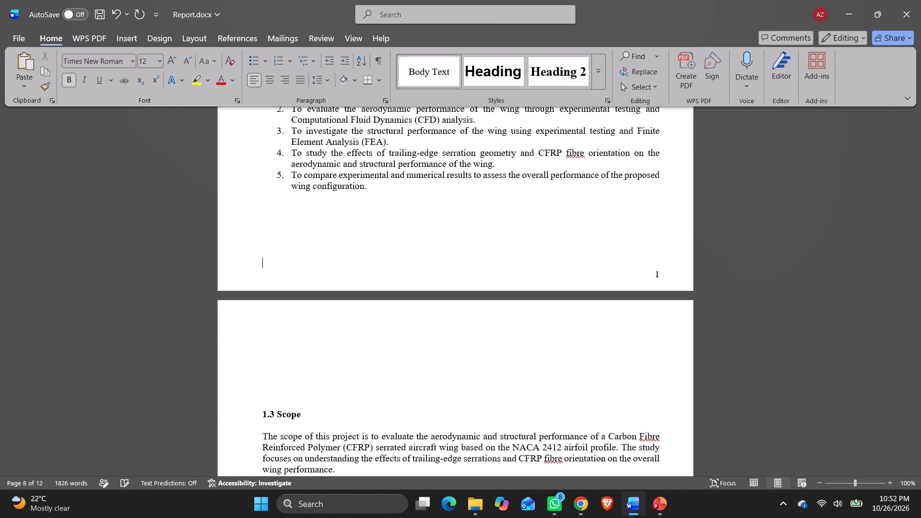
Delete three blank lines between the page number 1 and the "1.3 Scope" heading.
{"action": "key", "text": "Down"}
{"action": "key", "text": "Down"}
{"action": "key", "text": "Down"}
{"action": "key", "text": "Down"}
{"action": "key", "text": "BackSpace"}
{"action": "key", "text": "BackSpace"}
{"action": "key", "text": "BackSpace"}
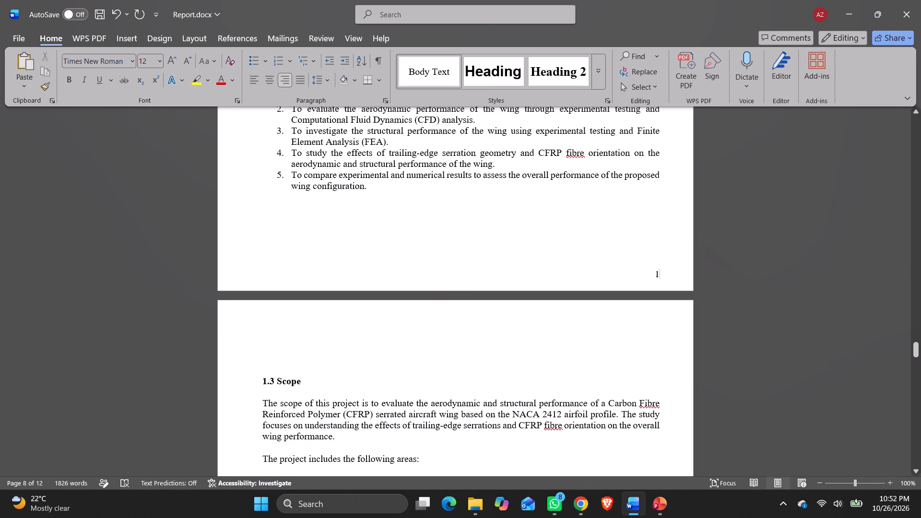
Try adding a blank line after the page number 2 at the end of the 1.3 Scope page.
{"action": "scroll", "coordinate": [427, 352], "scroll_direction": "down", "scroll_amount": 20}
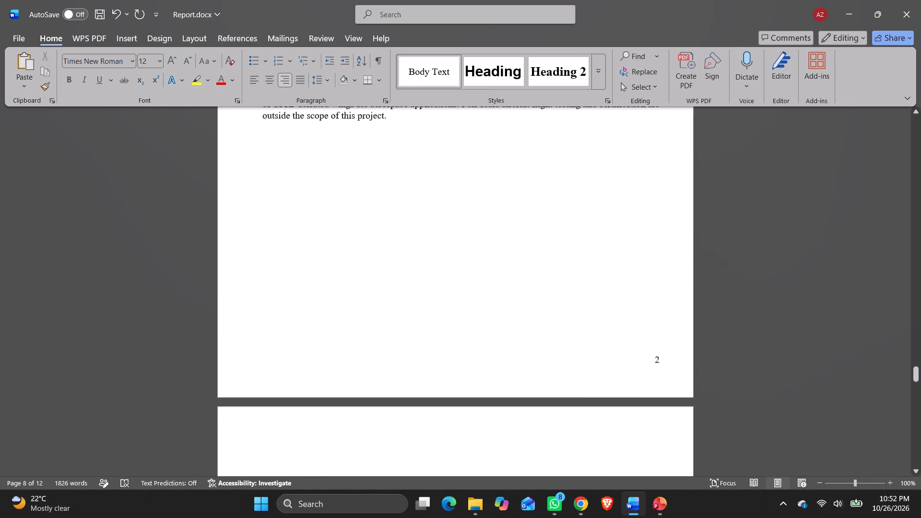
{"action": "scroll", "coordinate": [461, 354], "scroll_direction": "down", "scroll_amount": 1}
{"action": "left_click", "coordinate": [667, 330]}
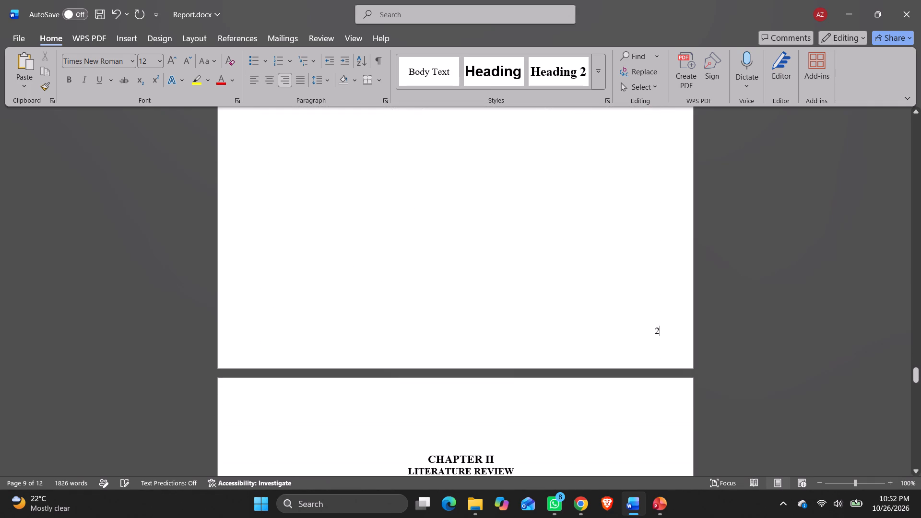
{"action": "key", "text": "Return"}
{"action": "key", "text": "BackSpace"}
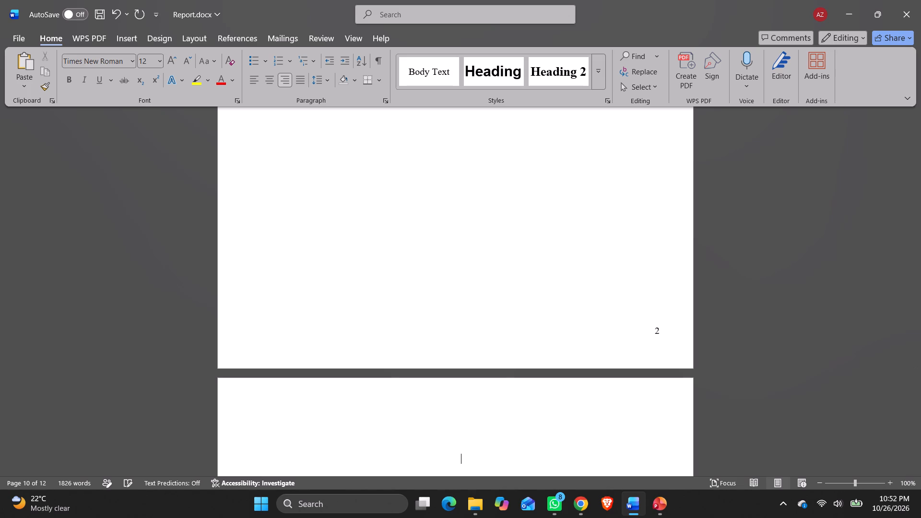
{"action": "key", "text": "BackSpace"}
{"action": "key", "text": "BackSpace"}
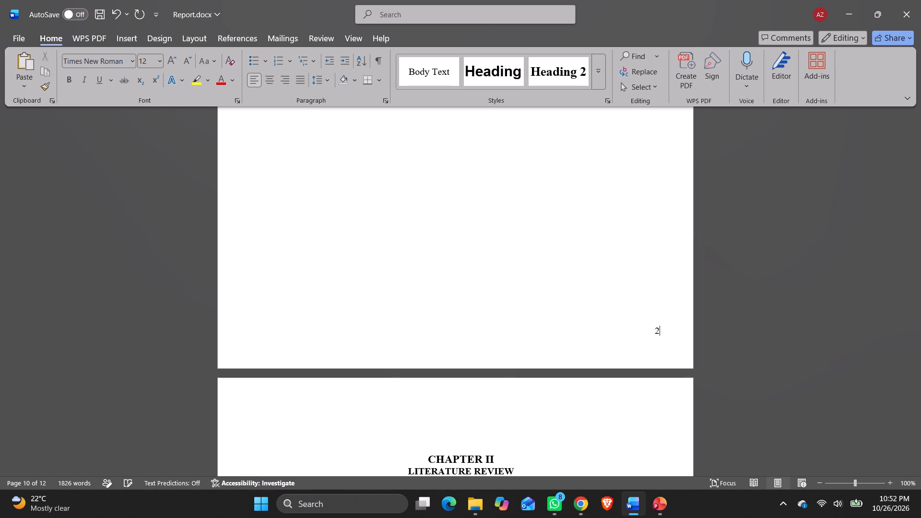
Add a right-aligned page number 3 at the bottom of the Chapter II Literature Review page, just before Chapter III.
{"action": "scroll", "coordinate": [527, 391], "scroll_direction": "down", "scroll_amount": 10}
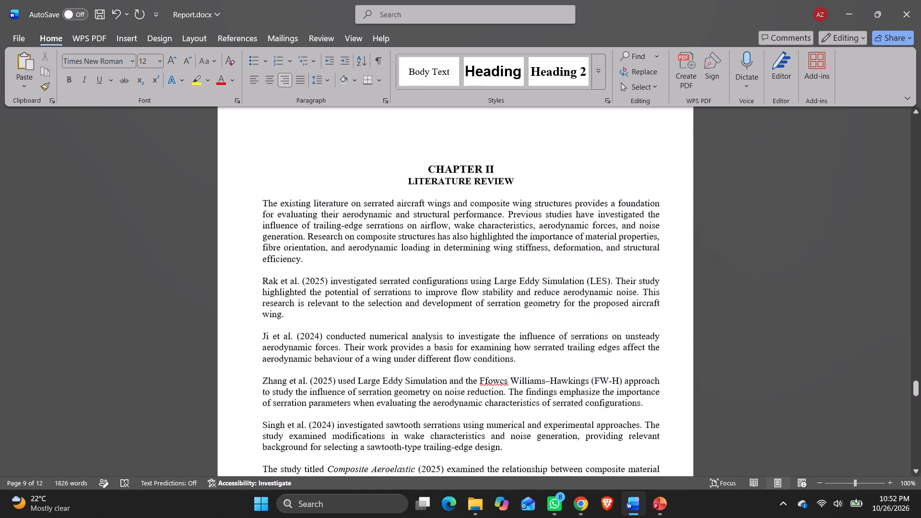
{"action": "scroll", "coordinate": [525, 393], "scroll_direction": "down", "scroll_amount": 10}
{"action": "scroll", "coordinate": [560, 429], "scroll_direction": "down", "scroll_amount": 3}
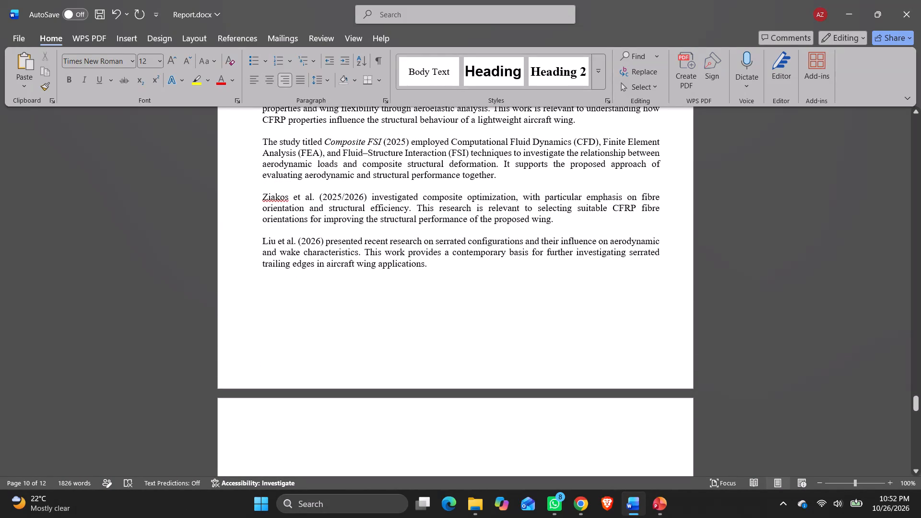
{"action": "left_click", "coordinate": [520, 365]}
{"action": "key", "text": "Down"}
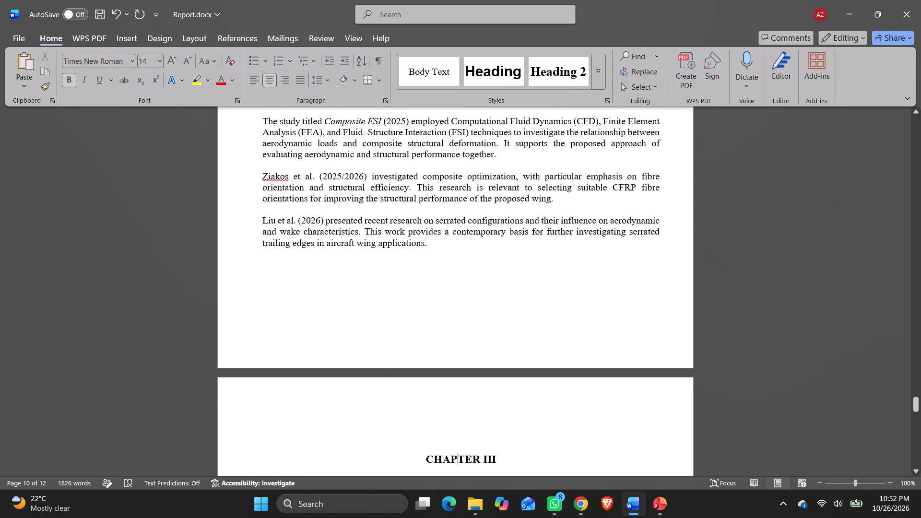
{"action": "key", "text": "Up"}
{"action": "key", "text": "3"}
{"action": "left_click", "coordinate": [282, 80]}
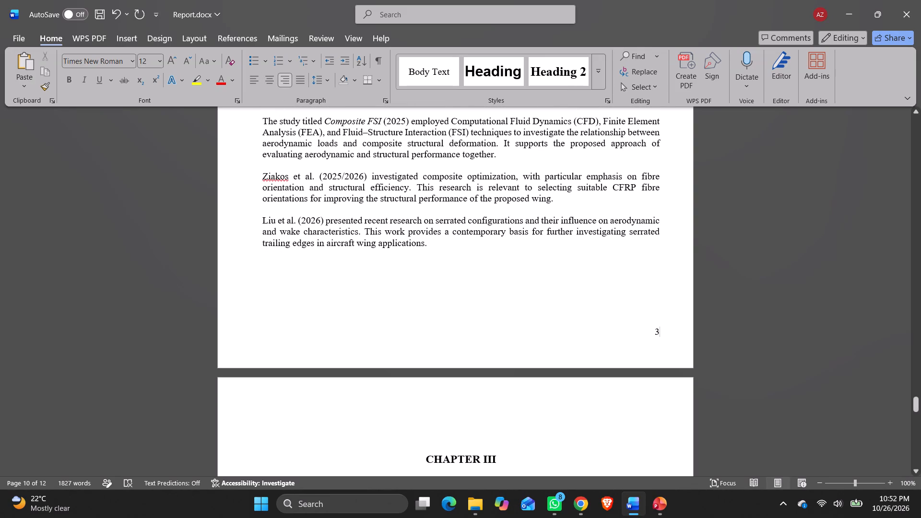
Add a right-aligned page number 4 at the bottom of the methodology page that ends with 7. Validation.
{"action": "scroll", "coordinate": [493, 401], "scroll_direction": "down", "scroll_amount": 20}
{"action": "scroll", "coordinate": [493, 401], "scroll_direction": "down", "scroll_amount": 4}
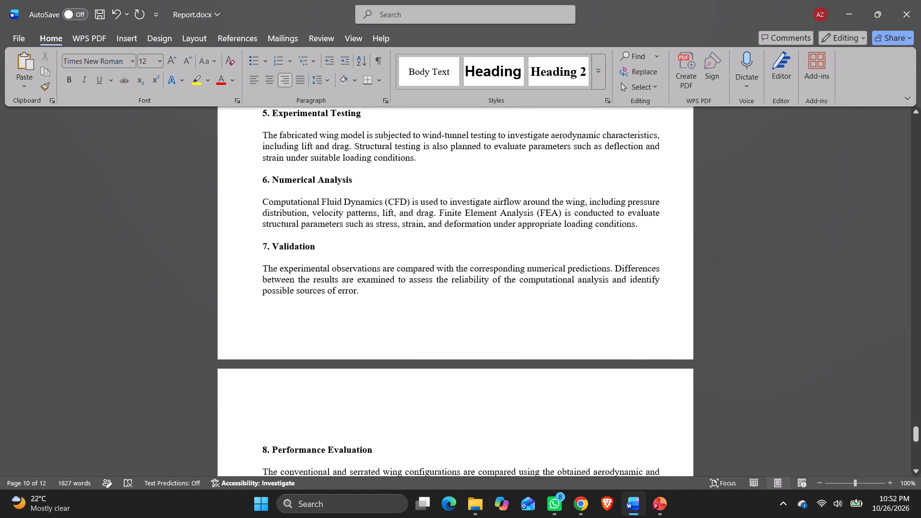
{"action": "left_click", "coordinate": [587, 346]}
{"action": "key", "text": "4"}
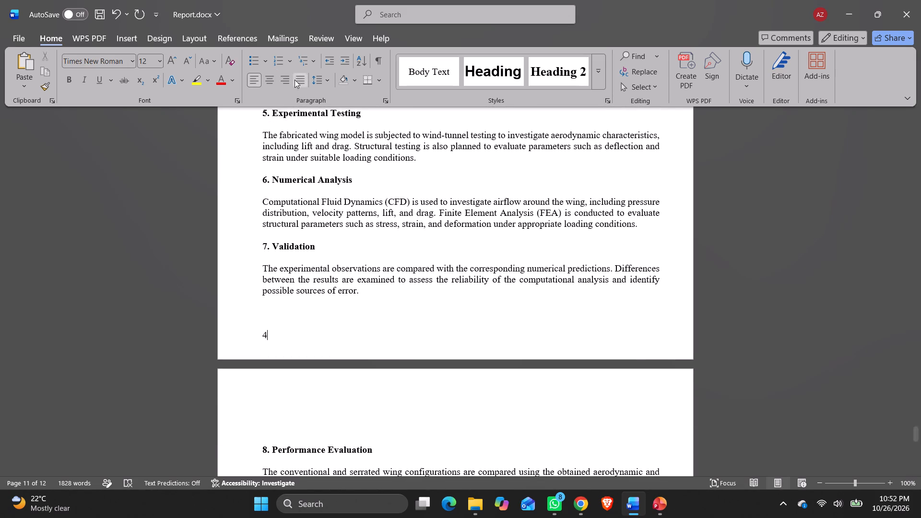
{"action": "left_click", "coordinate": [292, 77]}
Add eleven blank lines to reach the bottom of the last page and enter a right-aligned page number 5 there.
{"action": "scroll", "coordinate": [421, 389], "scroll_direction": "down", "scroll_amount": 11}
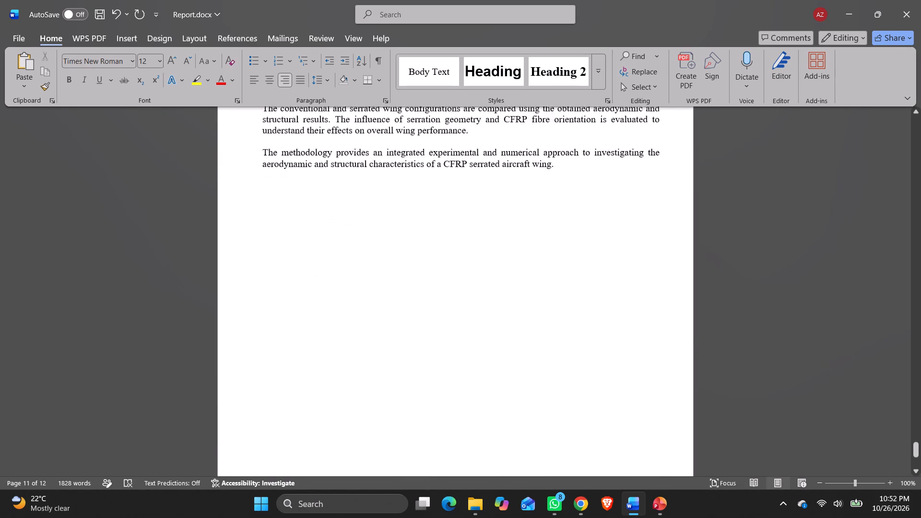
{"action": "scroll", "coordinate": [419, 390], "scroll_direction": "down", "scroll_amount": 17}
{"action": "left_click", "coordinate": [473, 436]}
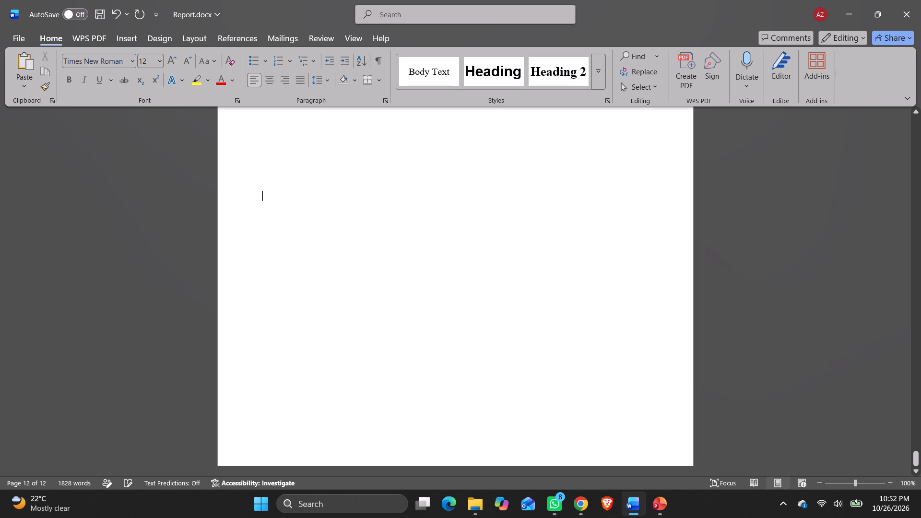
{"action": "key", "text": "Down"}
{"action": "key", "text": "Down"}
{"action": "key", "text": "Down"}
{"action": "key", "text": "Down"}
{"action": "key", "text": "Down"}
{"action": "key", "text": "Down"}
{"action": "key", "text": "Down"}
{"action": "key", "text": "Down"}
{"action": "key", "text": "Down"}
{"action": "key", "text": "Down"}
{"action": "key", "text": "Down"}
{"action": "key", "text": "Down"}
{"action": "key", "text": "Down"}
{"action": "key", "text": "Down"}
{"action": "key", "text": "Down"}
{"action": "key", "text": "Down"}
{"action": "key", "text": "Down"}
{"action": "key", "text": "Down"}
{"action": "key", "text": "Down"}
{"action": "key", "text": "Down"}
{"action": "key", "text": "Down"}
{"action": "key", "text": "Down"}
{"action": "key", "text": "Down"}
{"action": "key", "text": "Down"}
{"action": "key", "text": "Down"}
{"action": "key", "text": "Return"}
{"action": "key", "text": "Return"}
{"action": "key", "text": "Return"}
{"action": "key", "text": "Return"}
{"action": "key", "text": "Return"}
{"action": "key", "text": "Return"}
{"action": "key", "text": "Return"}
{"action": "key", "text": "Return"}
{"action": "key", "text": "Return"}
{"action": "key", "text": "Return"}
{"action": "key", "text": "Return"}
{"action": "key", "text": "Return"}
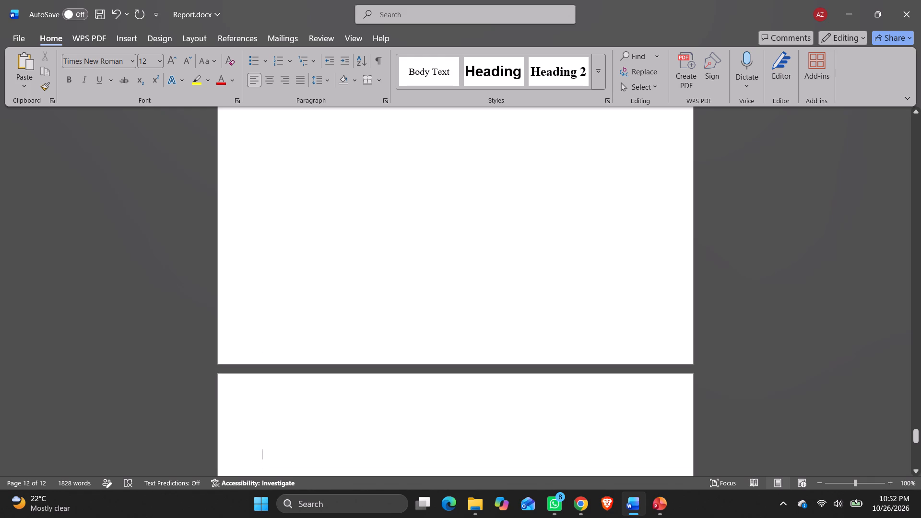
{"action": "key", "text": "BackSpace"}
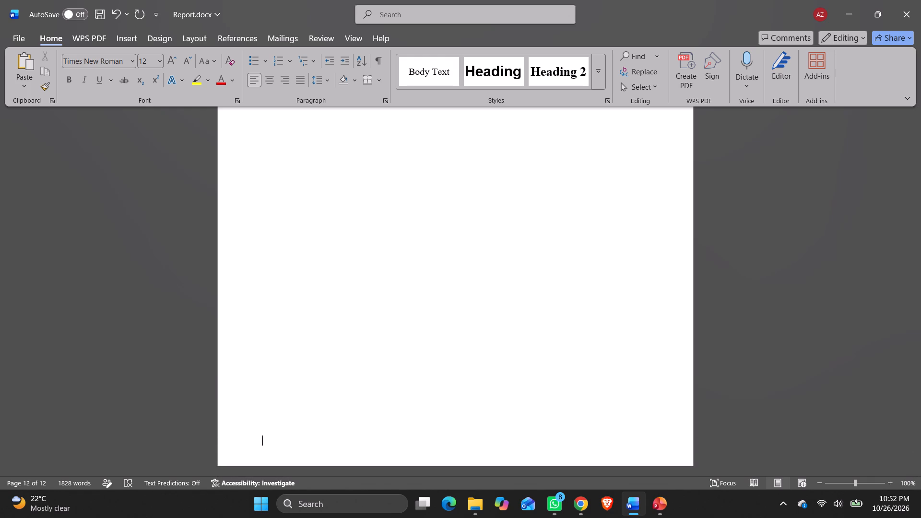
{"action": "key", "text": "5"}
{"action": "left_click", "coordinate": [282, 80]}
Review the page numbers from the last page back through the Chapter III, Chapter II and Scope pages.
{"action": "scroll", "coordinate": [351, 185], "scroll_direction": "down", "scroll_amount": 12}
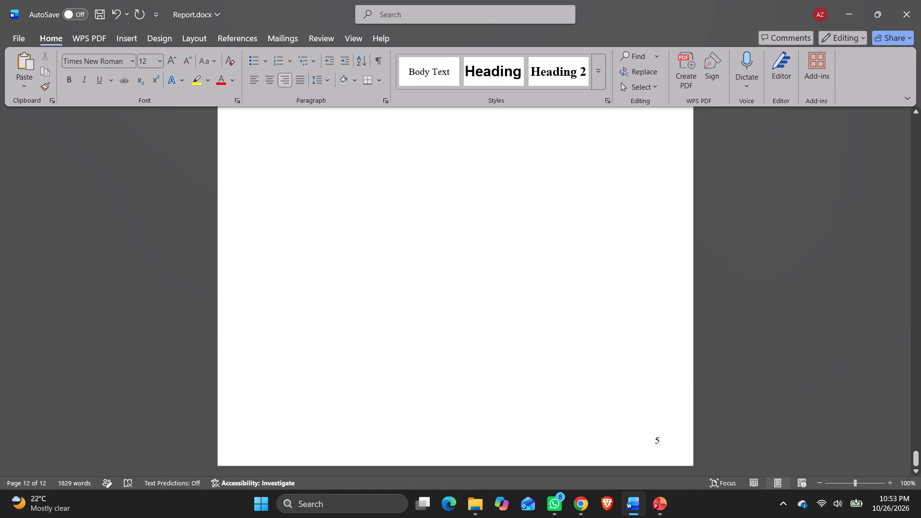
{"action": "scroll", "coordinate": [405, 243], "scroll_direction": "up", "scroll_amount": 10}
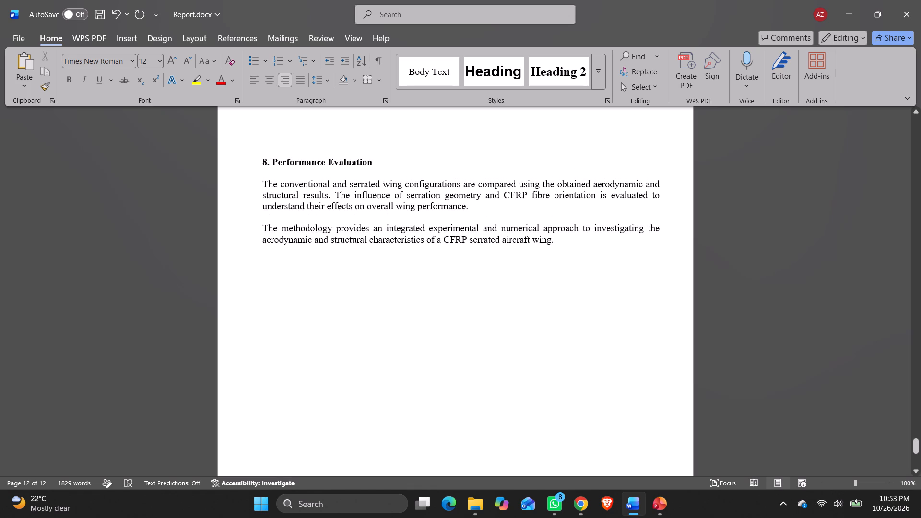
{"action": "scroll", "coordinate": [434, 314], "scroll_direction": "down", "scroll_amount": 16}
{"action": "scroll", "coordinate": [434, 316], "scroll_direction": "up", "scroll_amount": 11}
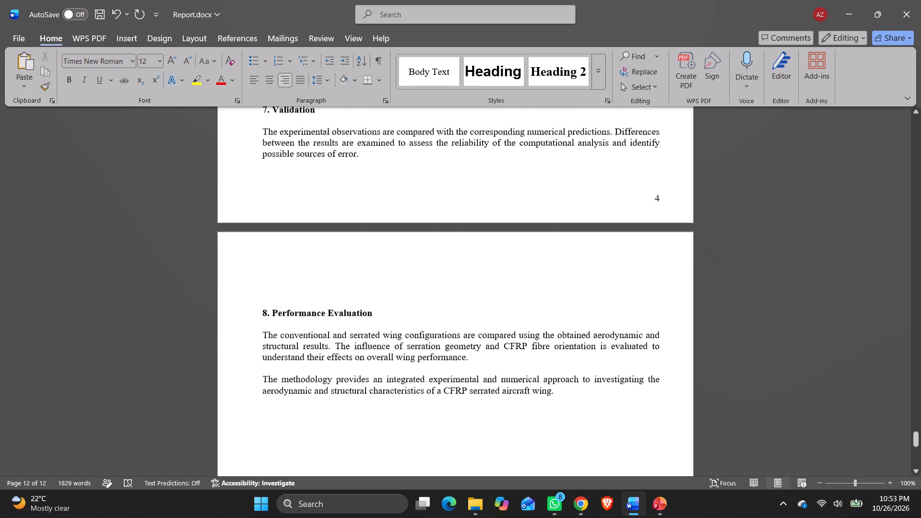
{"action": "scroll", "coordinate": [434, 315], "scroll_direction": "up", "scroll_amount": 20}
{"action": "scroll", "coordinate": [434, 315], "scroll_direction": "up", "scroll_amount": 16}
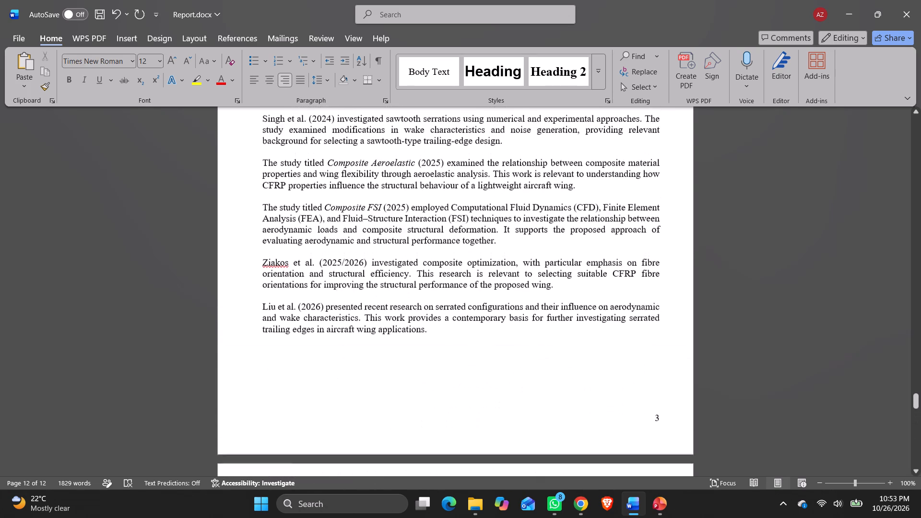
{"action": "scroll", "coordinate": [434, 315], "scroll_direction": "up", "scroll_amount": 17}
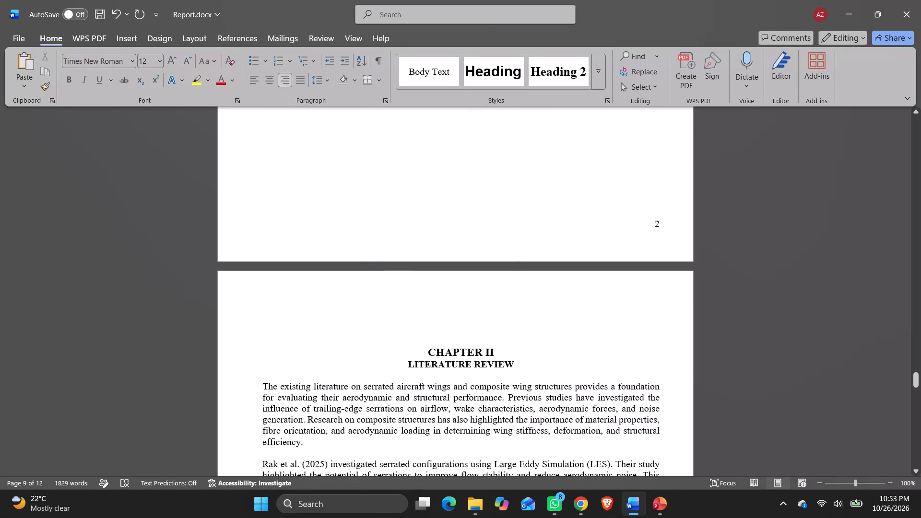
{"action": "scroll", "coordinate": [433, 315], "scroll_direction": "up", "scroll_amount": 8}
{"action": "scroll", "coordinate": [433, 315], "scroll_direction": "down", "scroll_amount": 6}
{"action": "scroll", "coordinate": [531, 319], "scroll_direction": "up", "scroll_amount": 2}
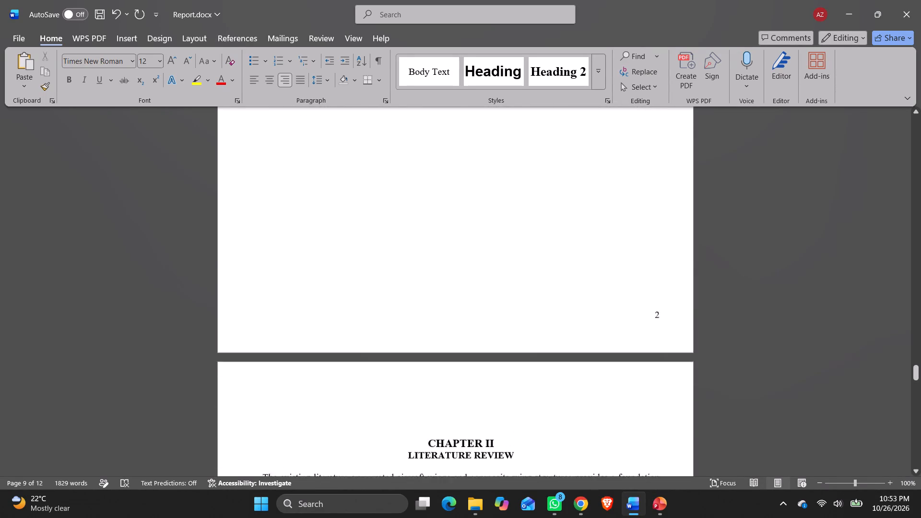
Center the page number 1 at the bottom of the Objectives page.
{"action": "scroll", "coordinate": [531, 319], "scroll_direction": "up", "scroll_amount": 20}
{"action": "scroll", "coordinate": [531, 319], "scroll_direction": "up", "scroll_amount": 1}
{"action": "left_click_drag", "start_coordinate": [667, 283], "coordinate": [666, 283]}
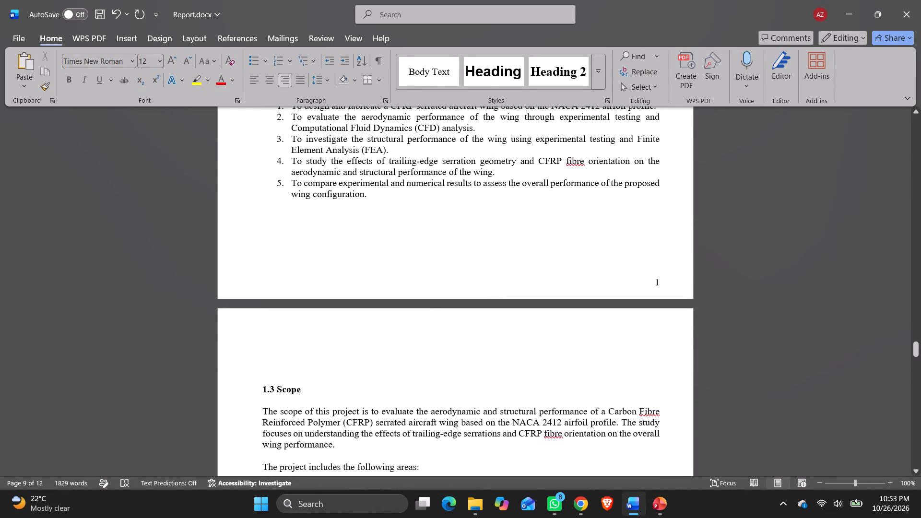
{"action": "left_click_drag", "start_coordinate": [666, 283], "coordinate": [653, 282]}
{"action": "left_click", "coordinate": [262, 79]}
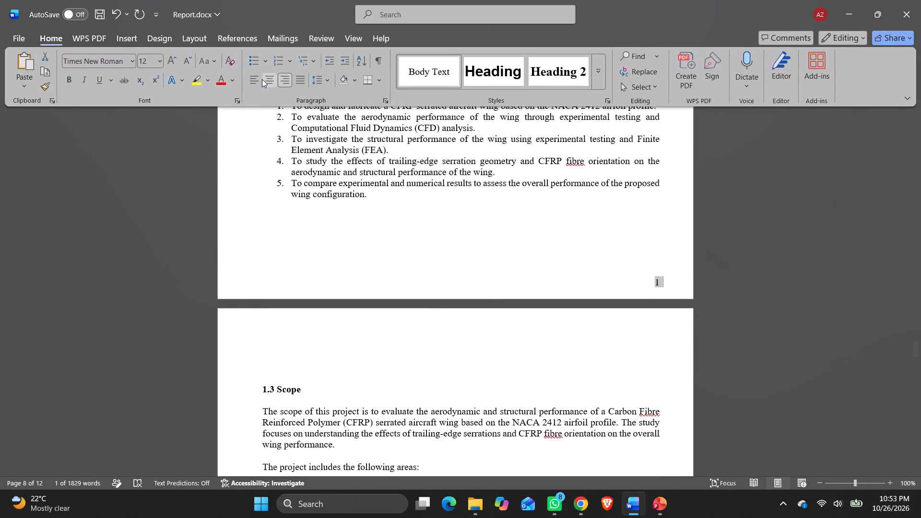
{"action": "left_click", "coordinate": [266, 79]}
{"action": "left_click", "coordinate": [428, 220]}
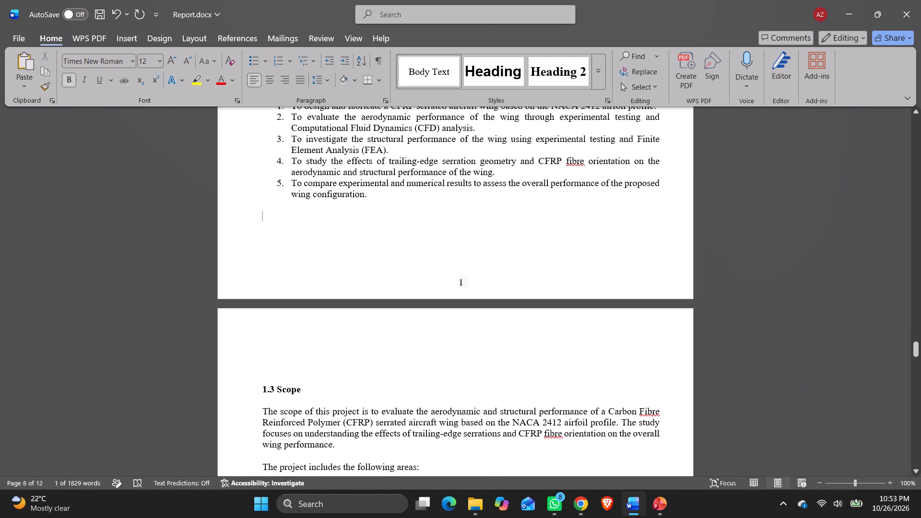
Center the page number 2 at the bottom of the 1.3 Scope page.
{"action": "scroll", "coordinate": [429, 237], "scroll_direction": "down", "scroll_amount": 18}
{"action": "scroll", "coordinate": [620, 364], "scroll_direction": "down", "scroll_amount": 2}
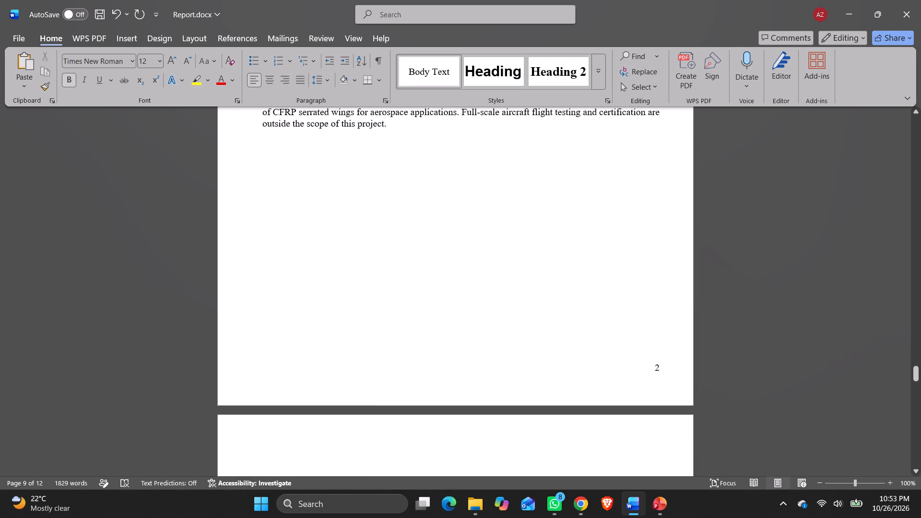
{"action": "left_click_drag", "start_coordinate": [661, 365], "coordinate": [653, 367]}
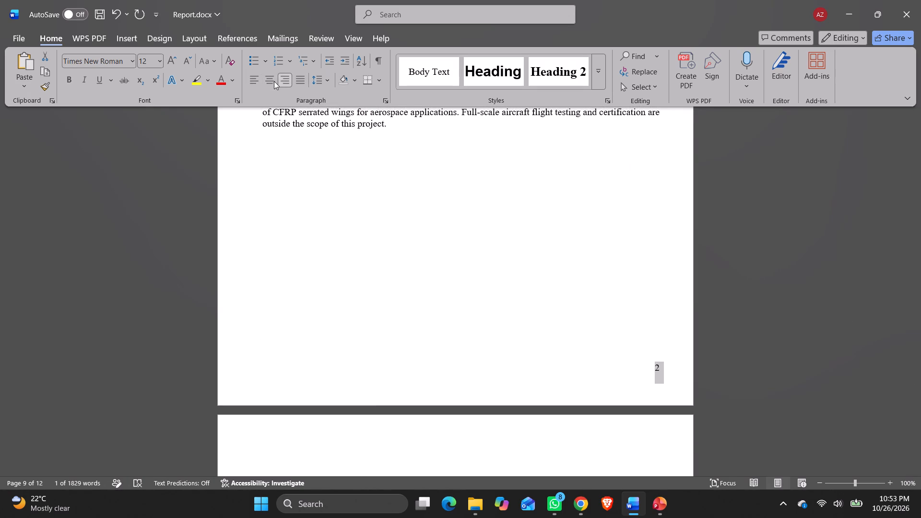
{"action": "left_click", "coordinate": [272, 82]}
Center the page number 3 at the bottom of the Chapter II page that precedes Chapter III.
{"action": "scroll", "coordinate": [323, 200], "scroll_direction": "down", "scroll_amount": 20}
{"action": "scroll", "coordinate": [323, 200], "scroll_direction": "down", "scroll_amount": 7}
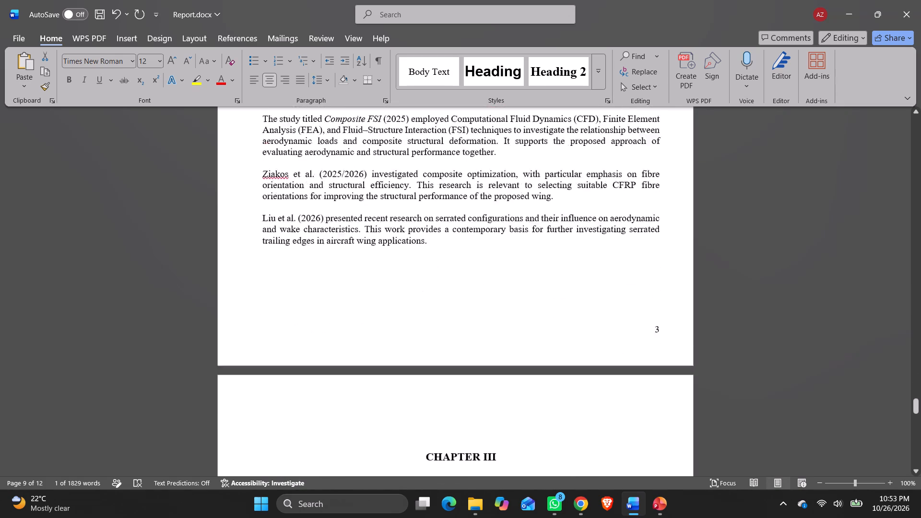
{"action": "scroll", "coordinate": [376, 282], "scroll_direction": "down", "scroll_amount": 1}
{"action": "left_click_drag", "start_coordinate": [663, 244], "coordinate": [653, 247]}
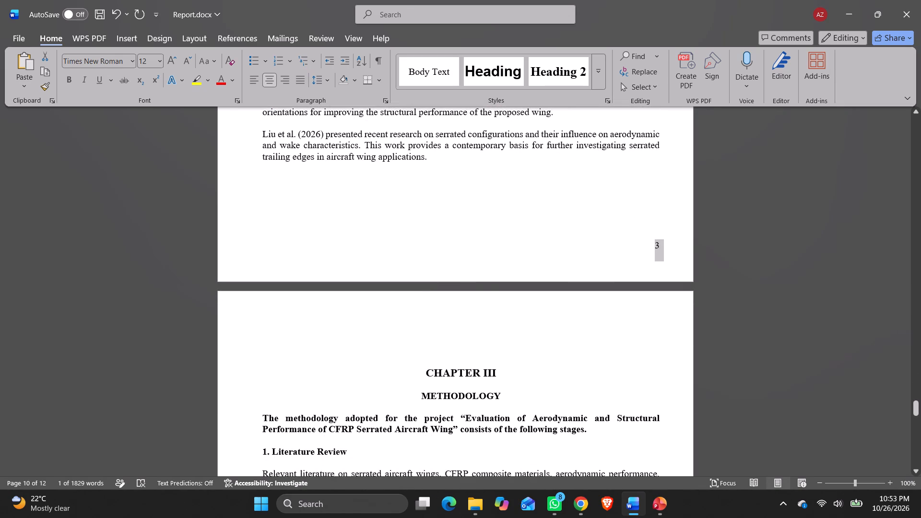
{"action": "left_click_drag", "start_coordinate": [653, 247], "coordinate": [652, 247]}
{"action": "left_click", "coordinate": [266, 78]}
Center the page number 4 below the 7. Validation section of Chapter III.
{"action": "scroll", "coordinate": [384, 207], "scroll_direction": "down", "scroll_amount": 2}
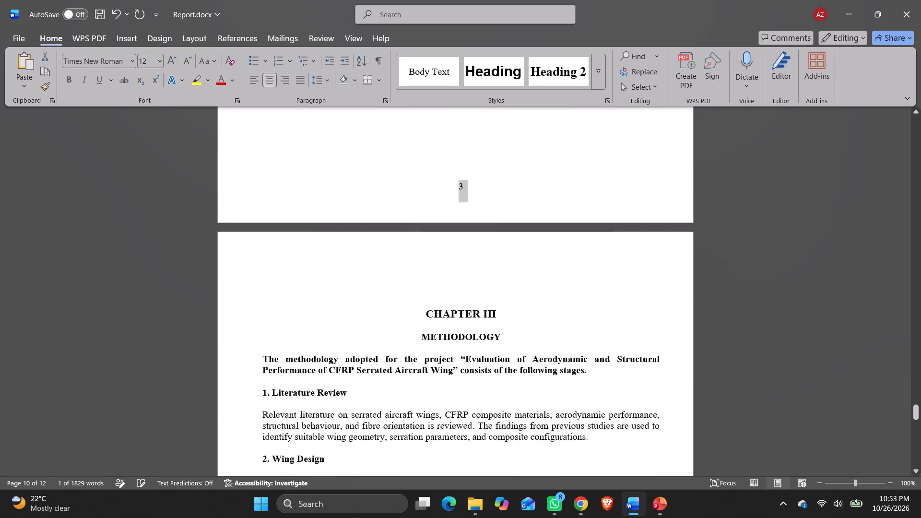
{"action": "scroll", "coordinate": [388, 212], "scroll_direction": "down", "scroll_amount": 20}
{"action": "scroll", "coordinate": [388, 212], "scroll_direction": "down", "scroll_amount": 1}
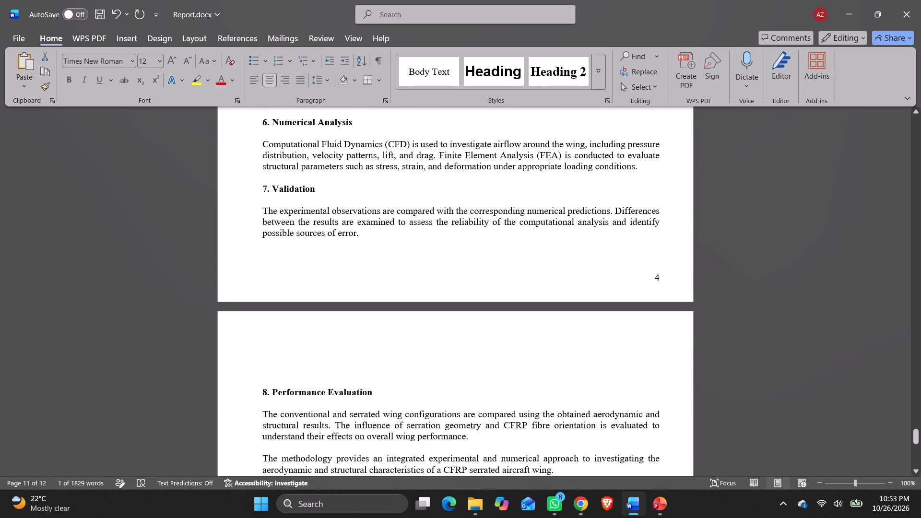
{"action": "left_click_drag", "start_coordinate": [663, 280], "coordinate": [648, 280]}
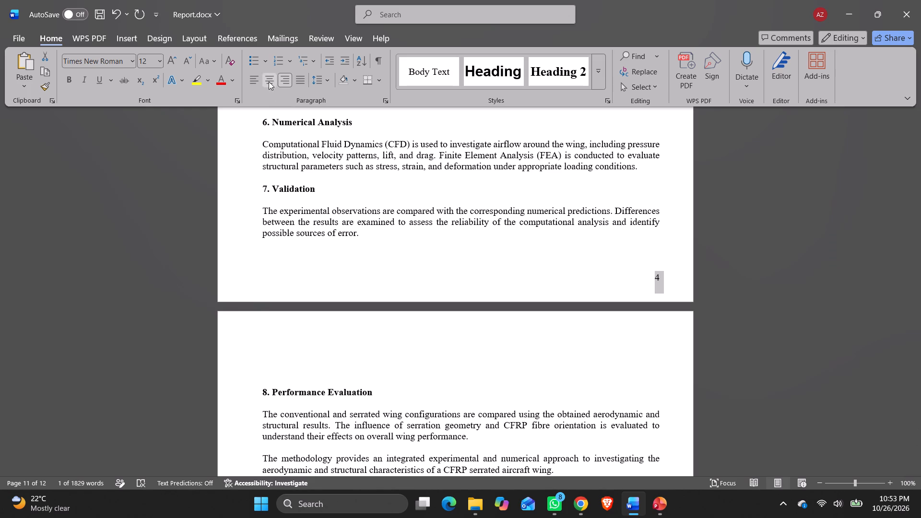
{"action": "left_click", "coordinate": [269, 82]}
Center the page number 5 at the bottom of the last page.
{"action": "scroll", "coordinate": [385, 225], "scroll_direction": "down", "scroll_amount": 20}
{"action": "scroll", "coordinate": [385, 225], "scroll_direction": "down", "scroll_amount": 6}
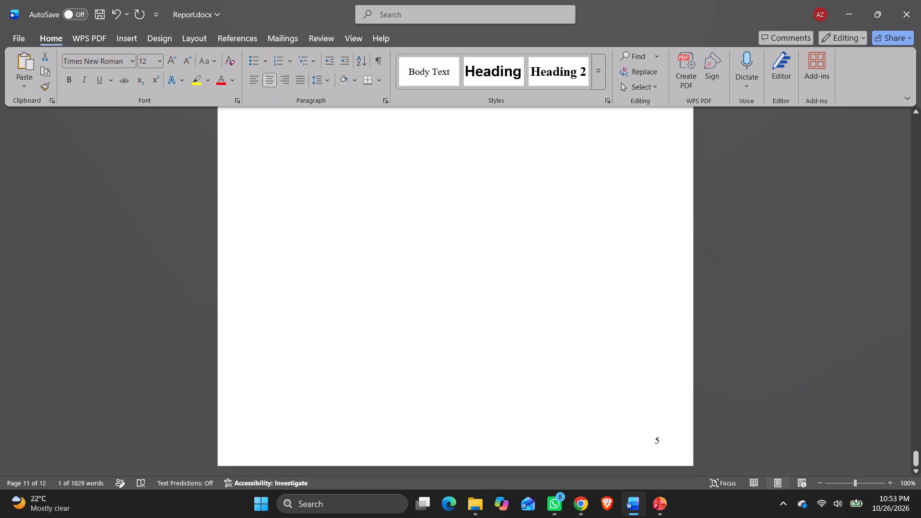
{"action": "scroll", "coordinate": [386, 241], "scroll_direction": "down", "scroll_amount": 2}
{"action": "left_click_drag", "start_coordinate": [668, 447], "coordinate": [652, 448]}
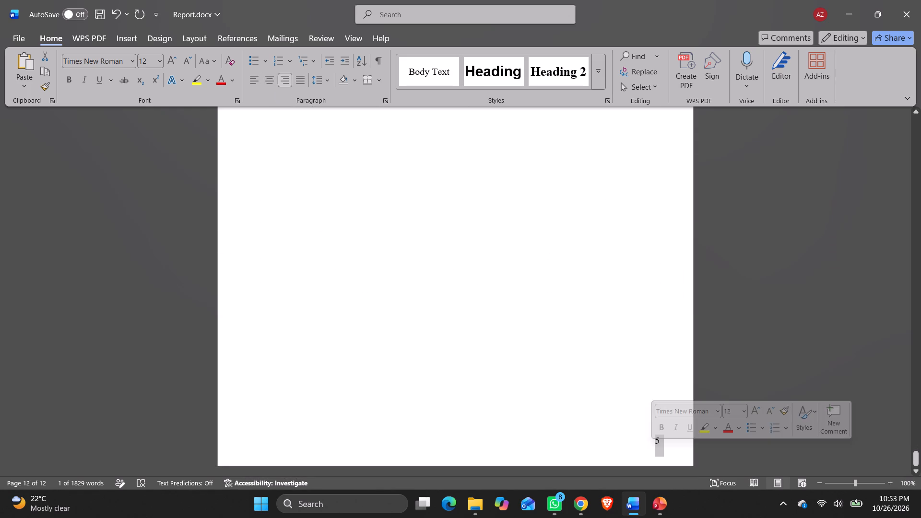
{"action": "left_click", "coordinate": [264, 81]}
Review the centered page numbers and section spacing from the last page back through Chapter III.
{"action": "scroll", "coordinate": [364, 252], "scroll_direction": "up", "scroll_amount": 5}
{"action": "scroll", "coordinate": [371, 259], "scroll_direction": "down", "scroll_amount": 3}
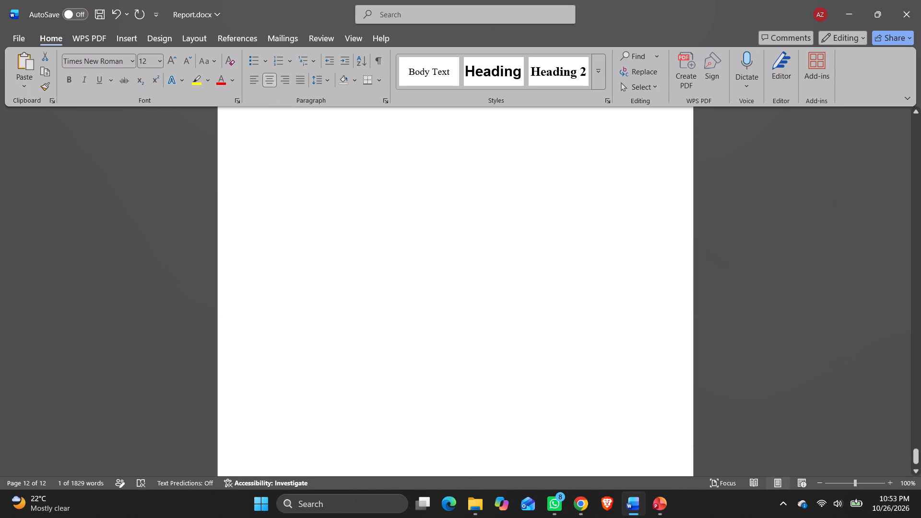
{"action": "scroll", "coordinate": [371, 260], "scroll_direction": "down", "scroll_amount": 2}
{"action": "scroll", "coordinate": [369, 259], "scroll_direction": "up", "scroll_amount": 7}
{"action": "scroll", "coordinate": [377, 251], "scroll_direction": "down", "scroll_amount": 5}
{"action": "left_click", "coordinate": [380, 257]}
{"action": "scroll", "coordinate": [380, 257], "scroll_direction": "down", "scroll_amount": 13}
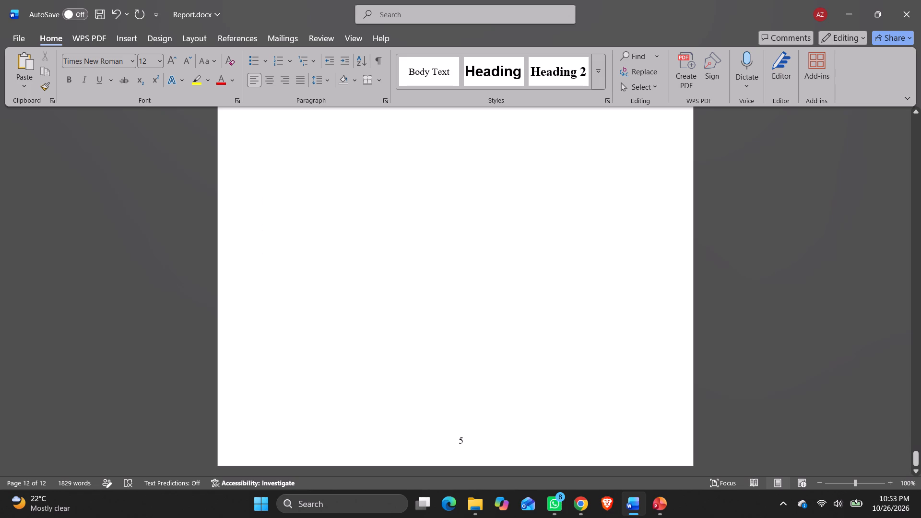
{"action": "scroll", "coordinate": [378, 256], "scroll_direction": "up", "scroll_amount": 20}
{"action": "scroll", "coordinate": [378, 255], "scroll_direction": "up", "scroll_amount": 17}
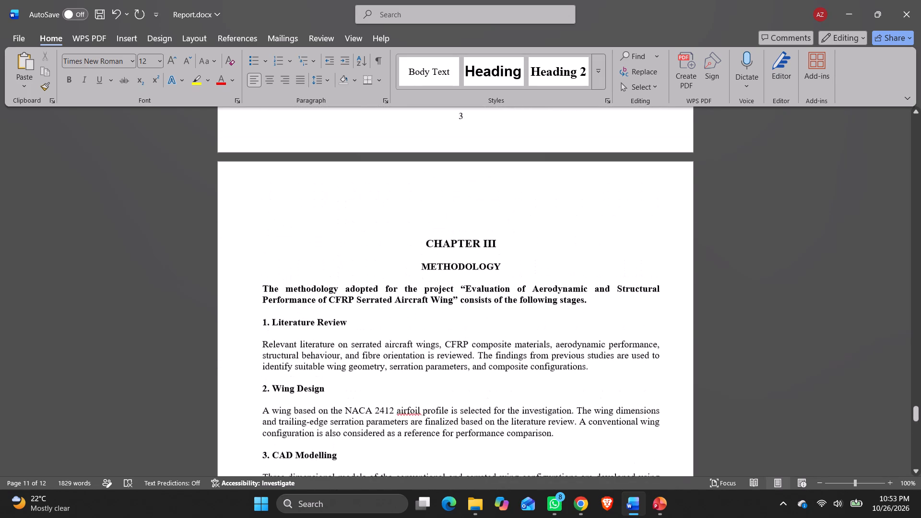
{"action": "scroll", "coordinate": [378, 255], "scroll_direction": "down", "scroll_amount": 15}
{"action": "scroll", "coordinate": [378, 257], "scroll_direction": "down", "scroll_amount": 7}
{"action": "scroll", "coordinate": [378, 257], "scroll_direction": "up", "scroll_amount": 14}
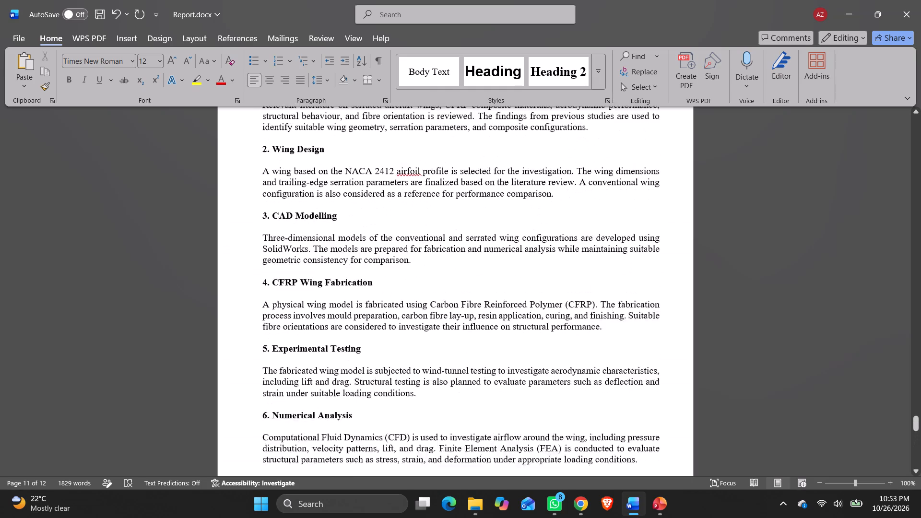
{"action": "scroll", "coordinate": [378, 257], "scroll_direction": "up", "scroll_amount": 3}
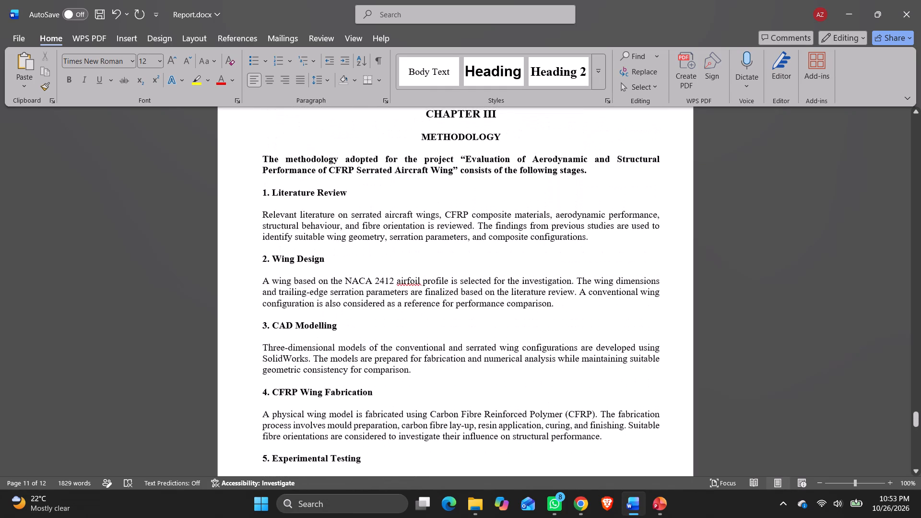
Add one blank line after each of the Chapter III sections 1. Literature Review through 5. Experimental Testing.
{"action": "left_click", "coordinate": [612, 243]}
{"action": "key", "text": "Return"}
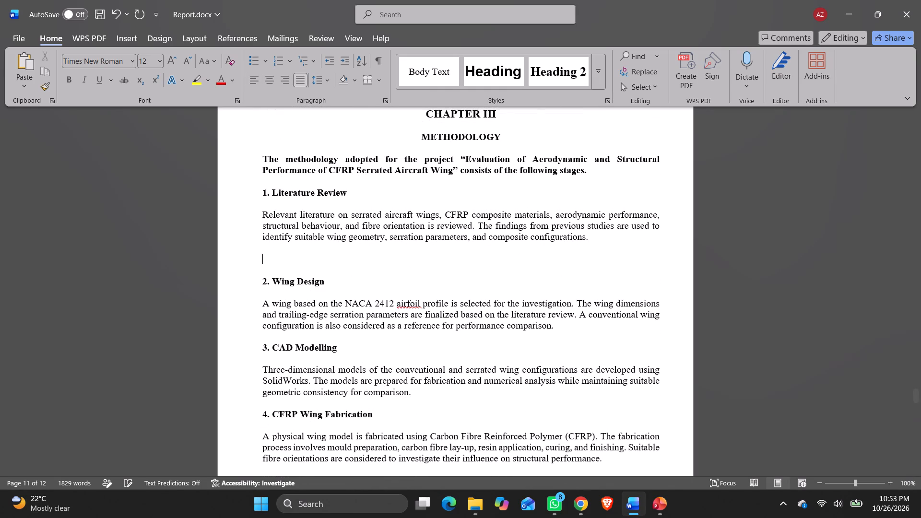
{"action": "scroll", "coordinate": [595, 246], "scroll_direction": "down", "scroll_amount": 3}
{"action": "left_click", "coordinate": [563, 246]}
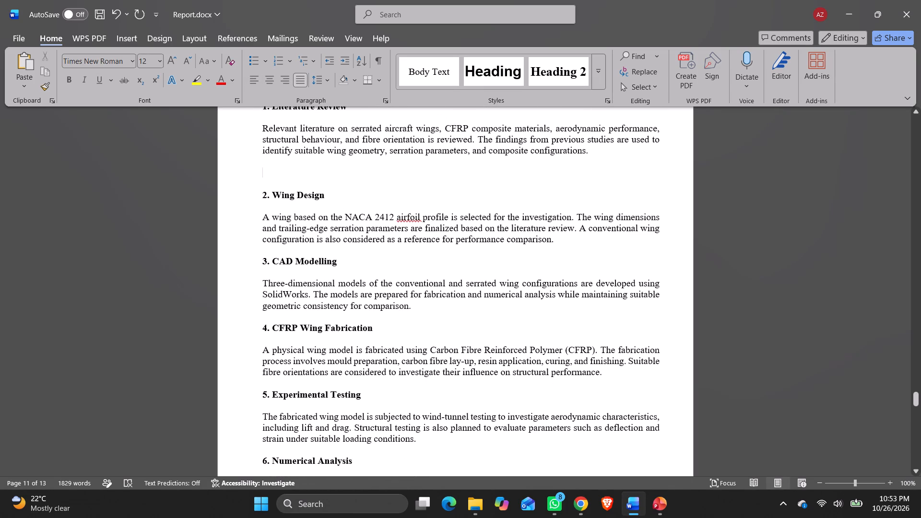
{"action": "key", "text": "Return"}
{"action": "scroll", "coordinate": [563, 246], "scroll_direction": "down", "scroll_amount": 2}
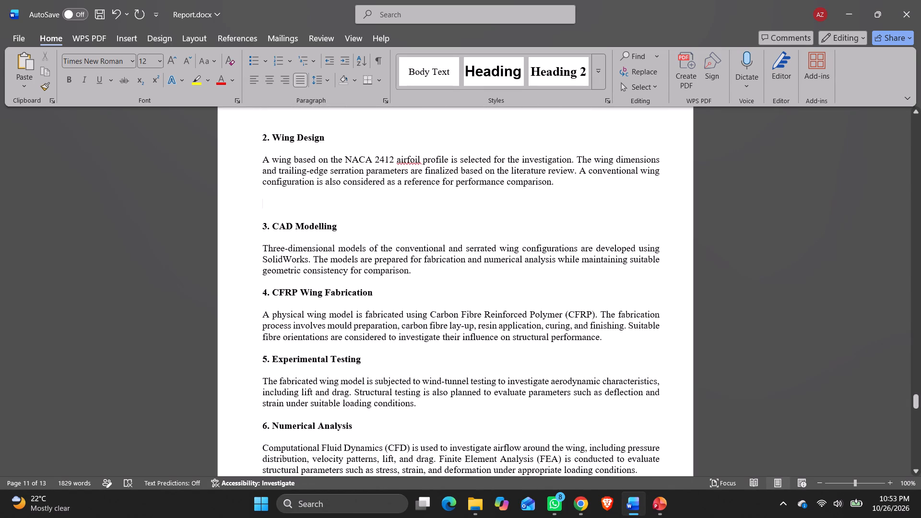
{"action": "left_click", "coordinate": [445, 274]}
{"action": "key", "text": "Return"}
{"action": "scroll", "coordinate": [445, 274], "scroll_direction": "down", "scroll_amount": 2}
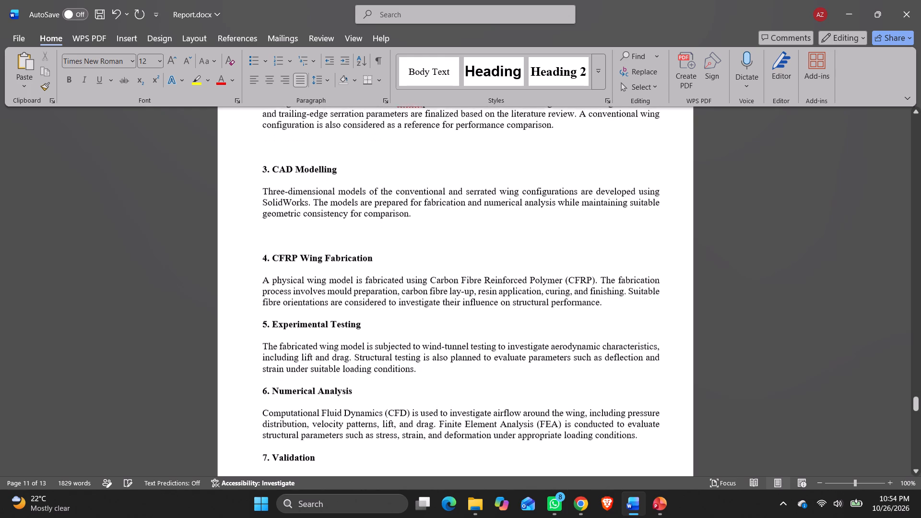
{"action": "left_click", "coordinate": [620, 305]}
{"action": "key", "text": "Return"}
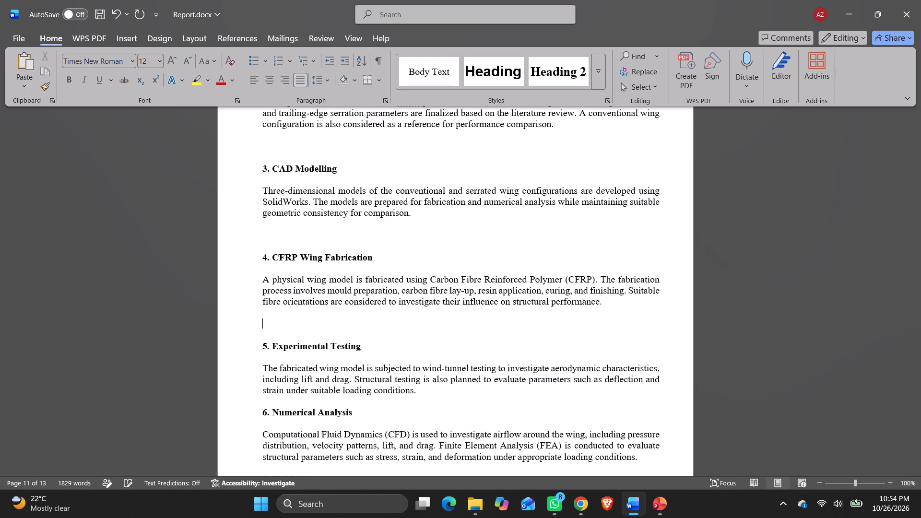
{"action": "scroll", "coordinate": [597, 301], "scroll_direction": "down", "scroll_amount": 3}
{"action": "left_click", "coordinate": [449, 311]}
{"action": "key", "text": "Return"}
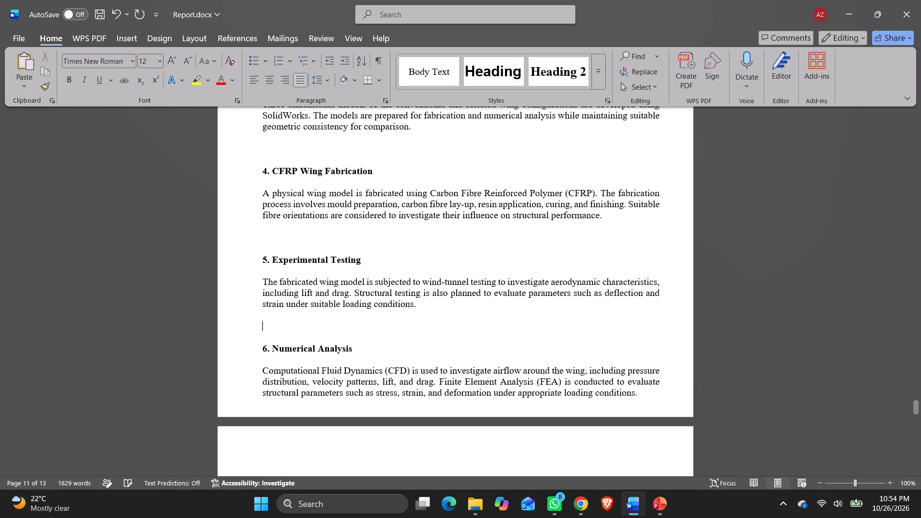
Add three more blank lines after 5. Experimental Testing to move 6. Numerical Analysis onto the next page.
{"action": "scroll", "coordinate": [445, 314], "scroll_direction": "down", "scroll_amount": 4}
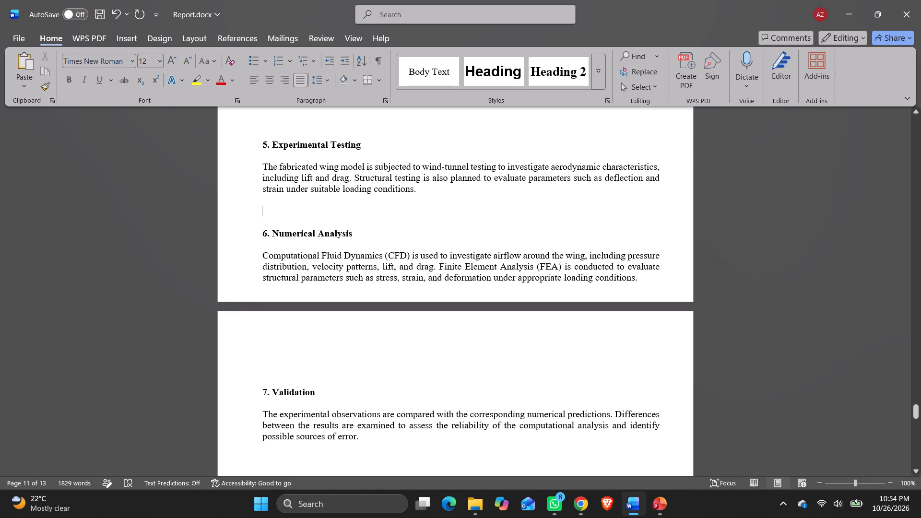
{"action": "key", "text": "Return"}
{"action": "key", "text": "Return"}
{"action": "key", "text": "Return"}
Add a blank line between the 6. Numerical Analysis section and the 7. Validation heading.
{"action": "scroll", "coordinate": [481, 241], "scroll_direction": "down", "scroll_amount": 4}
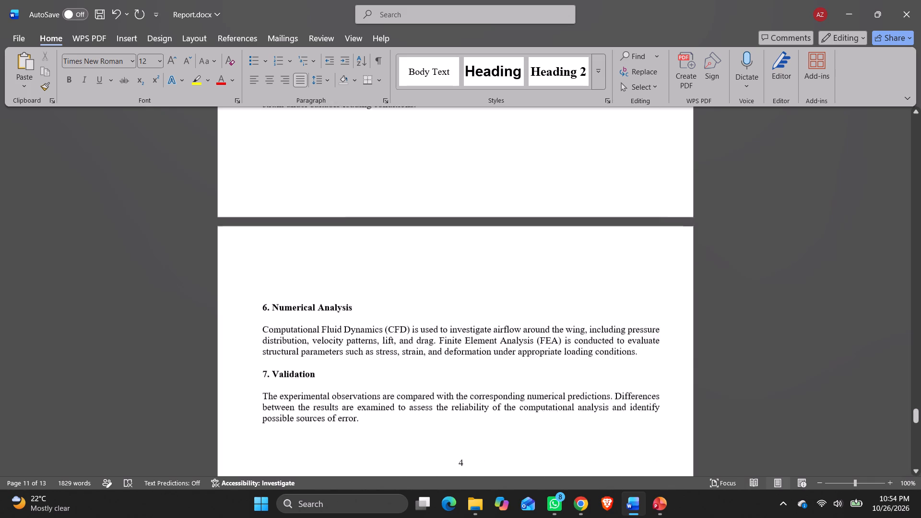
{"action": "scroll", "coordinate": [472, 252], "scroll_direction": "down", "scroll_amount": 3}
{"action": "left_click", "coordinate": [645, 236]}
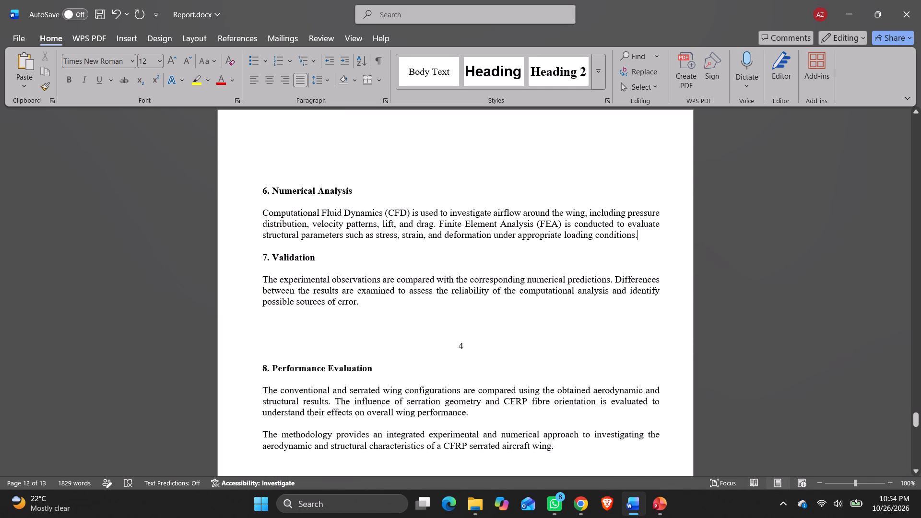
{"action": "key", "text": "Return"}
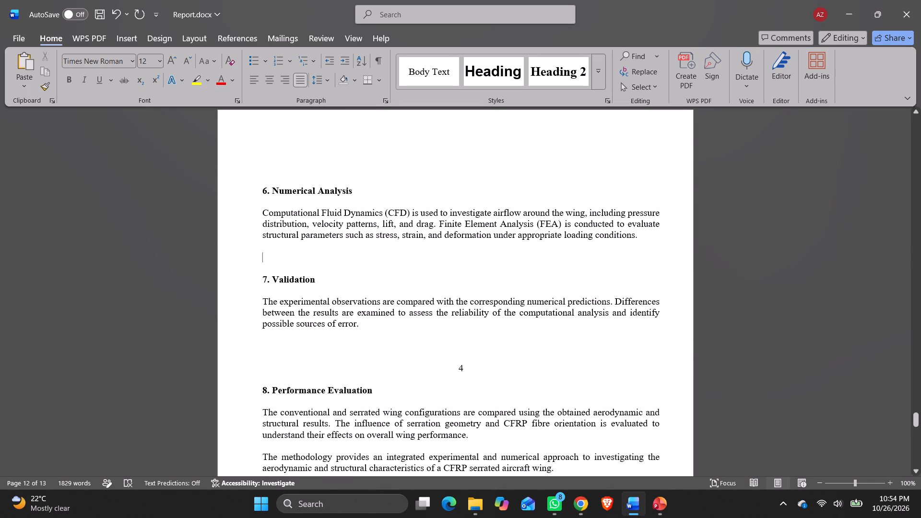
Delete the extra blank line and the displaced page number 4 between 7. Validation and 8. Performance Evaluation.
{"action": "left_click", "coordinate": [434, 363]}
{"action": "key", "text": "BackSpace"}
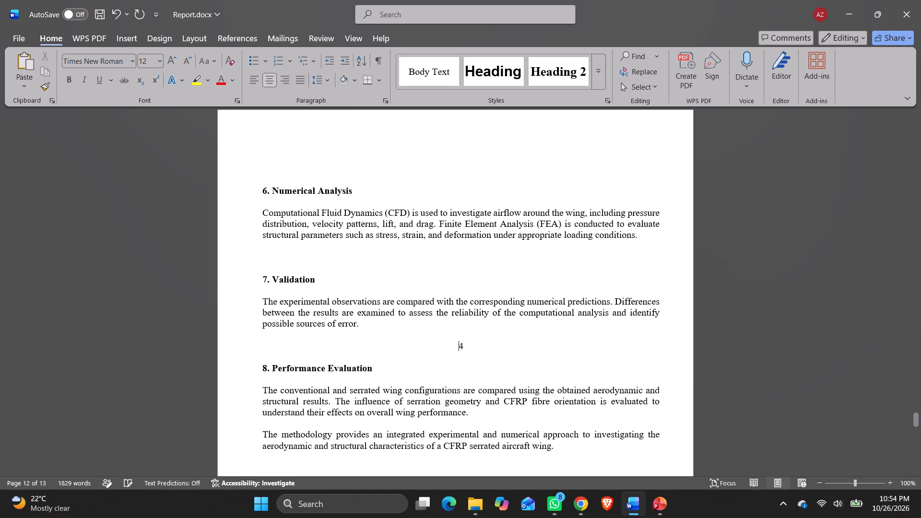
{"action": "key", "text": "Right"}
{"action": "key", "text": "BackSpace"}
Review the section spacing and page breaks across the Chapter III pages.
{"action": "scroll", "coordinate": [365, 316], "scroll_direction": "up", "scroll_amount": 3}
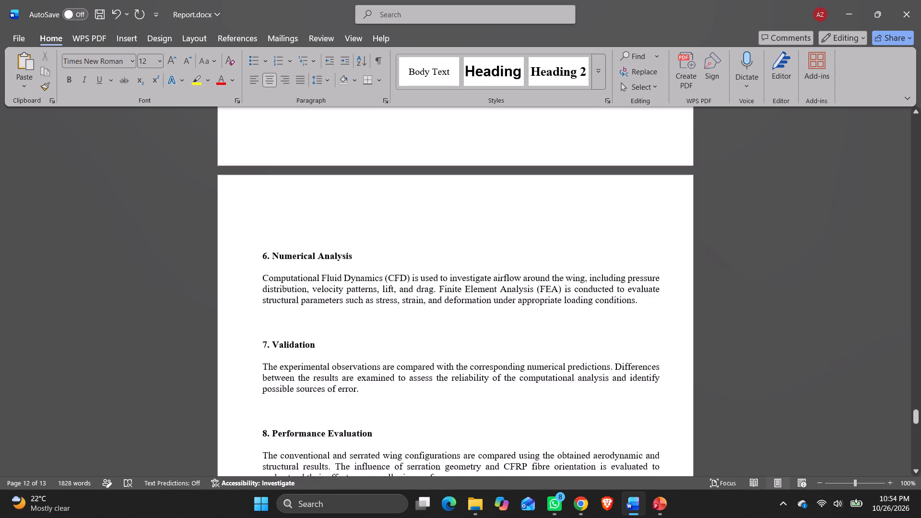
{"action": "left_click", "coordinate": [368, 271]}
{"action": "left_click", "coordinate": [370, 257]}
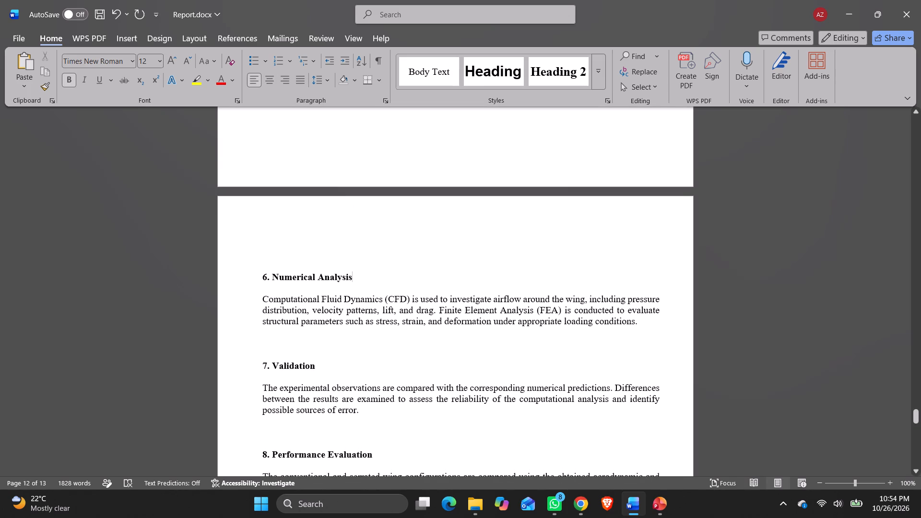
{"action": "scroll", "coordinate": [366, 257], "scroll_direction": "up", "scroll_amount": 20}
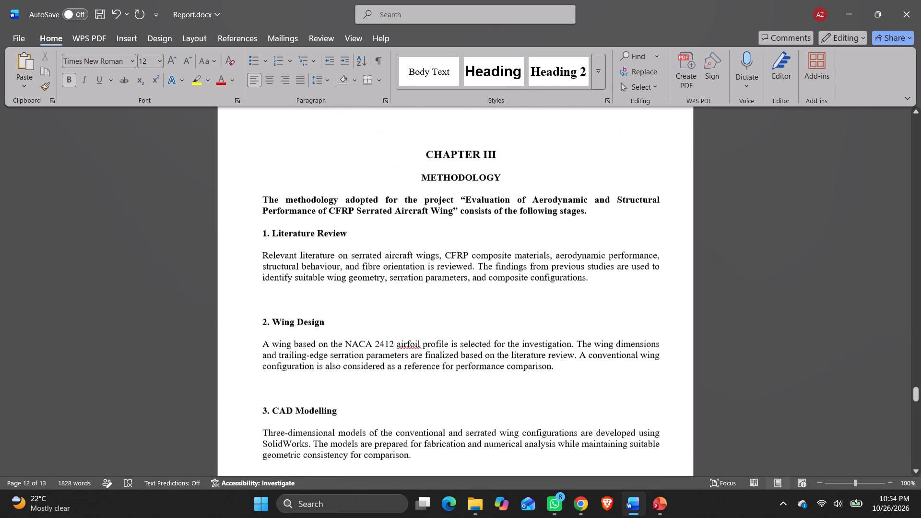
{"action": "scroll", "coordinate": [366, 257], "scroll_direction": "down", "scroll_amount": 12}
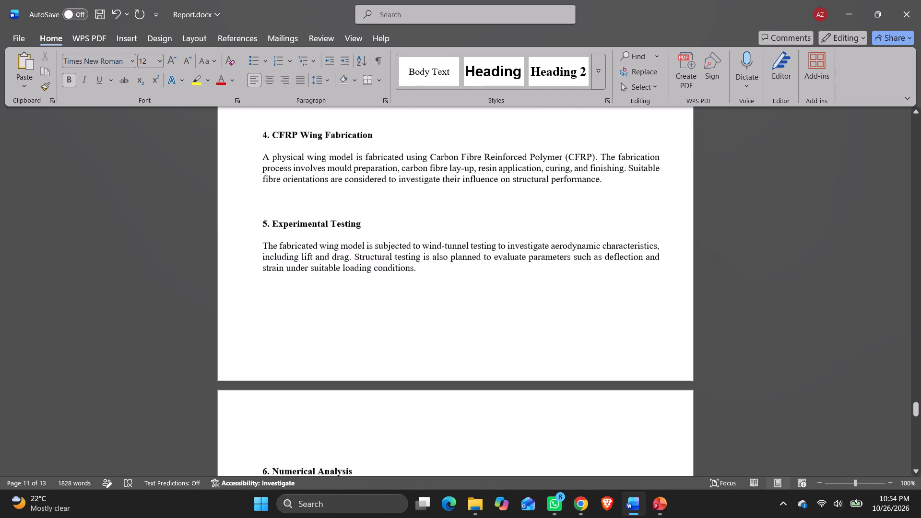
{"action": "scroll", "coordinate": [365, 263], "scroll_direction": "down", "scroll_amount": 18}
{"action": "scroll", "coordinate": [365, 263], "scroll_direction": "down", "scroll_amount": 9}
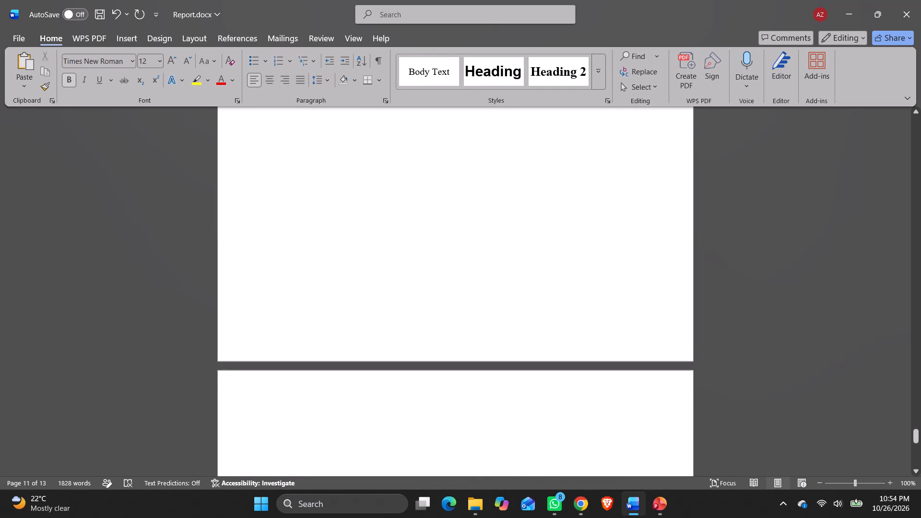
Delete eight blank lines above the page number 5 to bring it back to the bottom of the Performance Evaluation page.
{"action": "scroll", "coordinate": [365, 263], "scroll_direction": "down", "scroll_amount": 15}
{"action": "scroll", "coordinate": [365, 263], "scroll_direction": "up", "scroll_amount": 4}
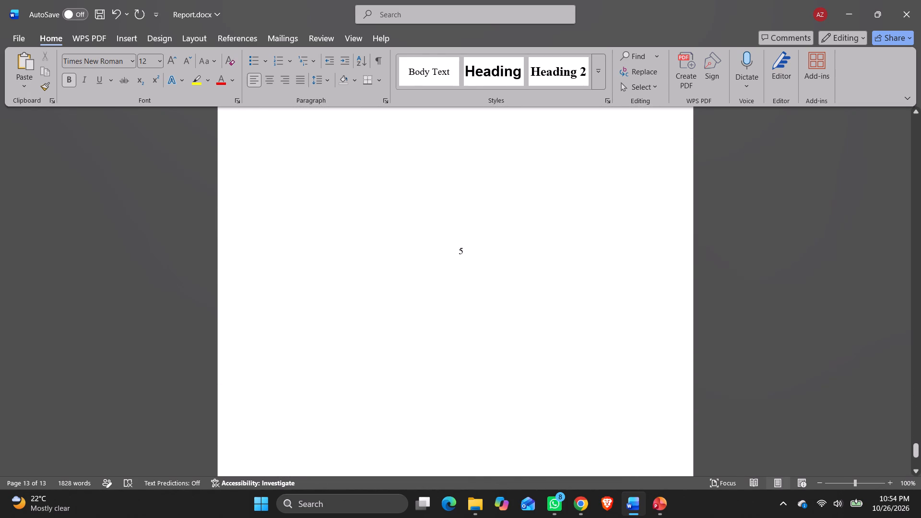
{"action": "left_click", "coordinate": [450, 253]}
{"action": "left_click", "coordinate": [475, 220]}
{"action": "key", "text": "BackSpace"}
{"action": "key", "text": "BackSpace"}
{"action": "key", "text": "BackSpace"}
{"action": "key", "text": "BackSpace"}
{"action": "key", "text": "BackSpace"}
{"action": "key", "text": "BackSpace"}
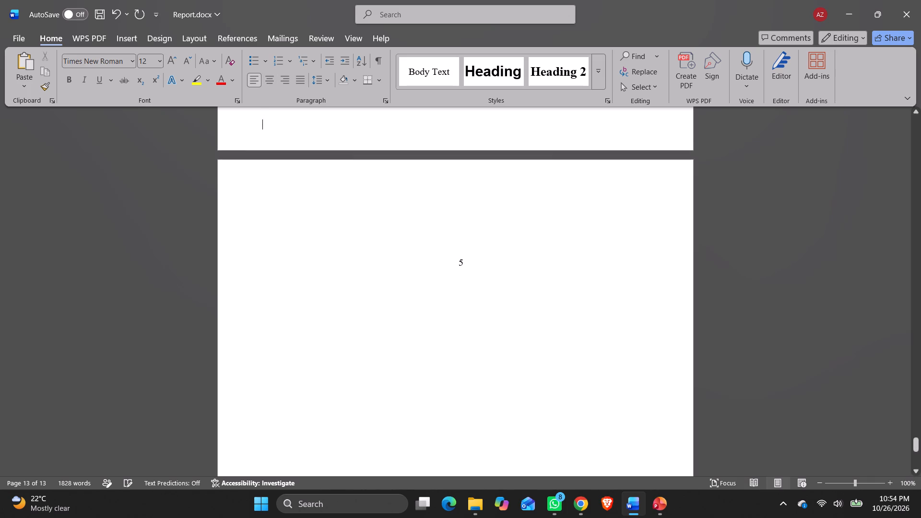
{"action": "key", "text": "BackSpace"}
{"action": "key", "text": "BackSpace"}
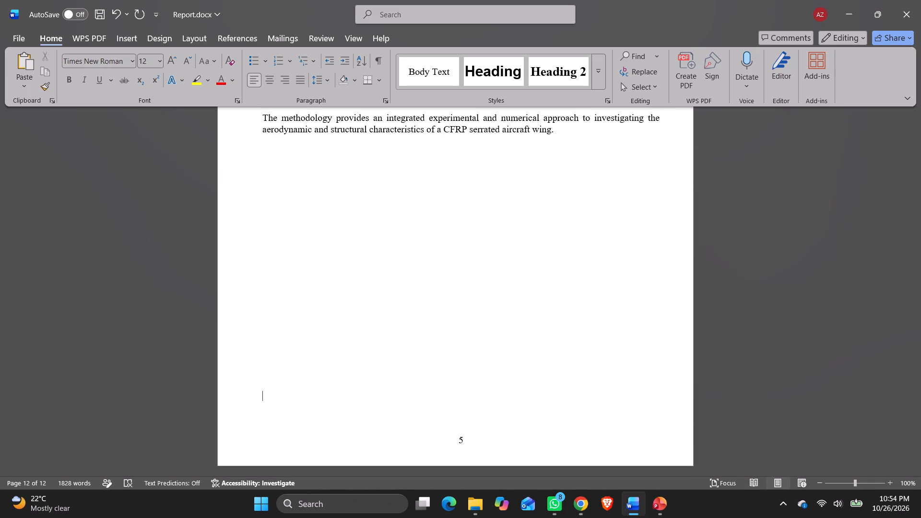
{"action": "scroll", "coordinate": [475, 220], "scroll_direction": "up", "scroll_amount": 17}
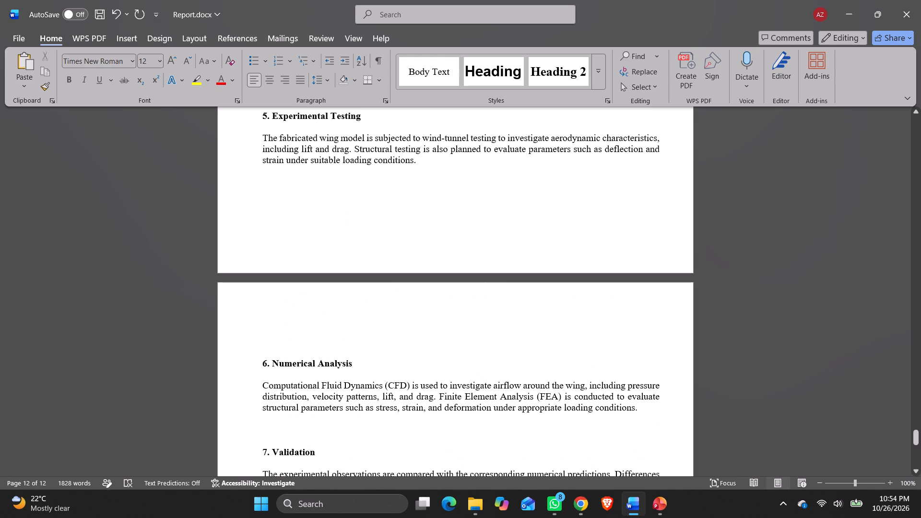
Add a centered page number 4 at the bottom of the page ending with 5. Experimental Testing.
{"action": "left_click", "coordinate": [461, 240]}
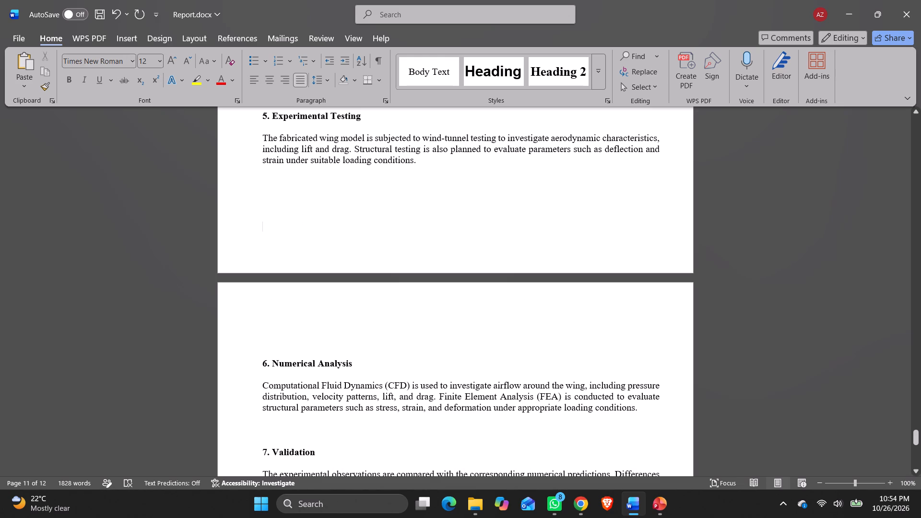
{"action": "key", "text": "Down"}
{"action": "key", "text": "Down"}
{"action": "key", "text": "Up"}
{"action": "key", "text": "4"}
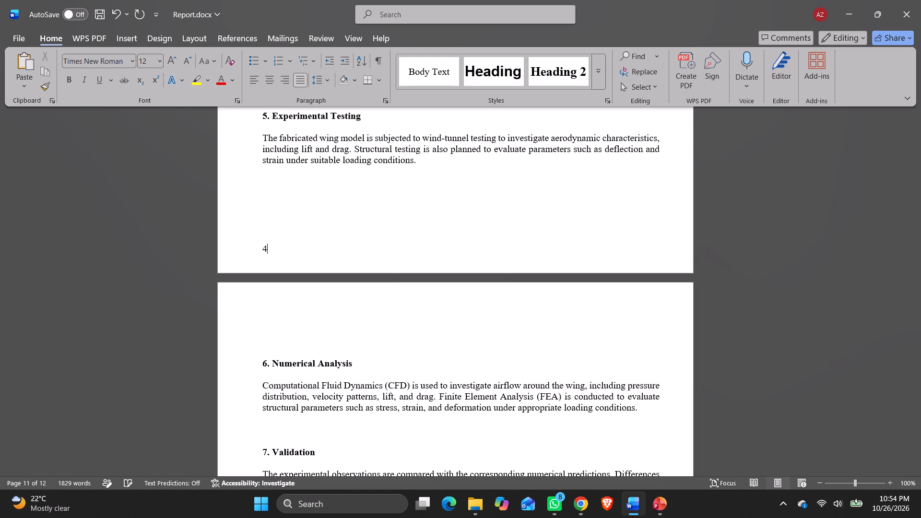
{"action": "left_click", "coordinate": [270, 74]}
Review the section spacing and page numbers across the Chapter II and Chapter III pages.
{"action": "scroll", "coordinate": [390, 177], "scroll_direction": "up", "scroll_amount": 6}
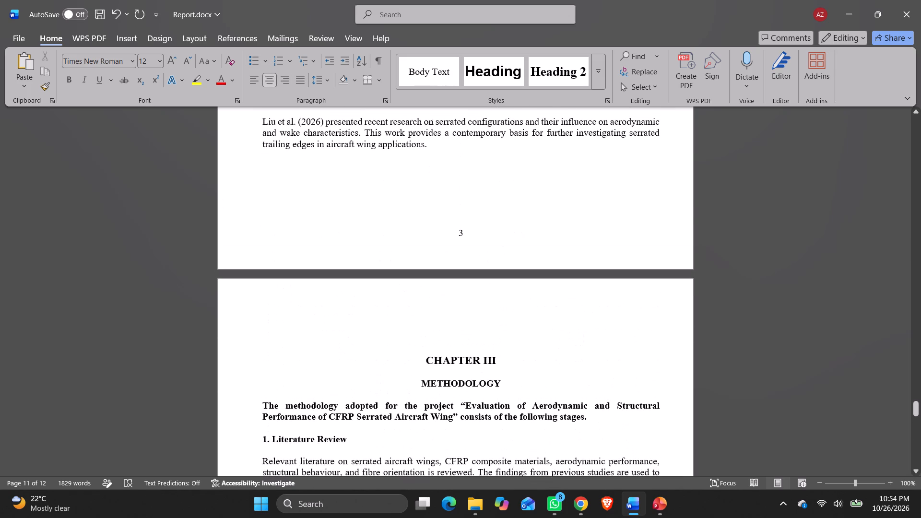
{"action": "scroll", "coordinate": [390, 177], "scroll_direction": "up", "scroll_amount": 1}
{"action": "scroll", "coordinate": [390, 177], "scroll_direction": "down", "scroll_amount": 6}
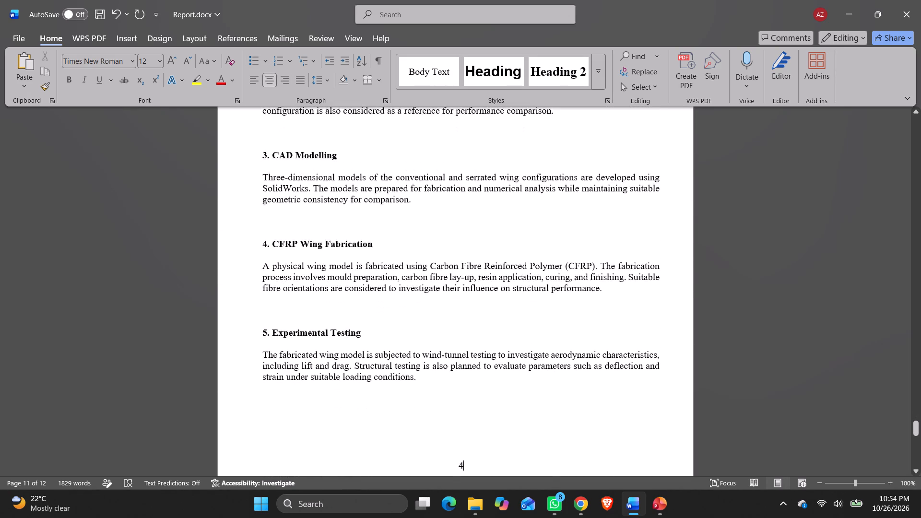
{"action": "scroll", "coordinate": [390, 177], "scroll_direction": "down", "scroll_amount": 3}
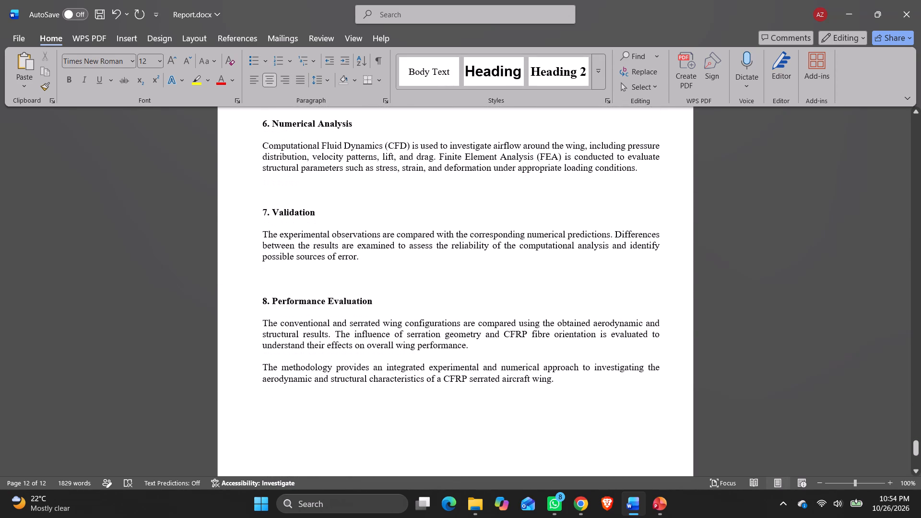
{"action": "scroll", "coordinate": [390, 177], "scroll_direction": "down", "scroll_amount": 1}
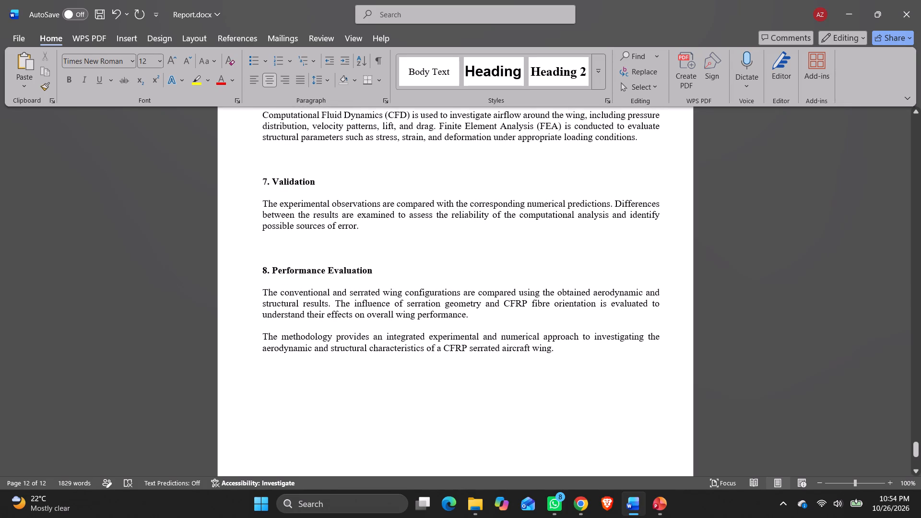
{"action": "scroll", "coordinate": [390, 177], "scroll_direction": "up", "scroll_amount": 9}
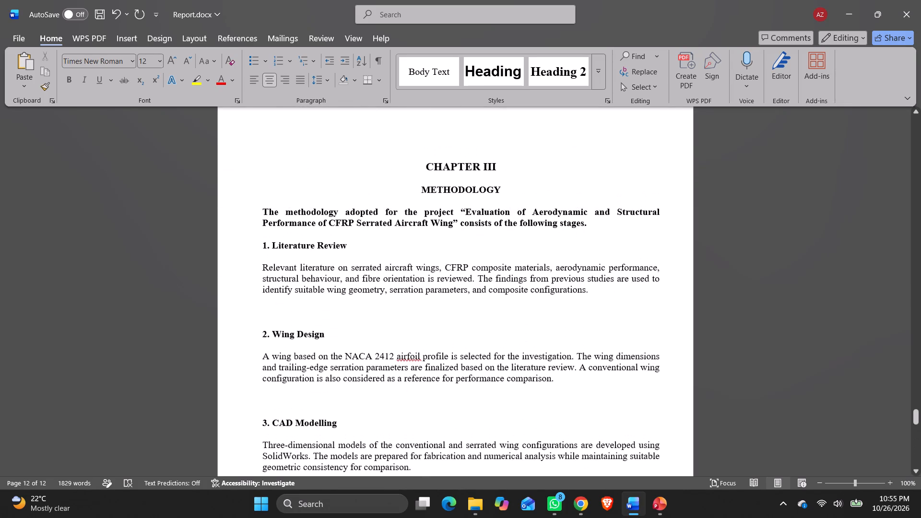
{"action": "scroll", "coordinate": [390, 177], "scroll_direction": "up", "scroll_amount": 5}
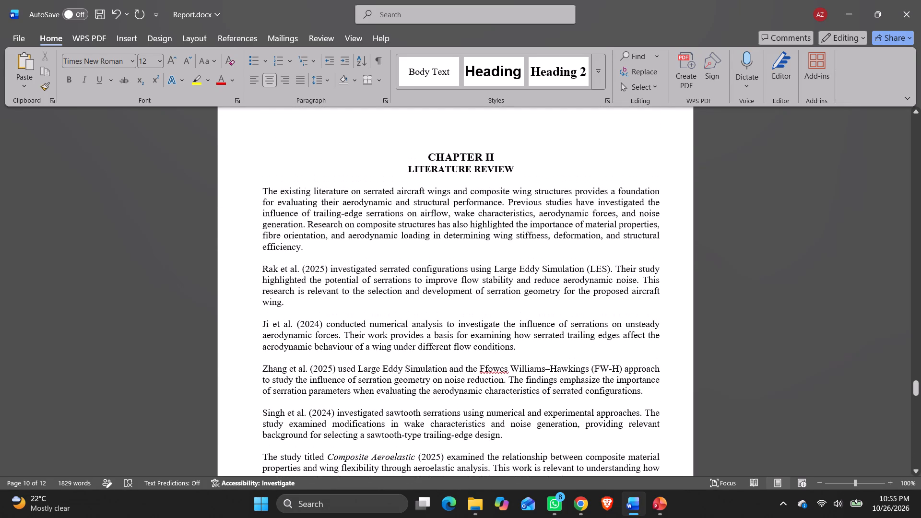
Undo the Chapter III blank-line and page-number edits, back to before the last page's number 5 was centered.
{"action": "key", "text": "ctrl+z"}
{"action": "key", "text": "ctrl+z"}
{"action": "key", "text": "ctrl+z"}
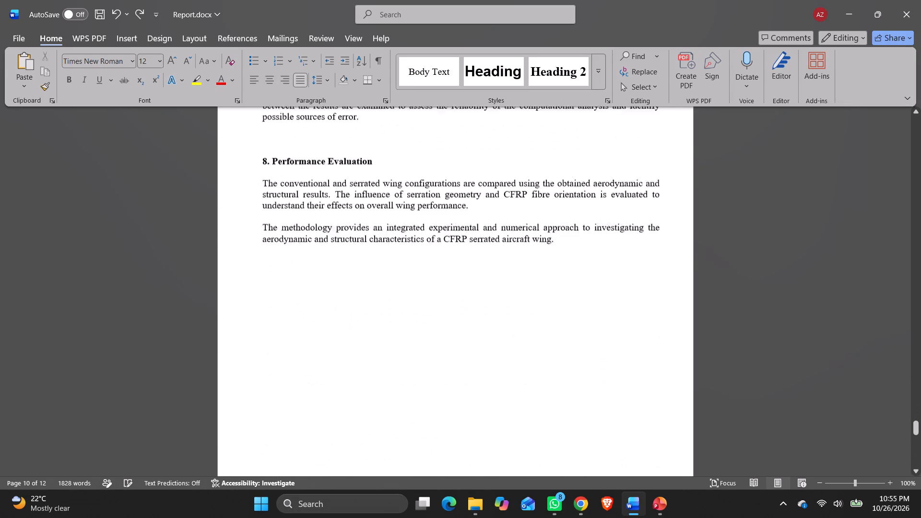
{"action": "key", "text": "ctrl+z"}
{"action": "key", "text": "ctrl+z"}
{"action": "key", "text": "ctrl+z"}
{"action": "key", "text": "ctrl+z"}
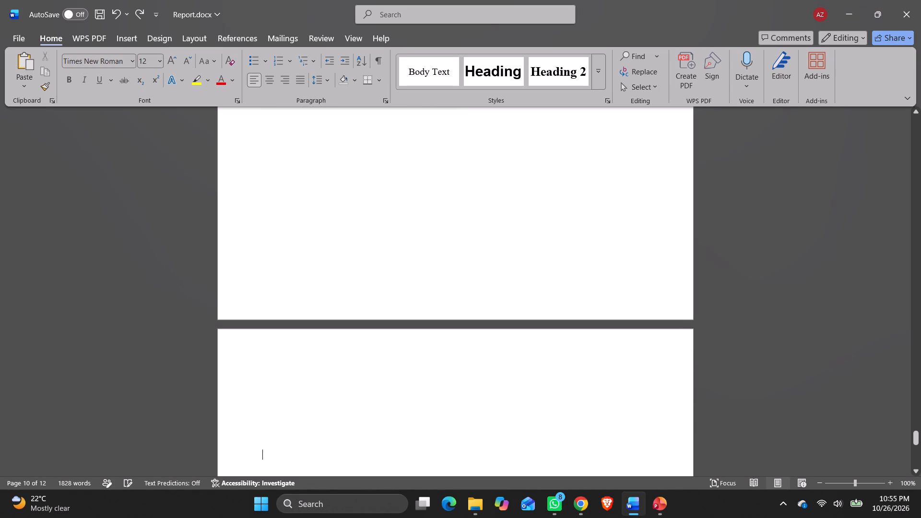
{"action": "key", "text": "ctrl+z"}
{"action": "key", "text": "ctrl+z"}
{"action": "key", "text": "ctrl+z"}
{"action": "key", "text": "ctrl+z"}
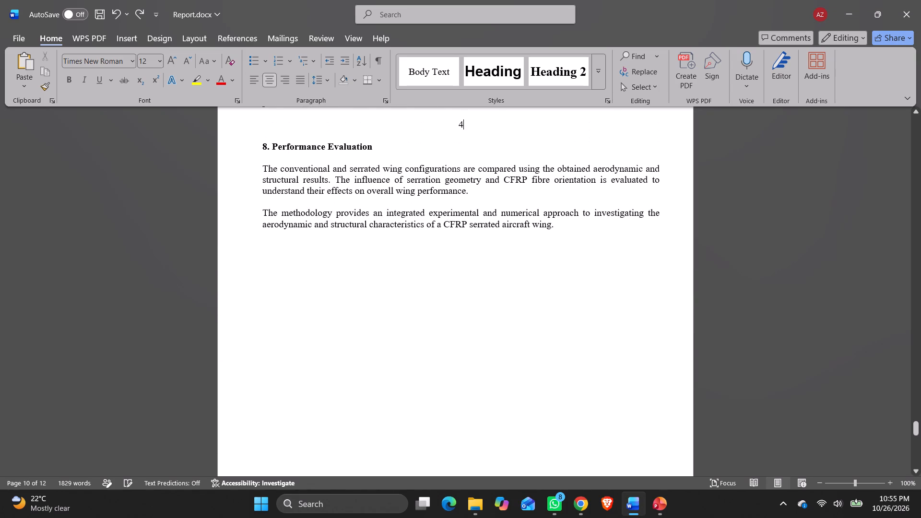
{"action": "scroll", "coordinate": [390, 177], "scroll_direction": "up", "scroll_amount": 3}
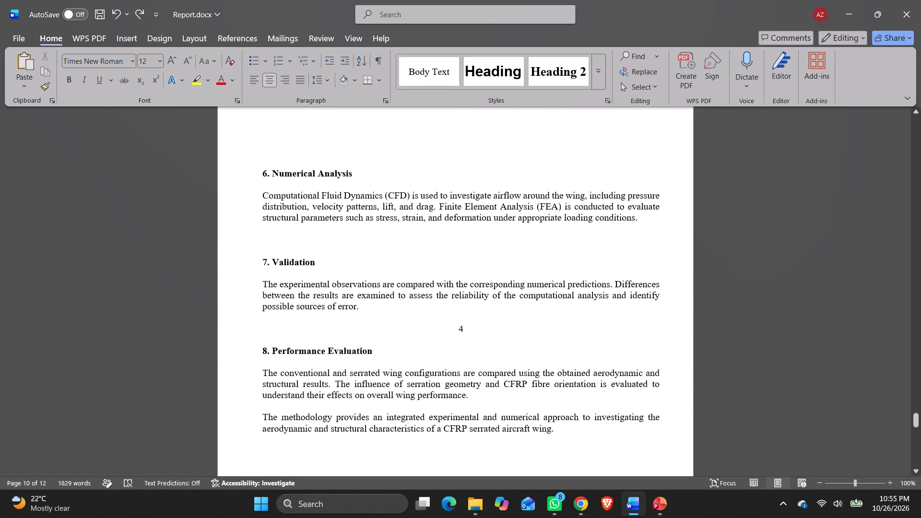
{"action": "key", "text": "ctrl+z"}
{"action": "key", "text": "ctrl+z"}
{"action": "key", "text": "ctrl+z"}
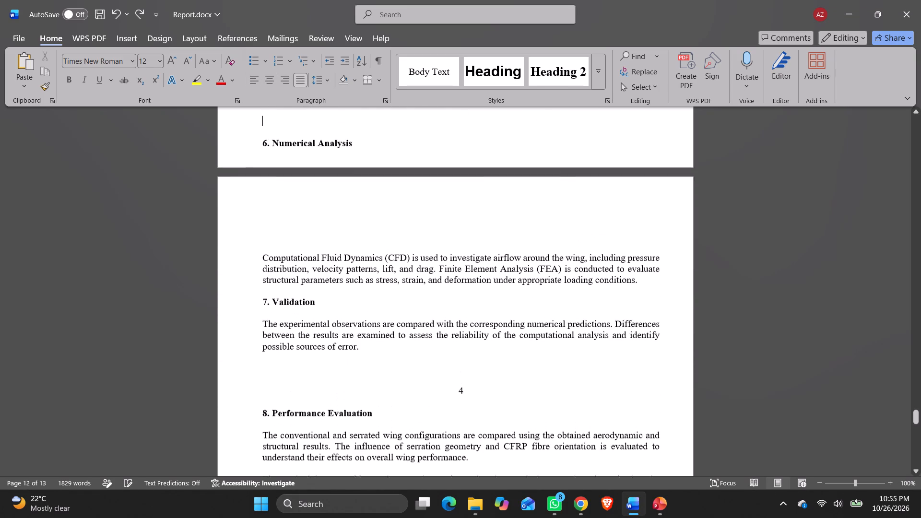
{"action": "key", "text": "ctrl+z"}
{"action": "key", "text": "ctrl+z"}
{"action": "key", "text": "ctrl+z"}
{"action": "key", "text": "ctrl+z"}
{"action": "key", "text": "ctrl+z"}
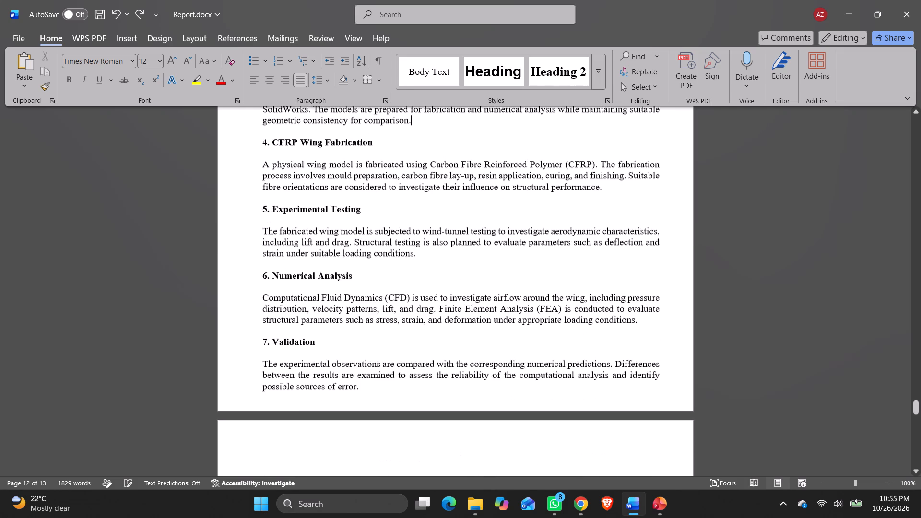
{"action": "key", "text": "ctrl+z"}
{"action": "key", "text": "ctrl+z"}
{"action": "key", "text": "ctrl+z"}
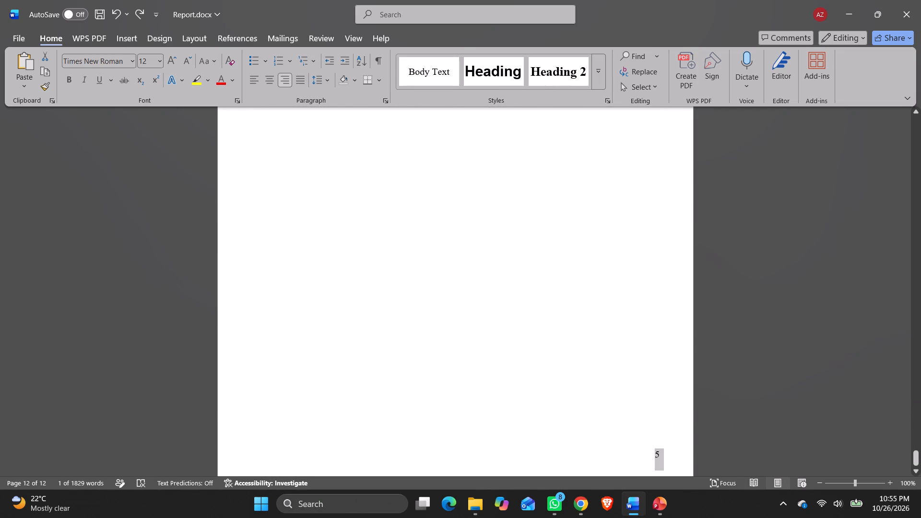
Center the page number 5 at the bottom of the Performance Evaluation page.
{"action": "left_click", "coordinate": [269, 78]}
{"action": "left_click", "coordinate": [374, 256]}
Review the report from Chapter III back to the cover, including the title pages and the Declaration.
{"action": "scroll", "coordinate": [374, 256], "scroll_direction": "up", "scroll_amount": 8}
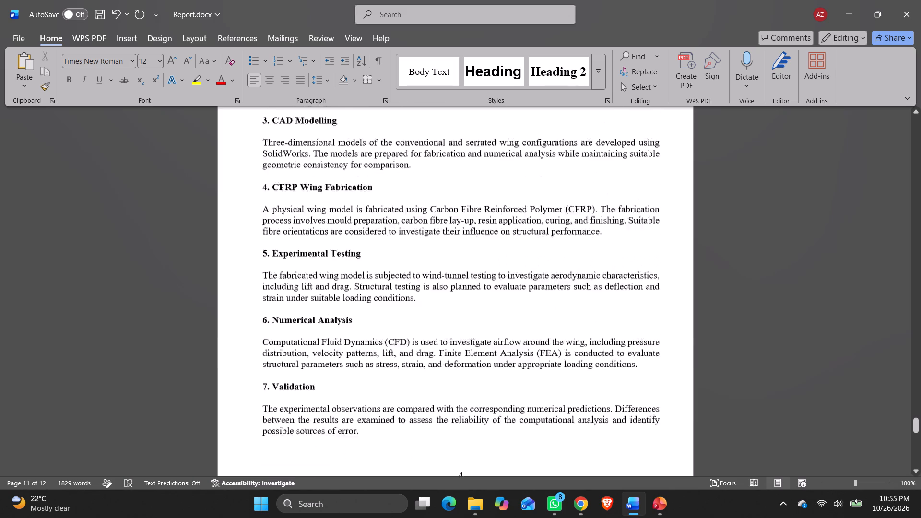
{"action": "scroll", "coordinate": [374, 256], "scroll_direction": "up", "scroll_amount": 19}
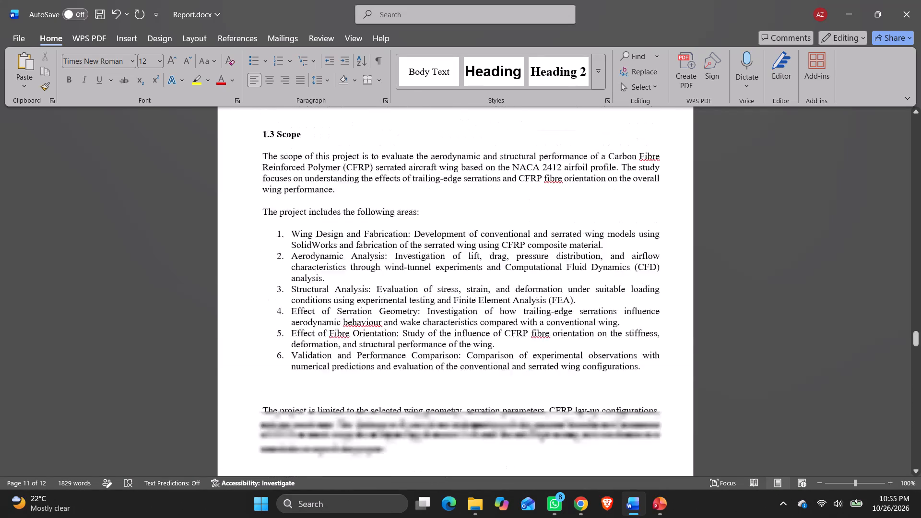
{"action": "scroll", "coordinate": [374, 256], "scroll_direction": "up", "scroll_amount": 17}
{"action": "scroll", "coordinate": [374, 256], "scroll_direction": "down", "scroll_amount": 1}
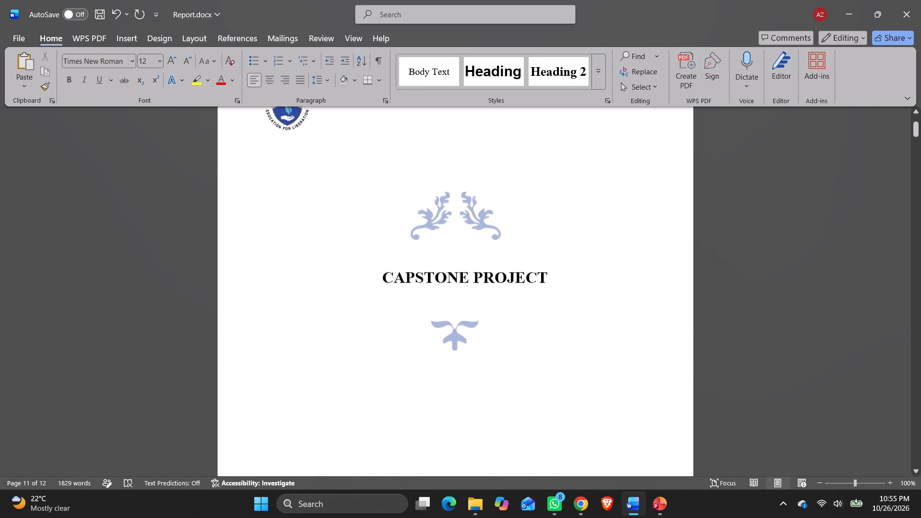
{"action": "scroll", "coordinate": [374, 256], "scroll_direction": "down", "scroll_amount": 7}
{"action": "scroll", "coordinate": [374, 256], "scroll_direction": "up", "scroll_amount": 1}
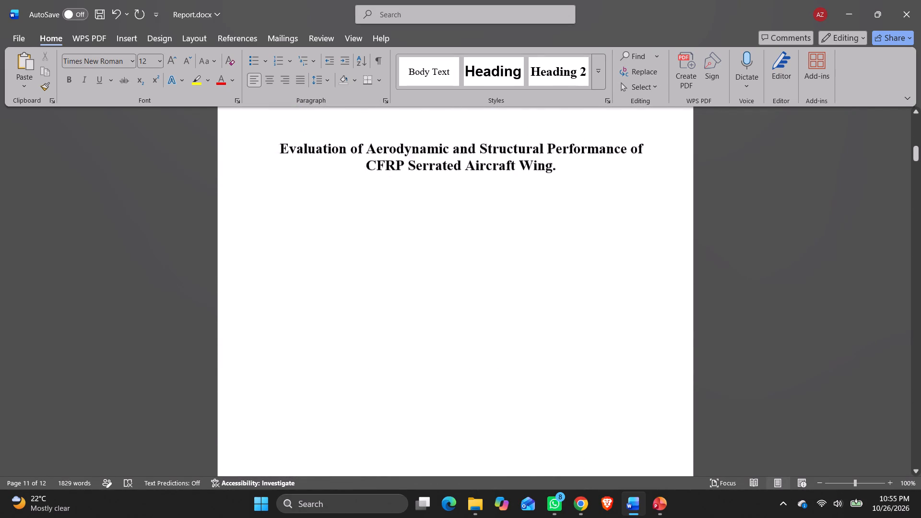
{"action": "scroll", "coordinate": [374, 256], "scroll_direction": "up", "scroll_amount": 1}
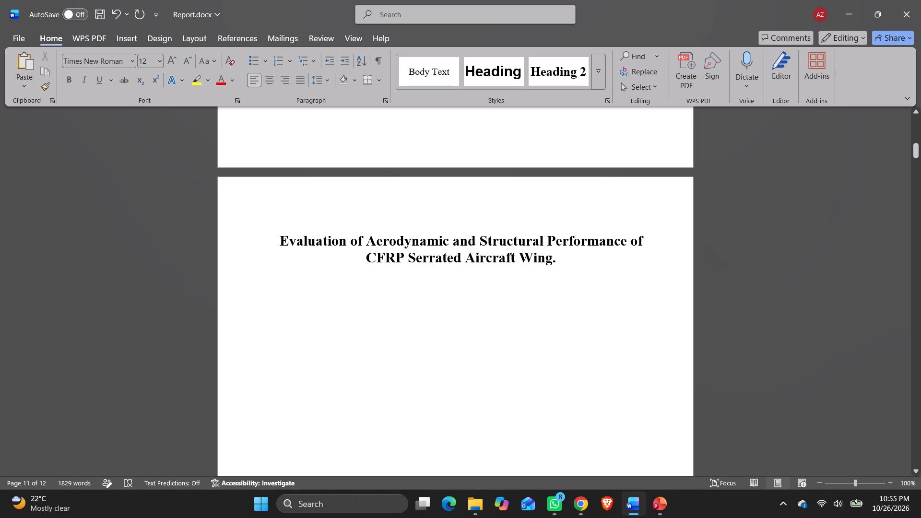
{"action": "scroll", "coordinate": [374, 256], "scroll_direction": "down", "scroll_amount": 5}
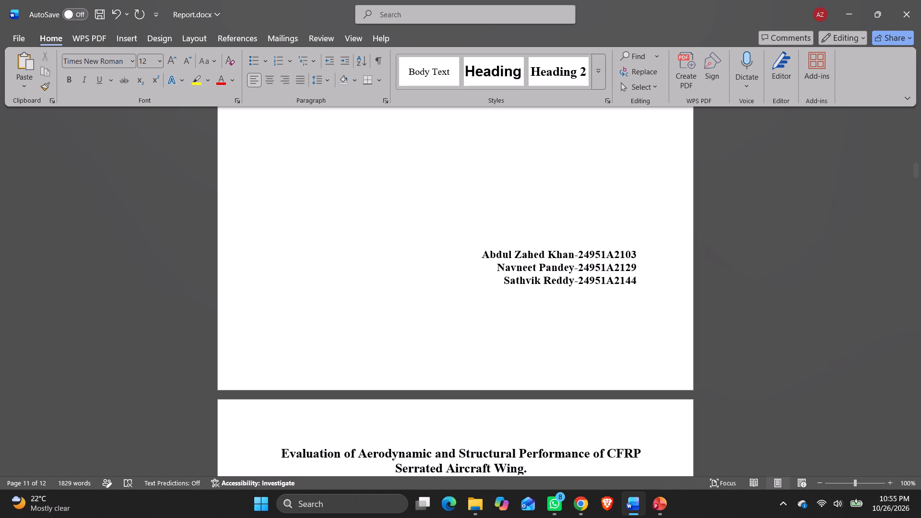
{"action": "scroll", "coordinate": [374, 256], "scroll_direction": "down", "scroll_amount": 5}
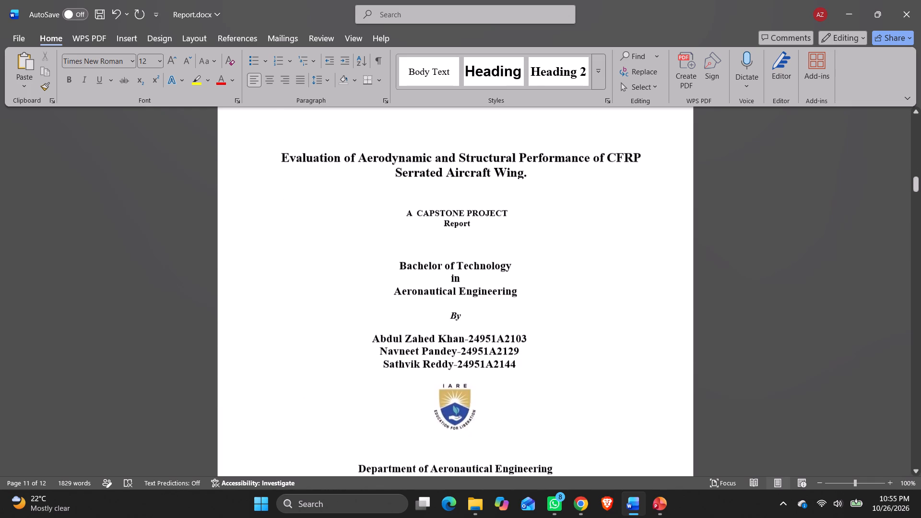
{"action": "scroll", "coordinate": [374, 256], "scroll_direction": "down", "scroll_amount": 7}
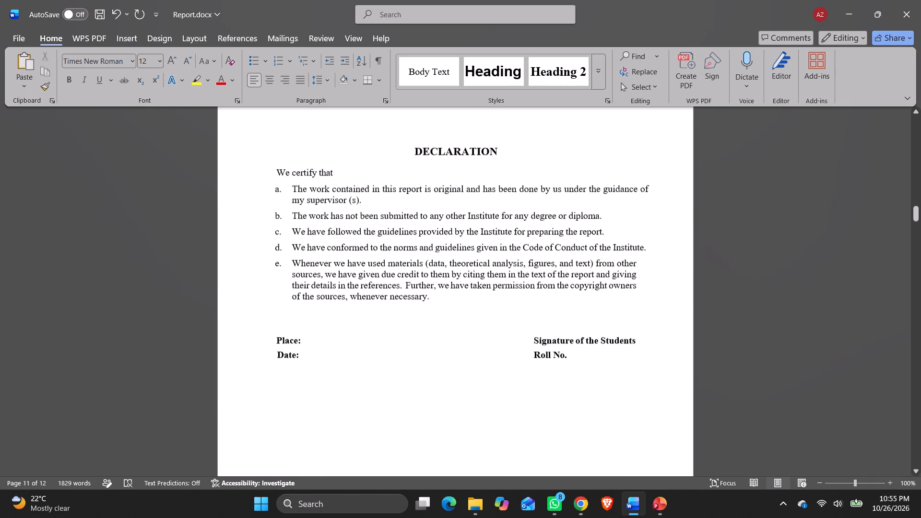
Examine the Approval Sheet's project title, student names, signature lines and spacing.
{"action": "scroll", "coordinate": [374, 256], "scroll_direction": "down", "scroll_amount": 3}
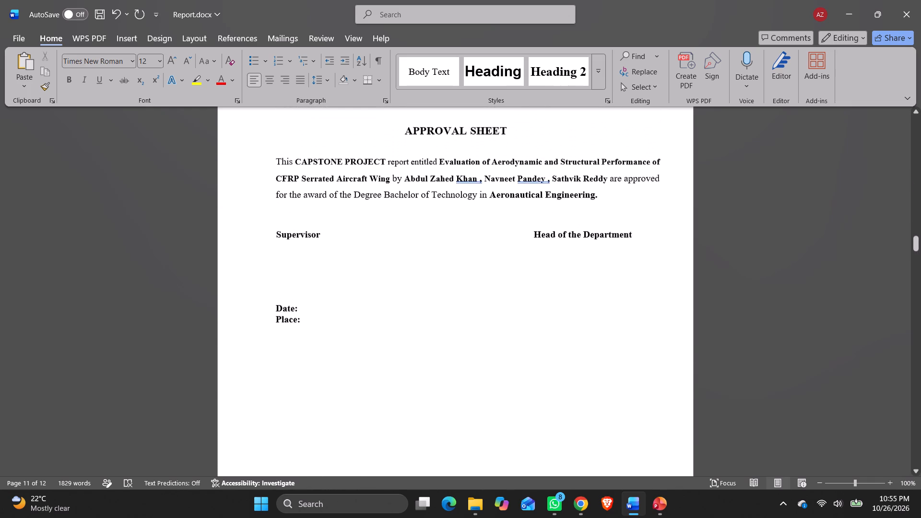
{"action": "scroll", "coordinate": [374, 256], "scroll_direction": "down", "scroll_amount": 1}
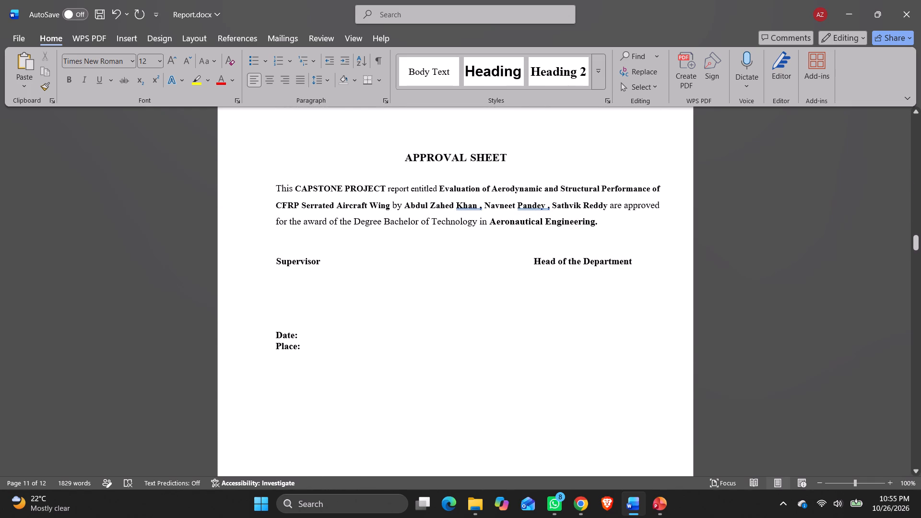
{"action": "left_click", "coordinate": [484, 212]}
{"action": "scroll", "coordinate": [484, 212], "scroll_direction": "up", "scroll_amount": 1}
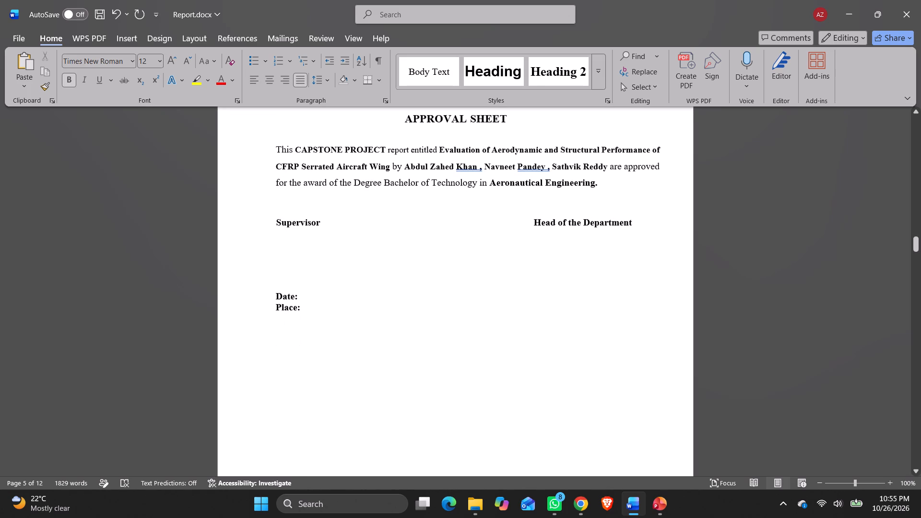
{"action": "left_click", "coordinate": [452, 255]}
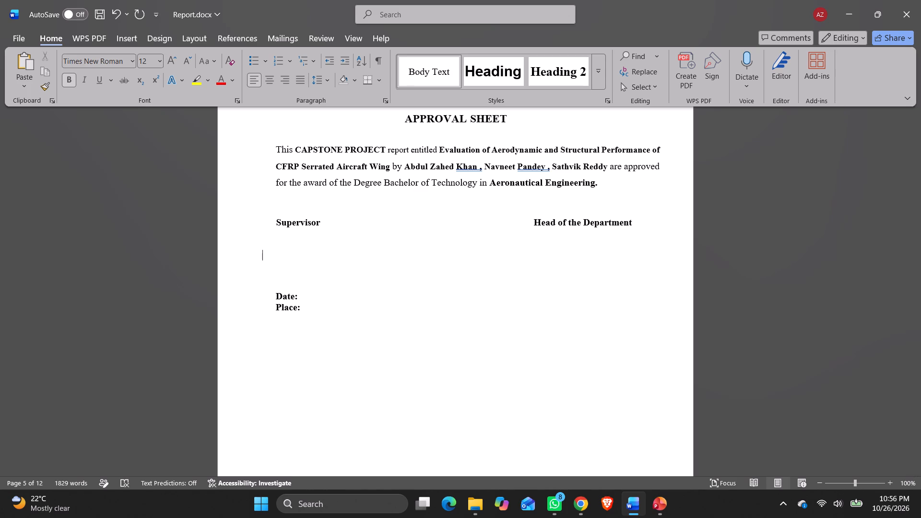
{"action": "scroll", "coordinate": [452, 255], "scroll_direction": "down", "scroll_amount": 2}
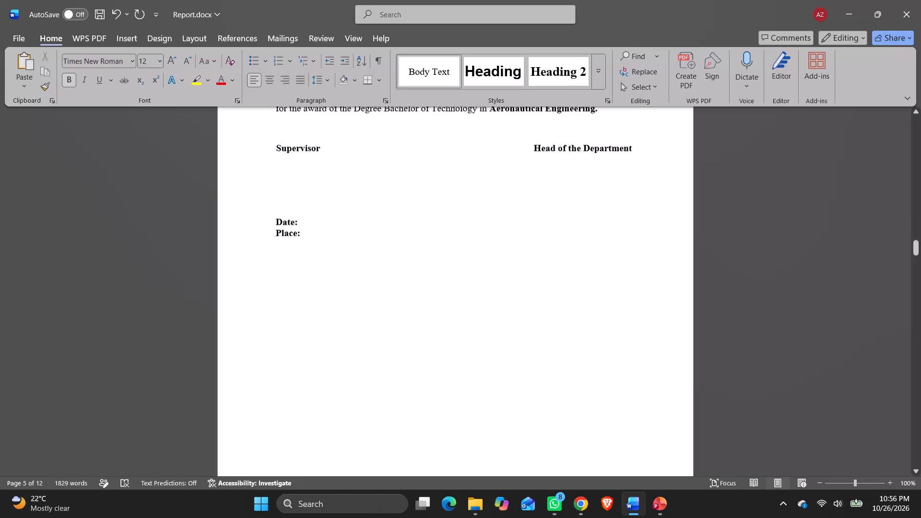
{"action": "scroll", "coordinate": [452, 255], "scroll_direction": "down", "scroll_amount": 2}
{"action": "scroll", "coordinate": [452, 255], "scroll_direction": "up", "scroll_amount": 1}
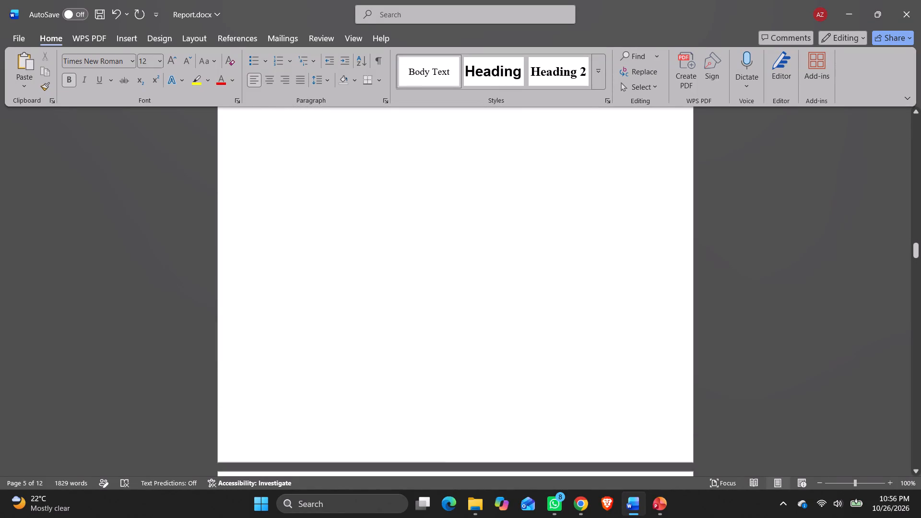
{"action": "scroll", "coordinate": [452, 255], "scroll_direction": "up", "scroll_amount": 1}
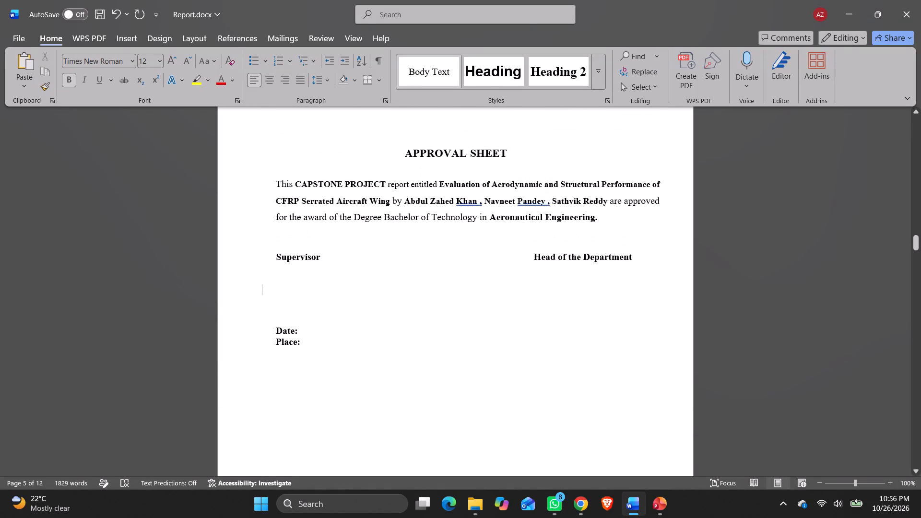
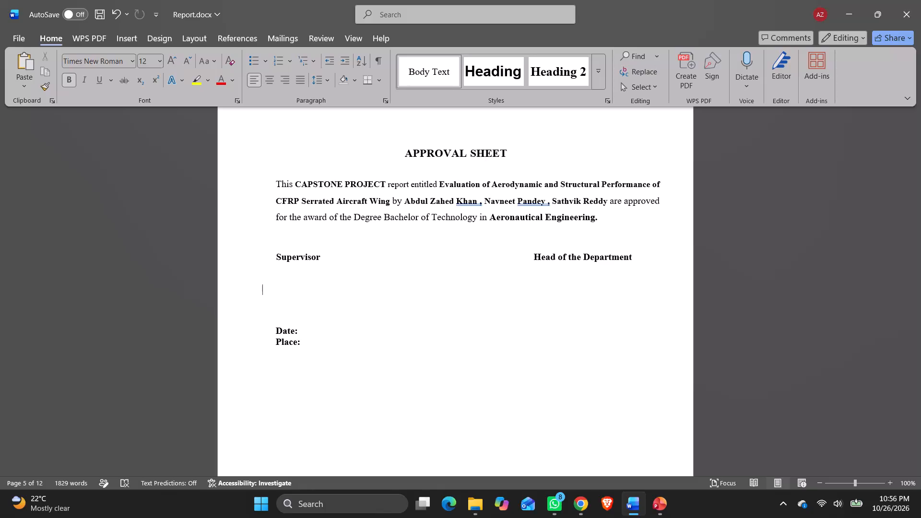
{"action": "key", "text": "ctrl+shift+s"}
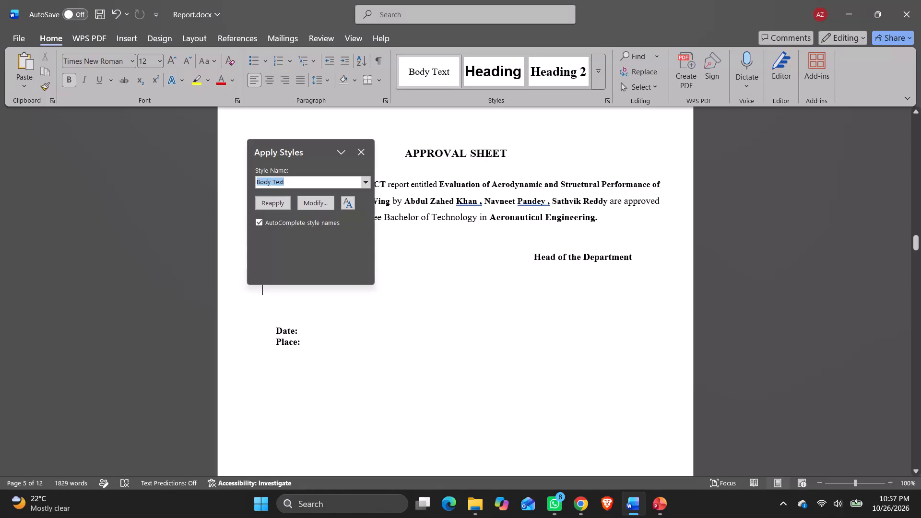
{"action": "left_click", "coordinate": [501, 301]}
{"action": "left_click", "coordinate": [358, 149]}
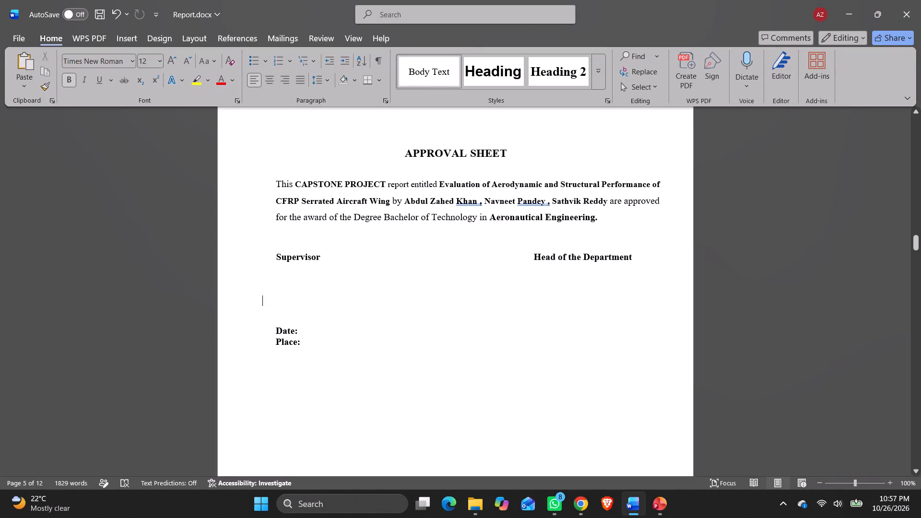
Save Report.docx and close it.
{"action": "scroll", "coordinate": [360, 202], "scroll_direction": "up", "scroll_amount": 11}
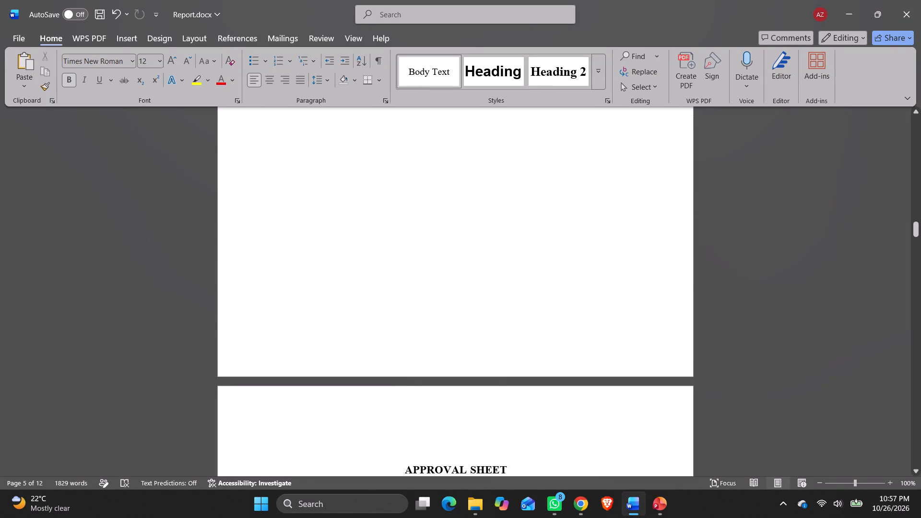
{"action": "key", "text": "ctrl+s"}
{"action": "key", "text": "ctrl+s"}
{"action": "key", "text": "ctrl+s"}
{"action": "key", "text": "ctrl+s"}
{"action": "key", "text": "ctrl+s"}
{"action": "key", "text": "ctrl+s"}
{"action": "key", "text": "ctrl+s"}
{"action": "key", "text": "ctrl+s"}
{"action": "key", "text": "ctrl+s"}
{"action": "key", "text": "ctrl+s"}
{"action": "key", "text": "ctrl+s"}
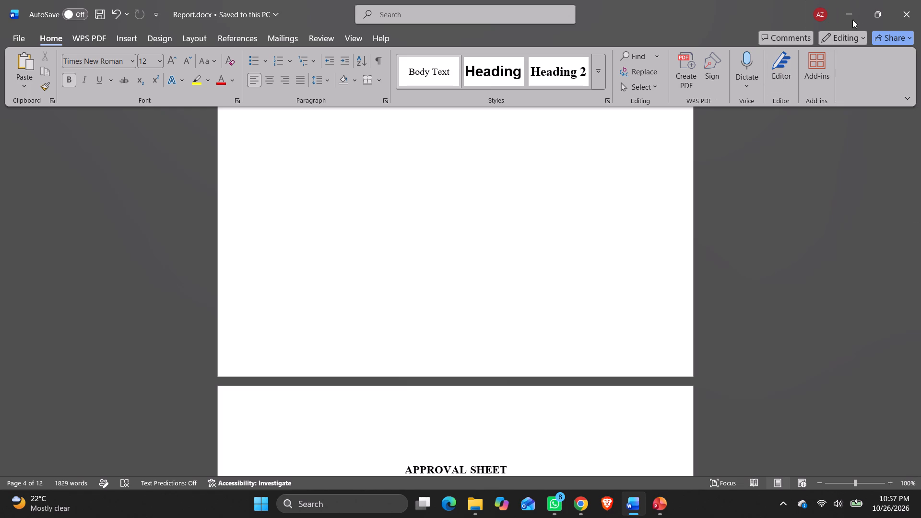
{"action": "left_click", "coordinate": [906, 13]}
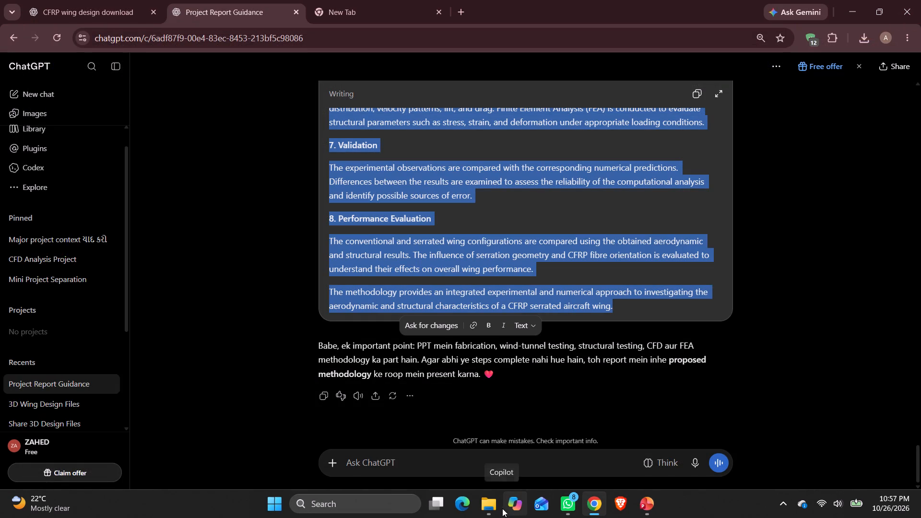
Reopen Report.docx from the major project folder.
{"action": "left_click", "coordinate": [494, 506]}
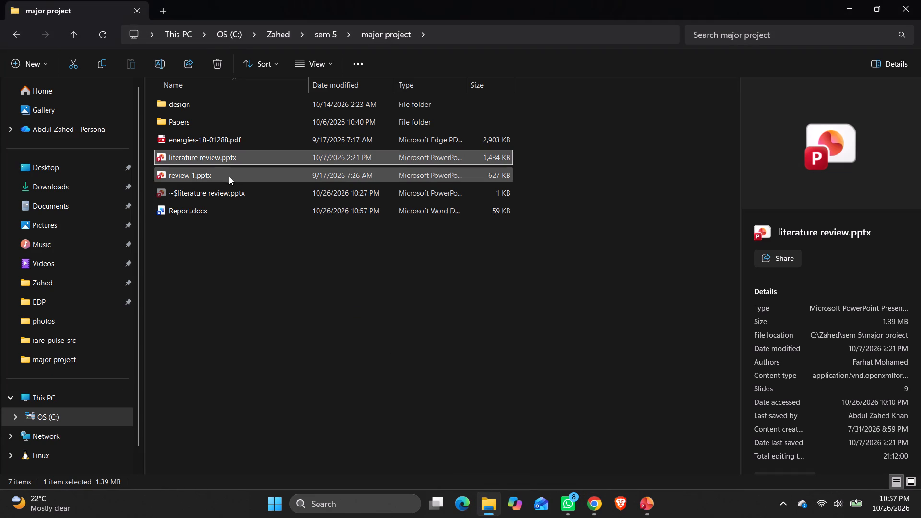
{"action": "left_click", "coordinate": [213, 212]}
{"action": "double_click", "coordinate": [213, 212]}
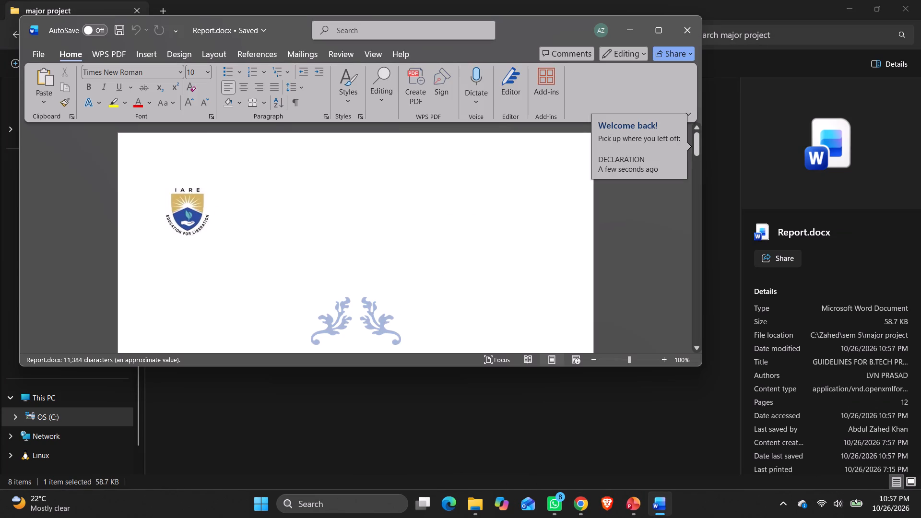
Review the reopened report's front matter from the cover through the title pages to the Declaration.
{"action": "scroll", "coordinate": [437, 263], "scroll_direction": "down", "scroll_amount": 16}
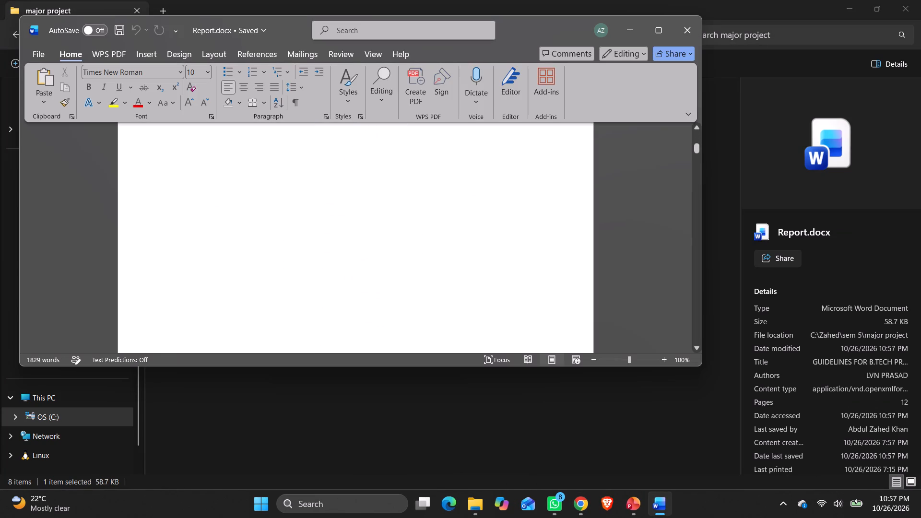
{"action": "scroll", "coordinate": [437, 263], "scroll_direction": "down", "scroll_amount": 5}
{"action": "scroll", "coordinate": [436, 261], "scroll_direction": "up", "scroll_amount": 5}
{"action": "scroll", "coordinate": [436, 261], "scroll_direction": "down", "scroll_amount": 6}
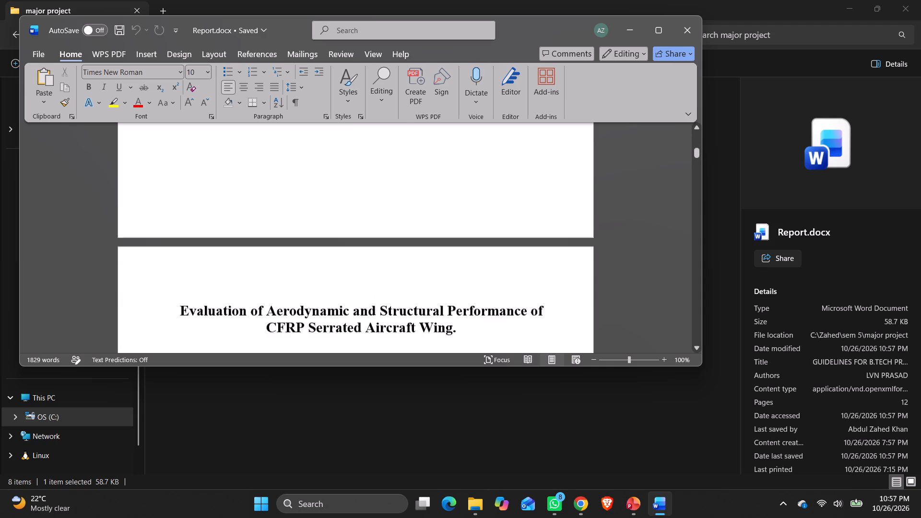
{"action": "scroll", "coordinate": [436, 261], "scroll_direction": "down", "scroll_amount": 15}
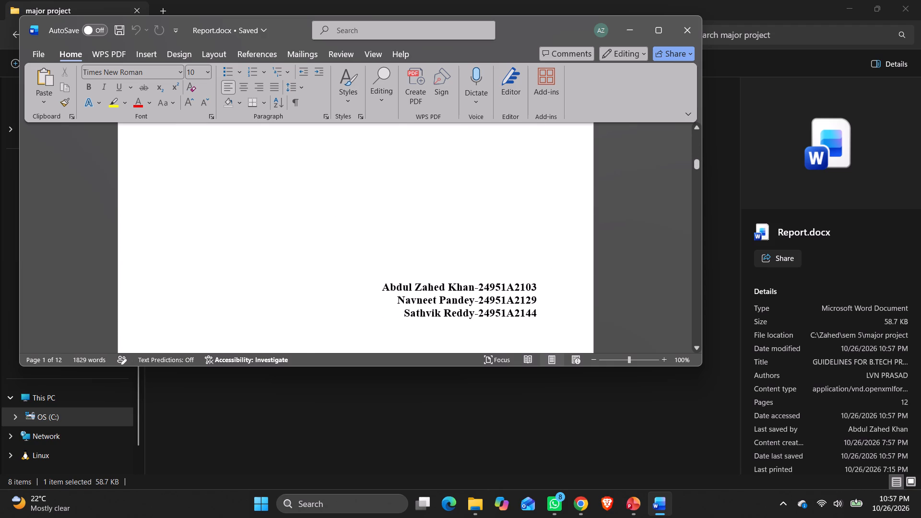
{"action": "scroll", "coordinate": [433, 260], "scroll_direction": "down", "scroll_amount": 5}
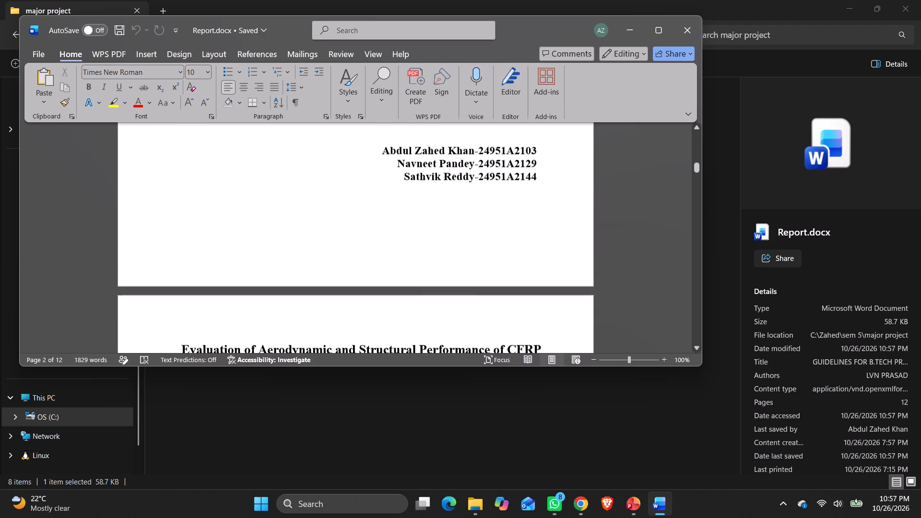
{"action": "scroll", "coordinate": [433, 260], "scroll_direction": "down", "scroll_amount": 5}
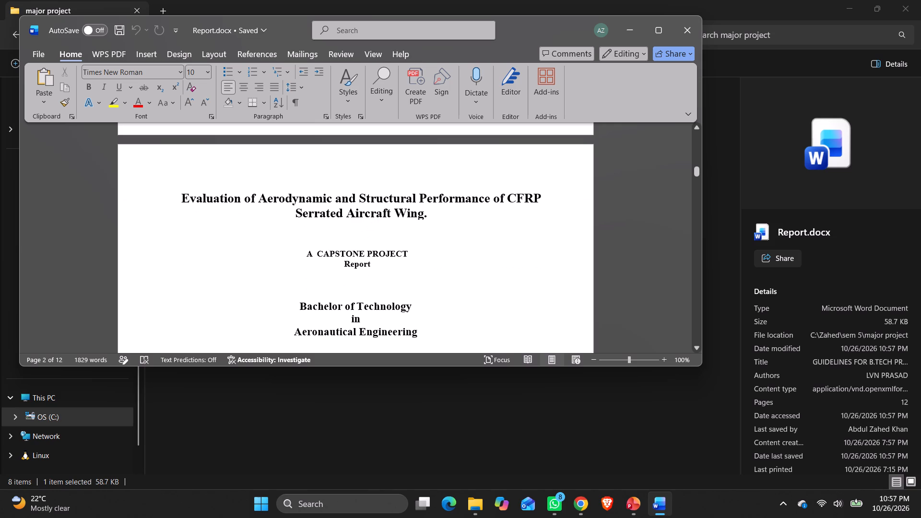
{"action": "scroll", "coordinate": [427, 251], "scroll_direction": "down", "scroll_amount": 7}
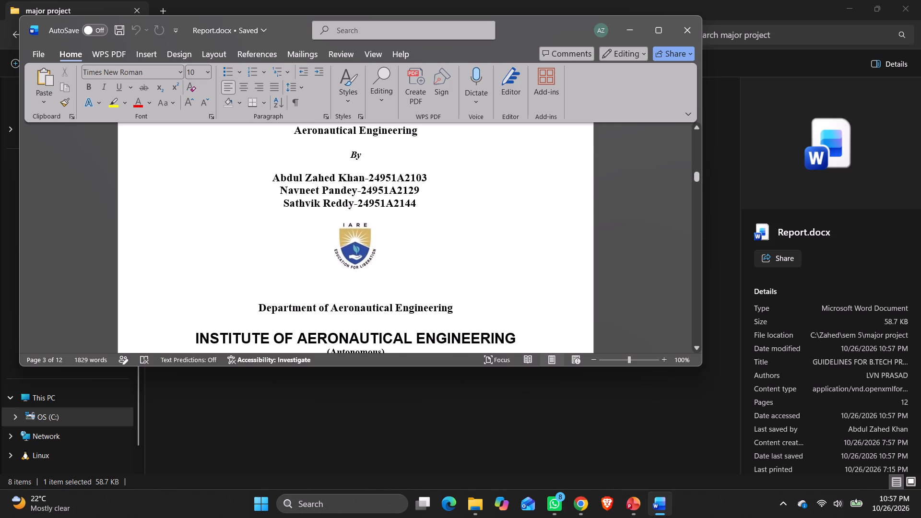
{"action": "scroll", "coordinate": [420, 253], "scroll_direction": "down", "scroll_amount": 4}
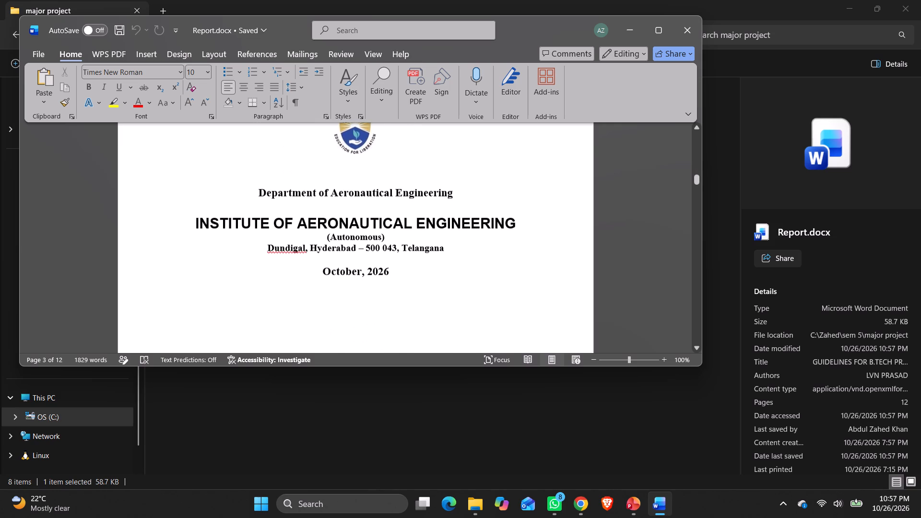
{"action": "scroll", "coordinate": [418, 254], "scroll_direction": "down", "scroll_amount": 16}
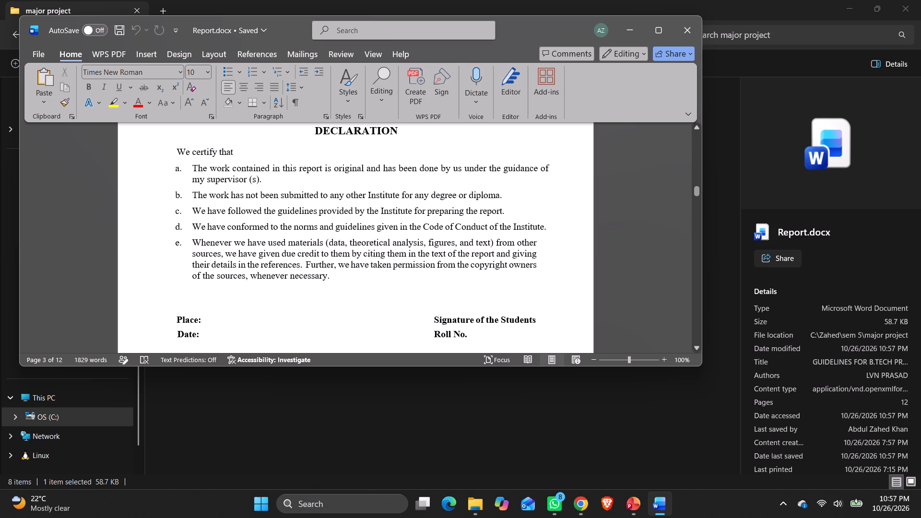
Insert the mentor's name after "under the guidance of" in Declaration item a, checking it against the literature review presentation's title slide.
{"action": "left_click", "coordinate": [552, 170]}
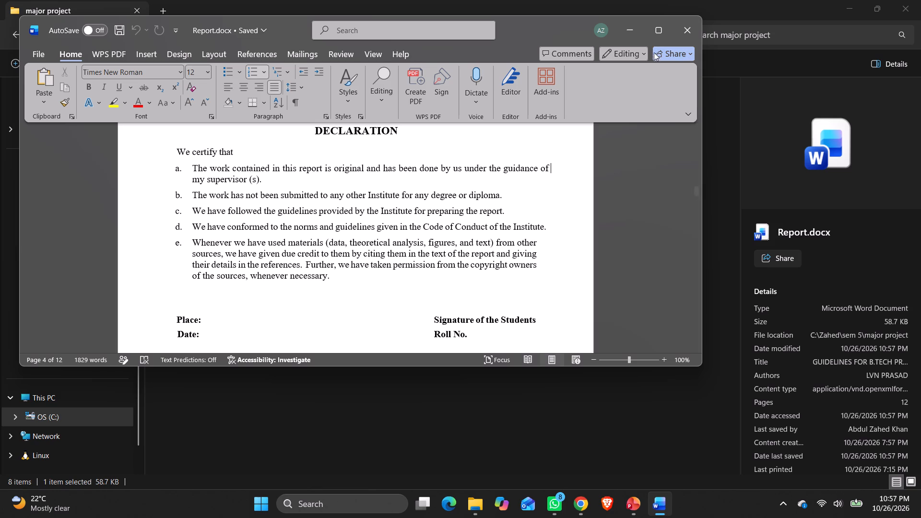
{"action": "left_click", "coordinate": [656, 35]}
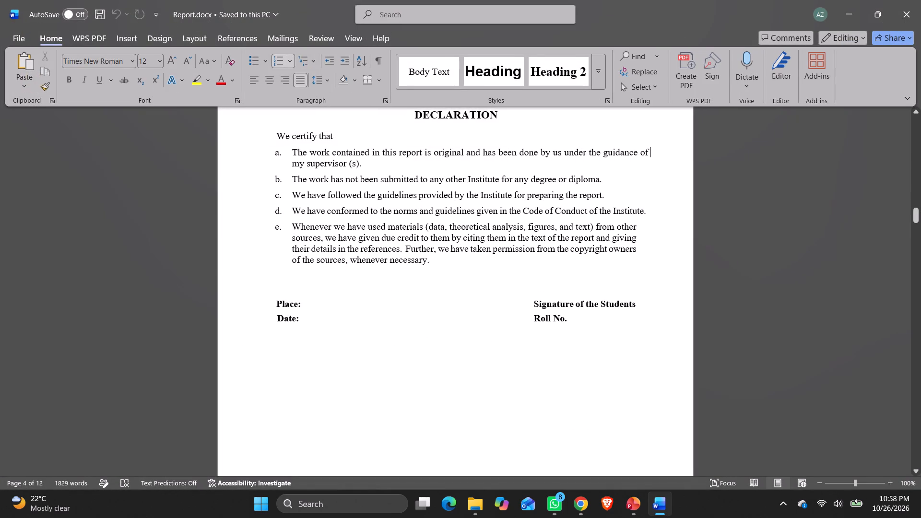
{"action": "key", "text": "alt+Tab"}
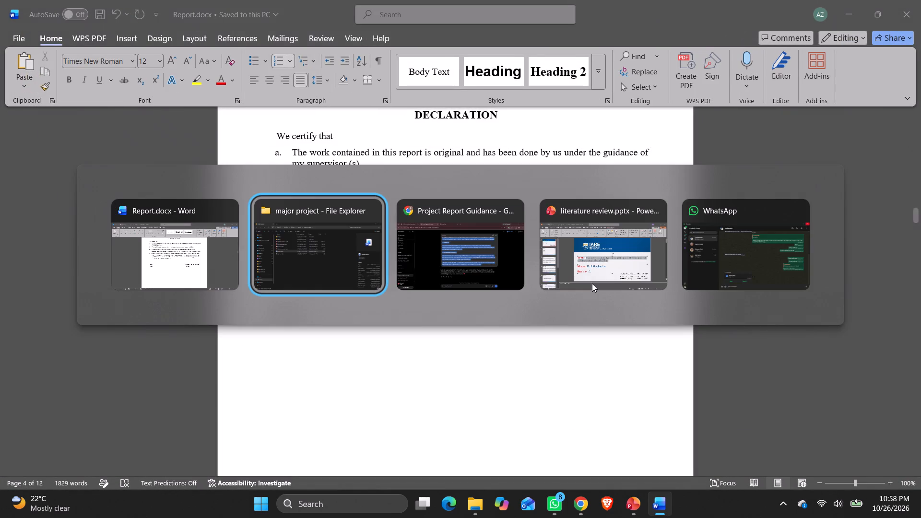
{"action": "key", "text": "alt+Tab"}
{"action": "key", "text": "alt+Tab"}
{"action": "key", "text": "alt+Tab"}
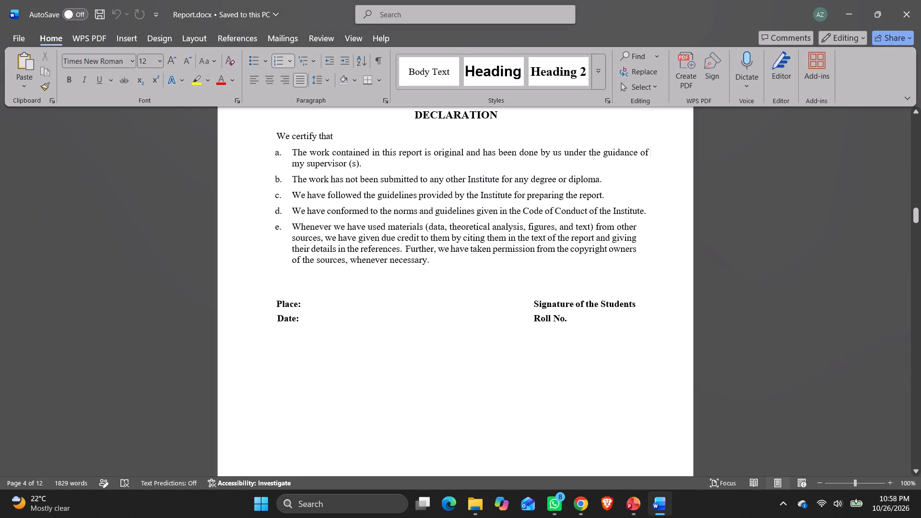
{"action": "key", "text": "shift+d"}
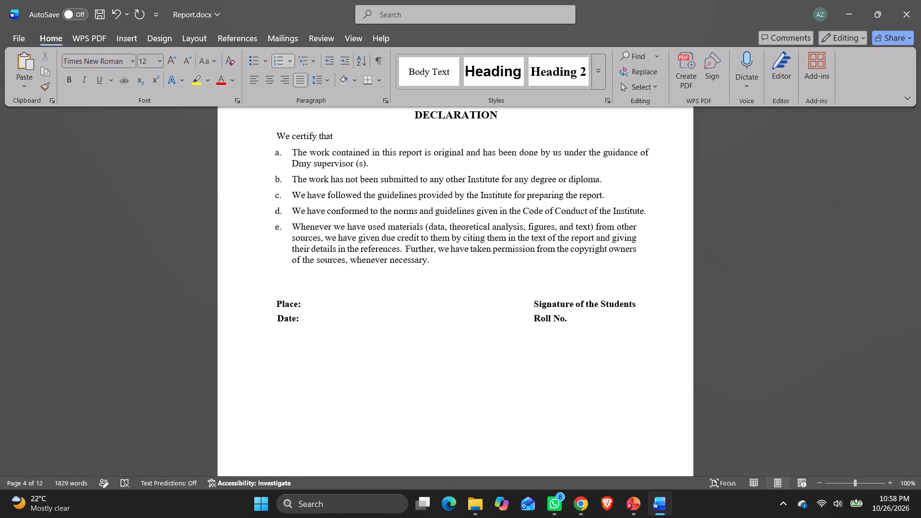
{"action": "key", "text": "r"}
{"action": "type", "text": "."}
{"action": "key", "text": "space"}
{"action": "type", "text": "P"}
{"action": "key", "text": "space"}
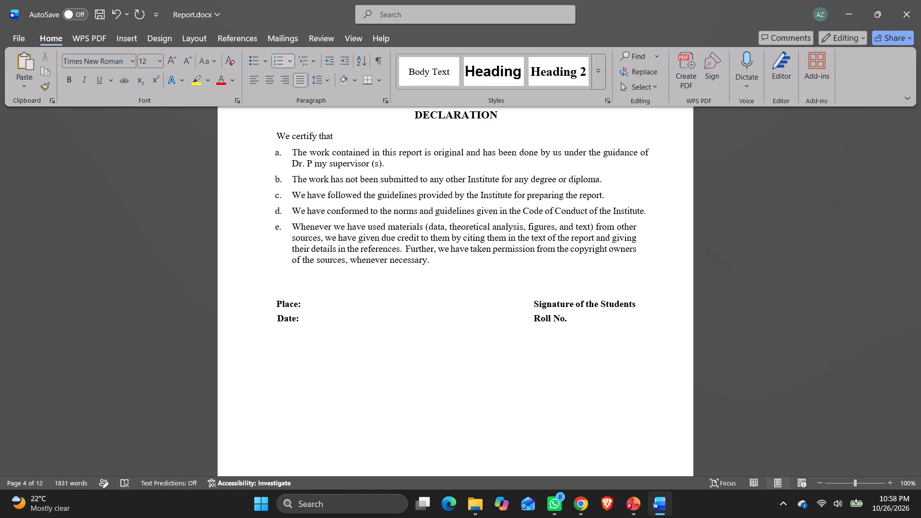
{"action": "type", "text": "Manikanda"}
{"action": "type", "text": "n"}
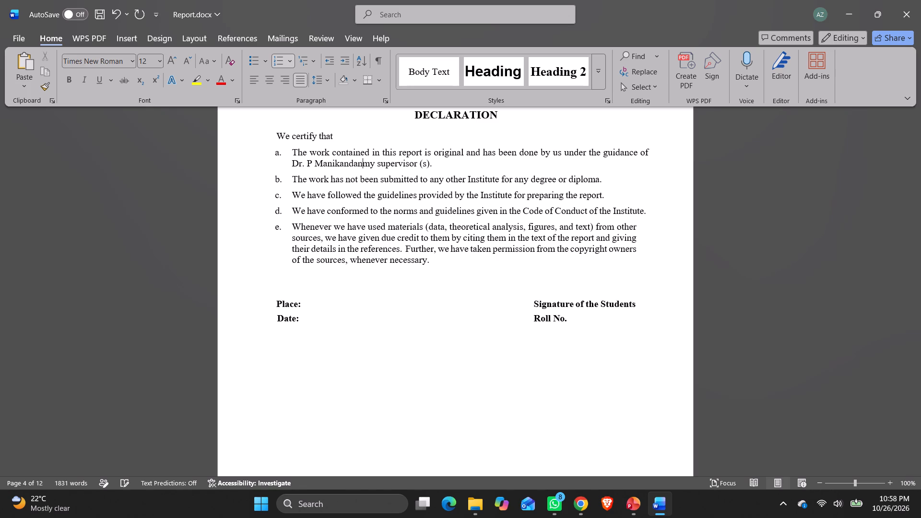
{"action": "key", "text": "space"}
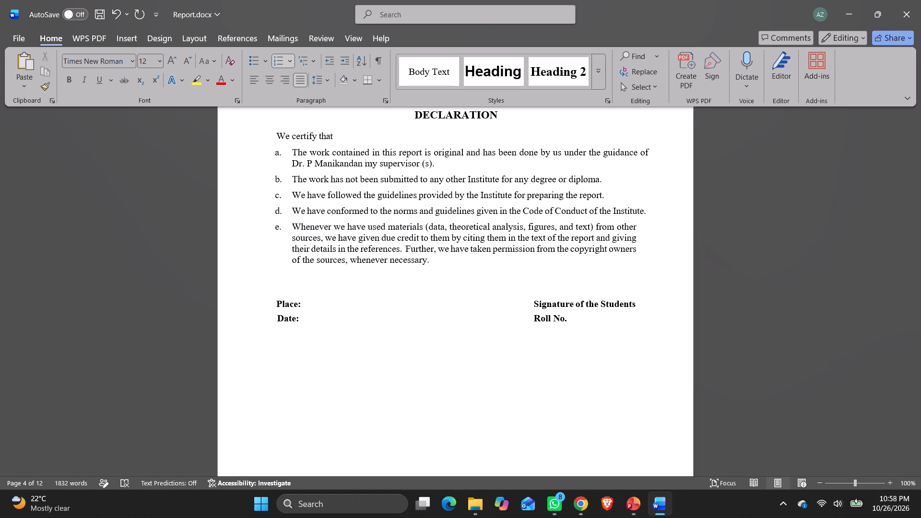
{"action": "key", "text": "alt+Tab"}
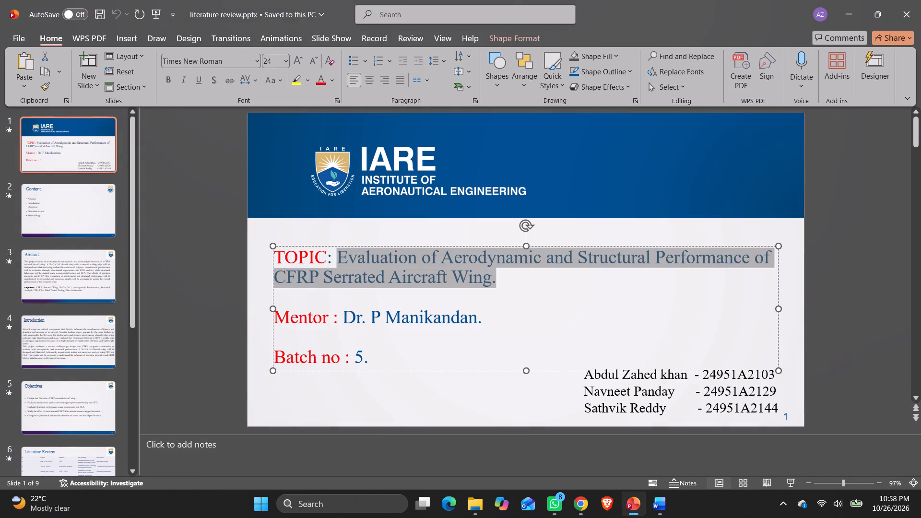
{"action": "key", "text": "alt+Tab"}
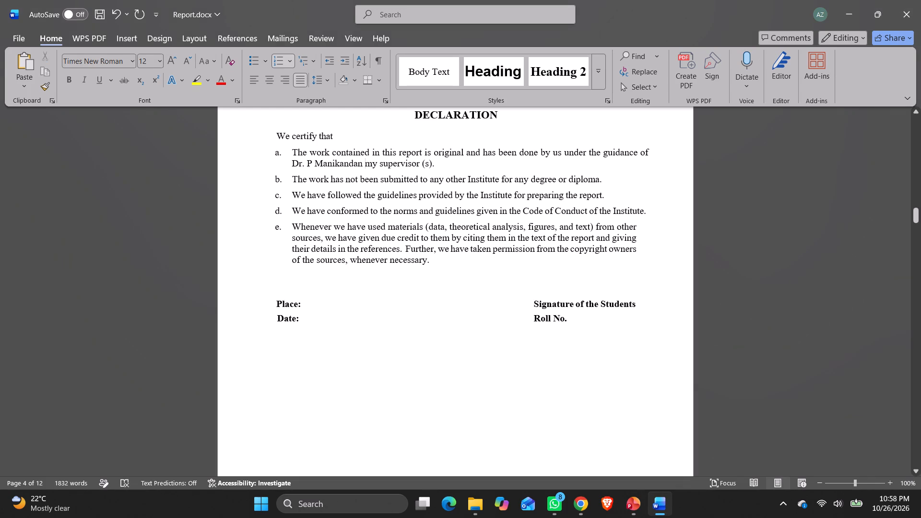
Delete "my supervisor (s)." after the mentor's name in Declaration item a.
{"action": "left_click_drag", "start_coordinate": [435, 165], "coordinate": [399, 164]}
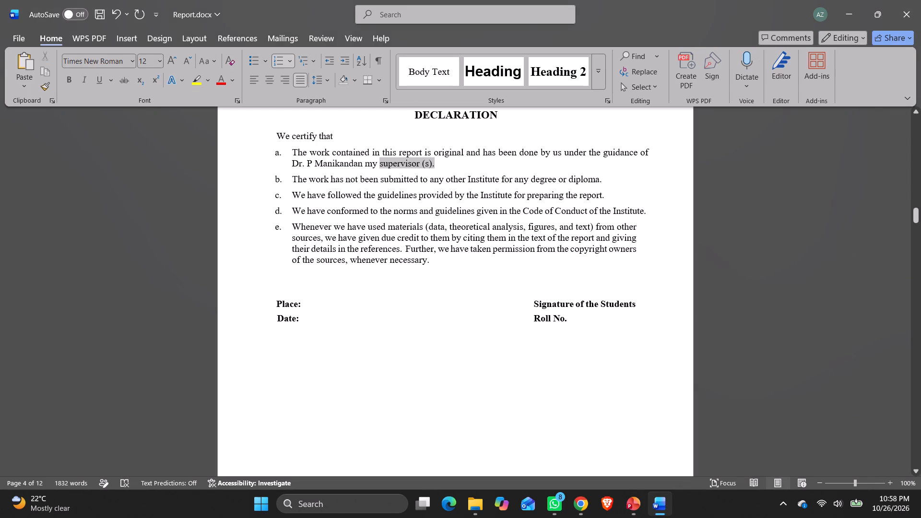
{"action": "left_click_drag", "start_coordinate": [399, 164], "coordinate": [370, 163]}
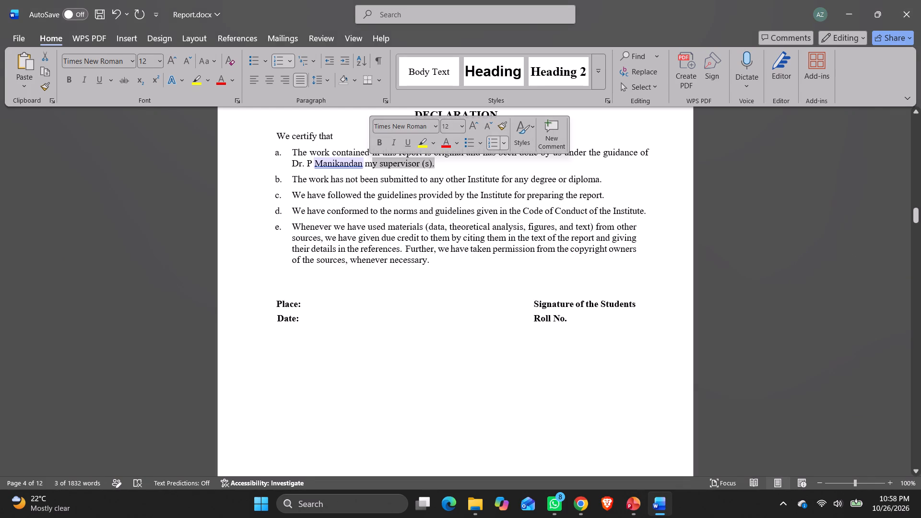
{"action": "left_click_drag", "start_coordinate": [366, 164], "coordinate": [437, 165]}
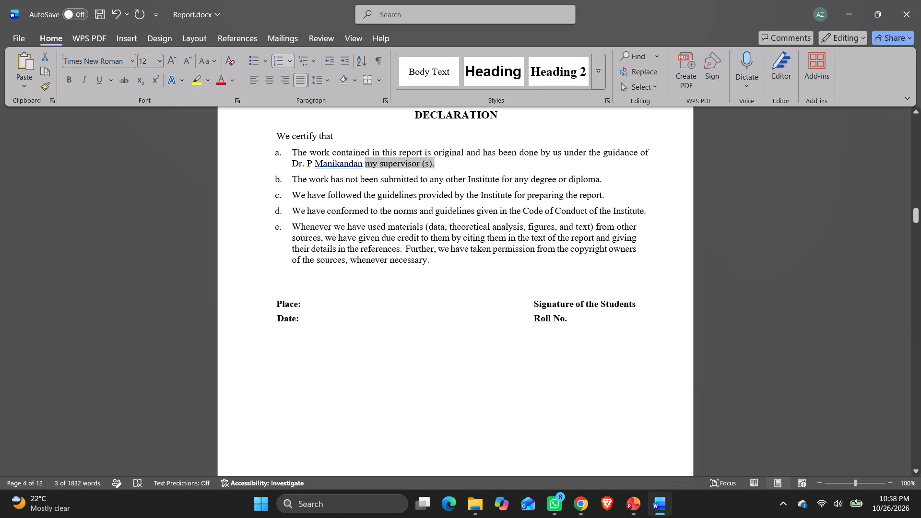
{"action": "left_click_drag", "start_coordinate": [437, 165], "coordinate": [436, 165]}
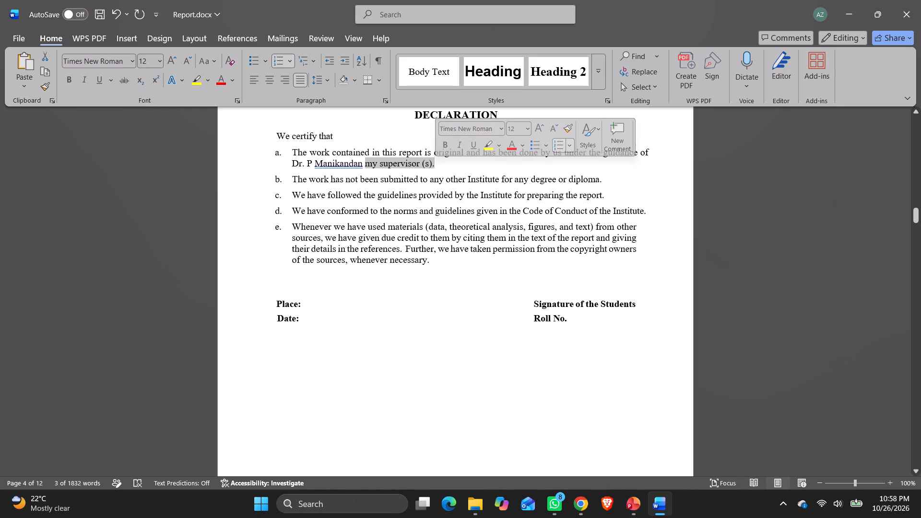
{"action": "key", "text": "BackSpace"}
Switch from the report to another open project window.
{"action": "key", "text": "alt+Tab"}
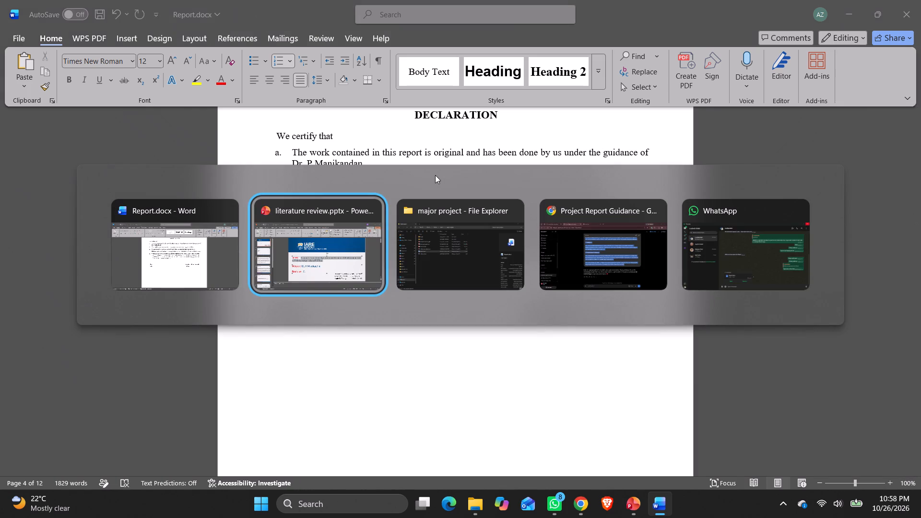
{"action": "key", "text": "alt+Tab"}
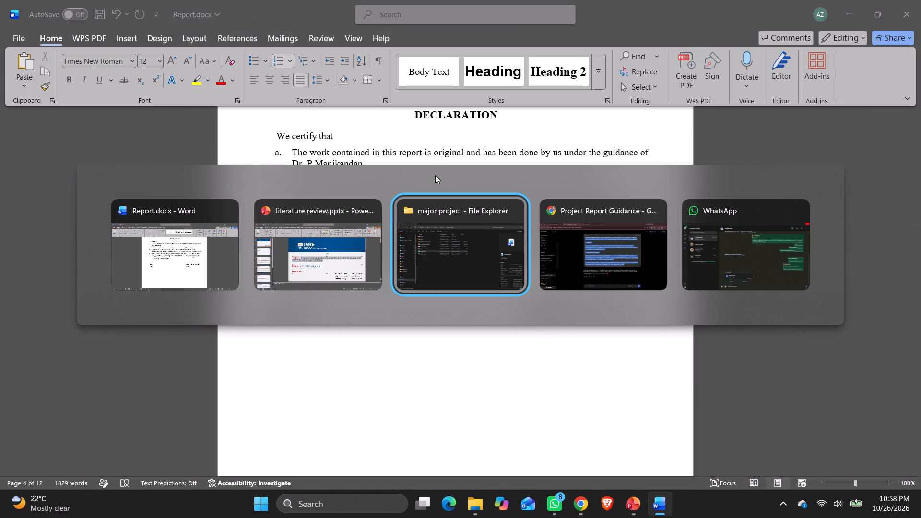
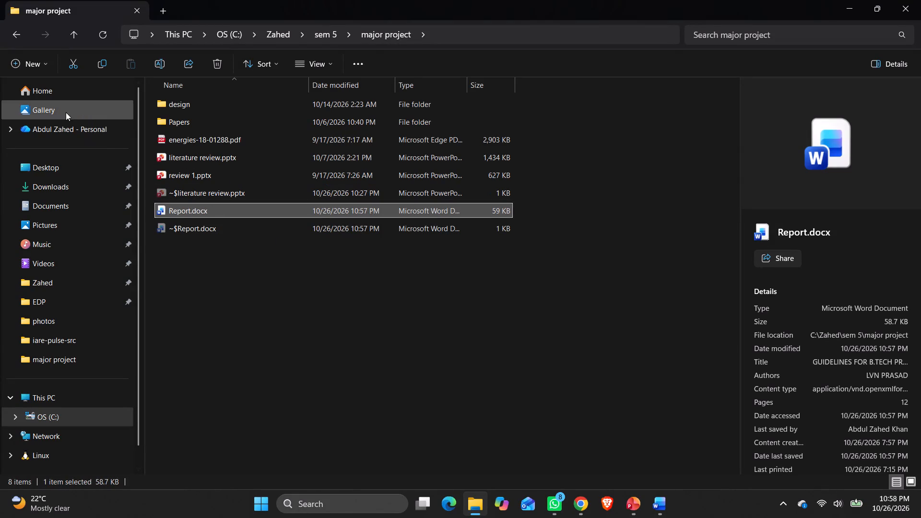
Open format.docx from the Downloads folder, review its sections from the self-assessment form to the last page, and close it.
{"action": "left_click", "coordinate": [65, 184]}
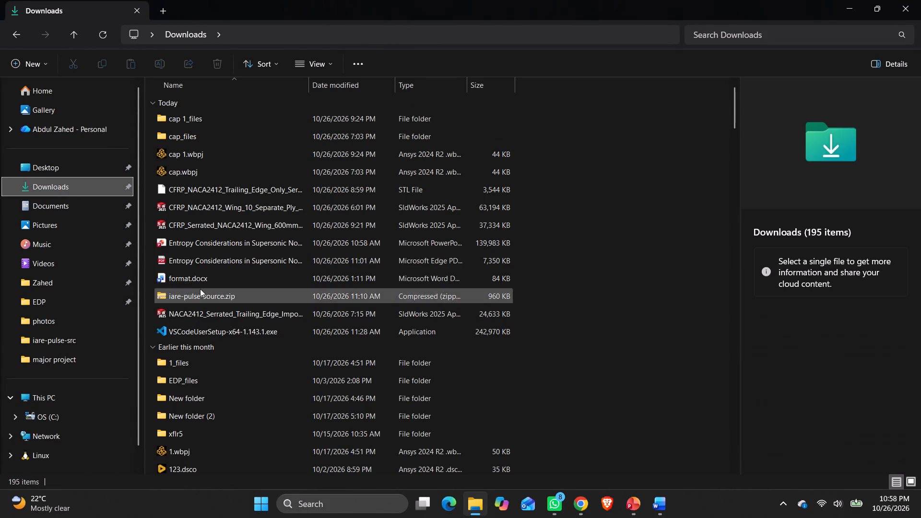
{"action": "double_click", "coordinate": [206, 279]}
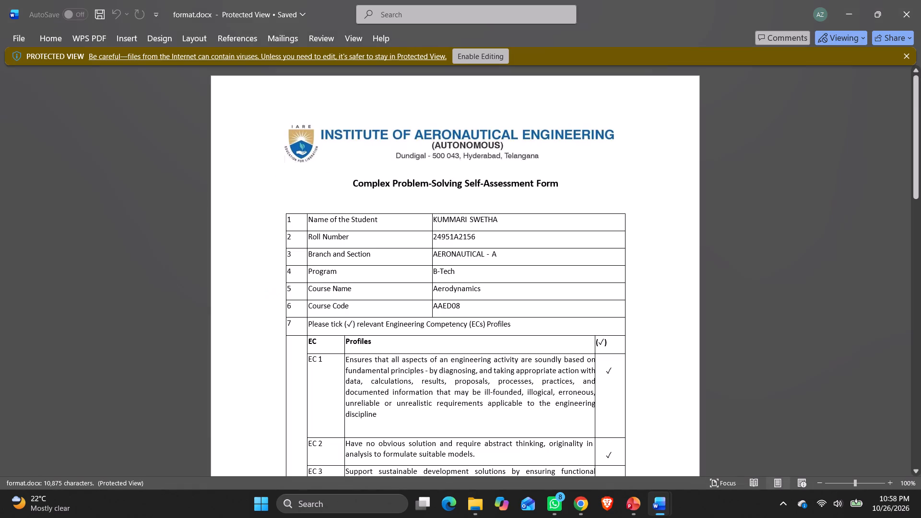
{"action": "scroll", "coordinate": [408, 304], "scroll_direction": "down", "scroll_amount": 3}
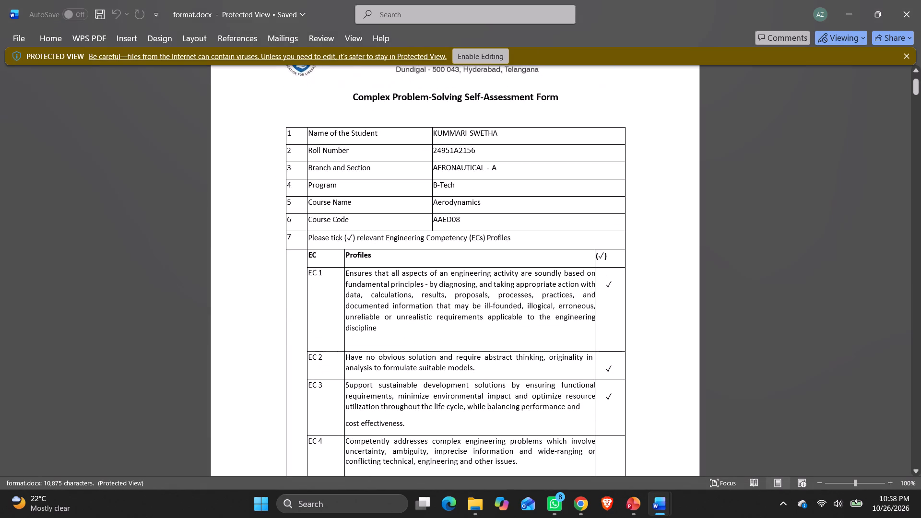
{"action": "scroll", "coordinate": [408, 304], "scroll_direction": "down", "scroll_amount": 6}
{"action": "scroll", "coordinate": [408, 304], "scroll_direction": "down", "scroll_amount": 20}
{"action": "scroll", "coordinate": [408, 304], "scroll_direction": "down", "scroll_amount": 15}
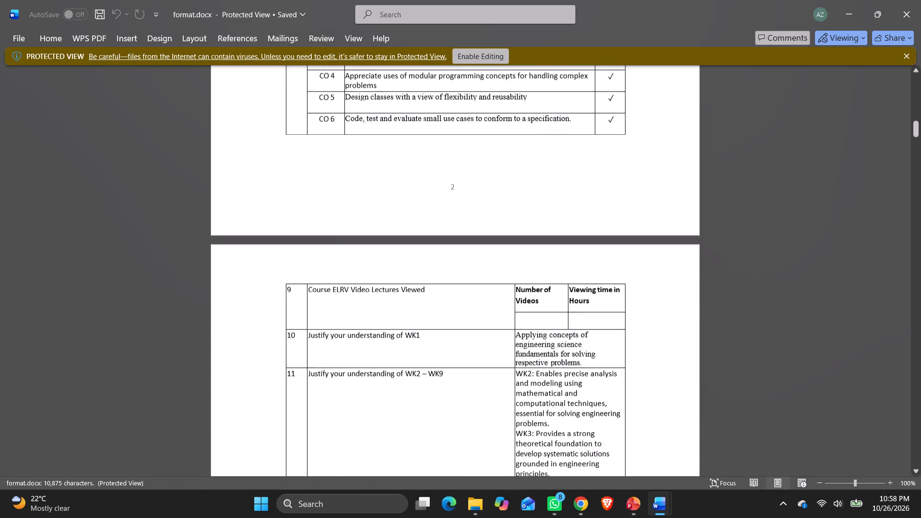
{"action": "scroll", "coordinate": [408, 306], "scroll_direction": "down", "scroll_amount": 20}
{"action": "scroll", "coordinate": [408, 306], "scroll_direction": "down", "scroll_amount": 20}
{"action": "scroll", "coordinate": [408, 306], "scroll_direction": "down", "scroll_amount": 11}
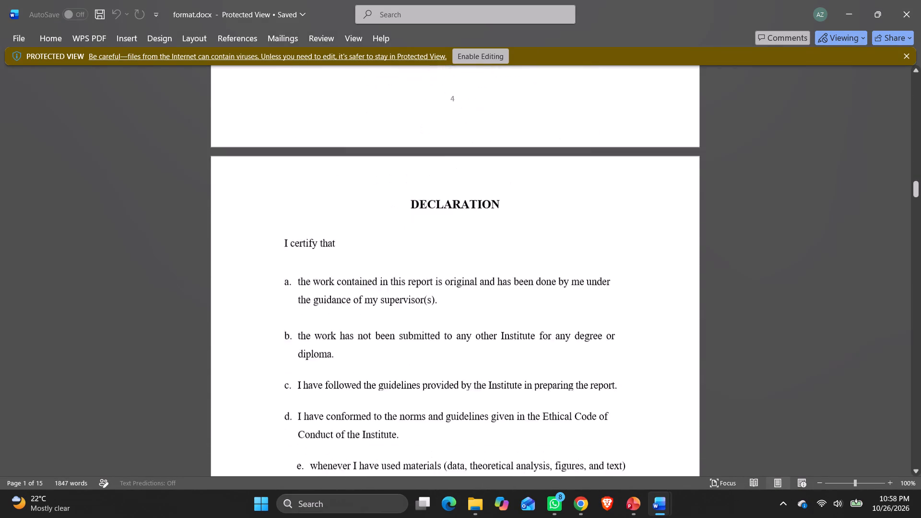
{"action": "scroll", "coordinate": [410, 320], "scroll_direction": "down", "scroll_amount": 20}
{"action": "scroll", "coordinate": [410, 320], "scroll_direction": "down", "scroll_amount": 20}
{"action": "scroll", "coordinate": [410, 320], "scroll_direction": "down", "scroll_amount": 11}
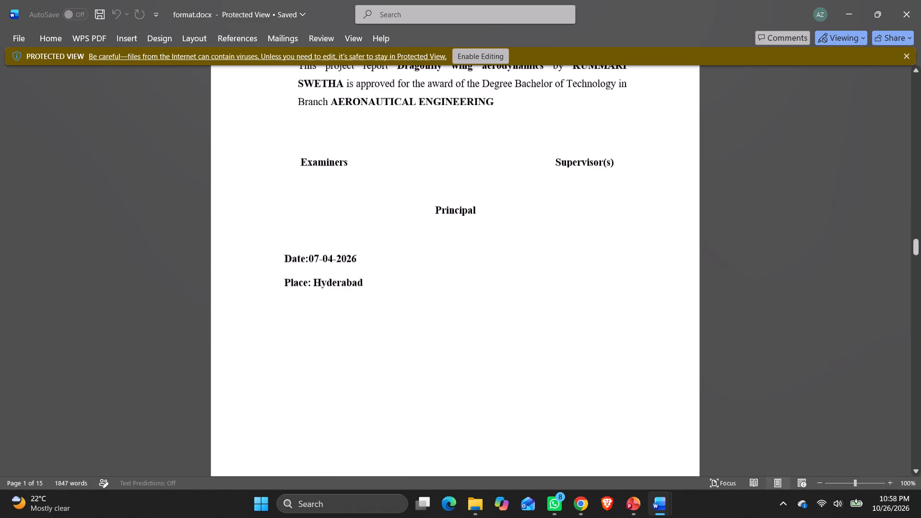
{"action": "scroll", "coordinate": [411, 327], "scroll_direction": "down", "scroll_amount": 20}
{"action": "scroll", "coordinate": [411, 327], "scroll_direction": "down", "scroll_amount": 20}
{"action": "scroll", "coordinate": [411, 327], "scroll_direction": "down", "scroll_amount": 11}
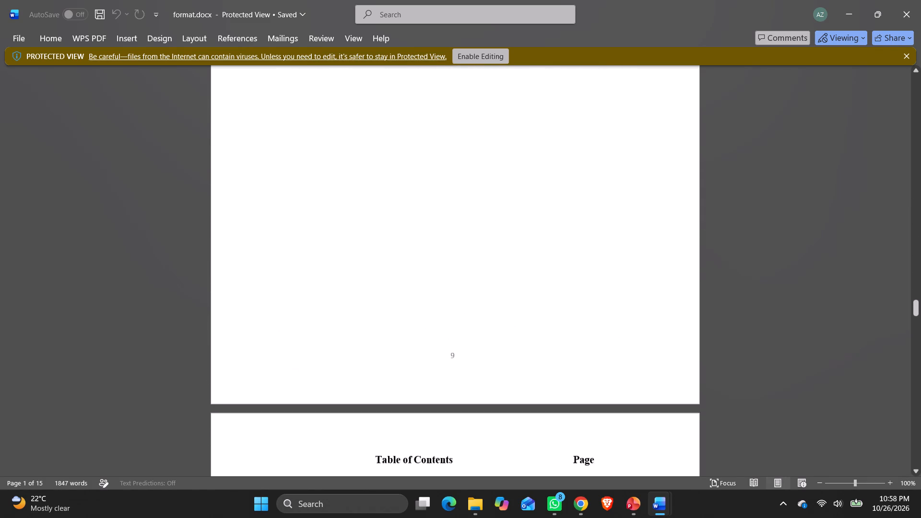
{"action": "scroll", "coordinate": [413, 336], "scroll_direction": "down", "scroll_amount": 20}
{"action": "scroll", "coordinate": [413, 336], "scroll_direction": "down", "scroll_amount": 20}
{"action": "scroll", "coordinate": [413, 336], "scroll_direction": "down", "scroll_amount": 10}
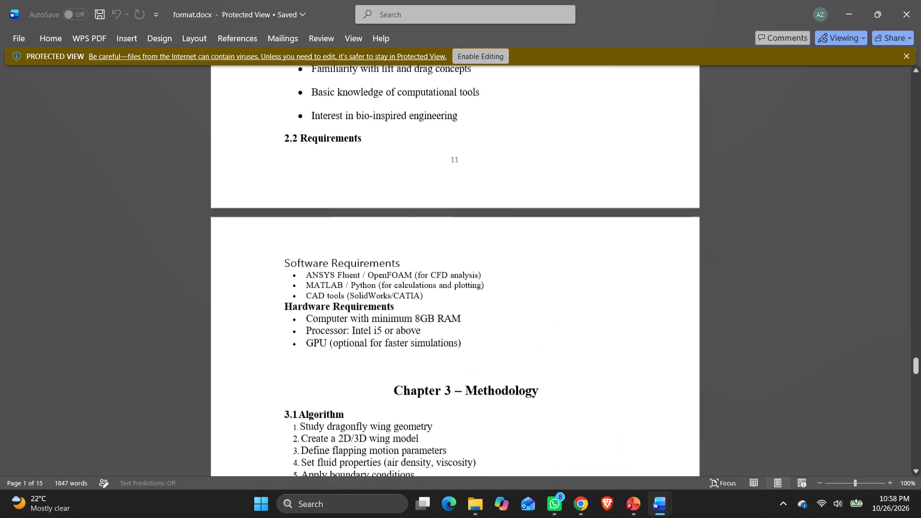
{"action": "scroll", "coordinate": [413, 336], "scroll_direction": "down", "scroll_amount": 20}
{"action": "scroll", "coordinate": [413, 336], "scroll_direction": "down", "scroll_amount": 20}
{"action": "scroll", "coordinate": [413, 336], "scroll_direction": "down", "scroll_amount": 10}
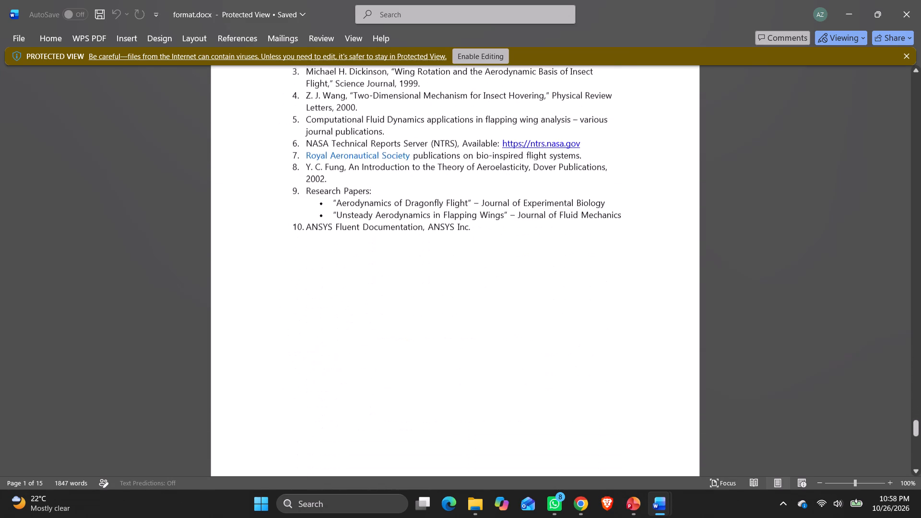
{"action": "scroll", "coordinate": [417, 339], "scroll_direction": "down", "scroll_amount": 20}
{"action": "scroll", "coordinate": [417, 339], "scroll_direction": "down", "scroll_amount": 15}
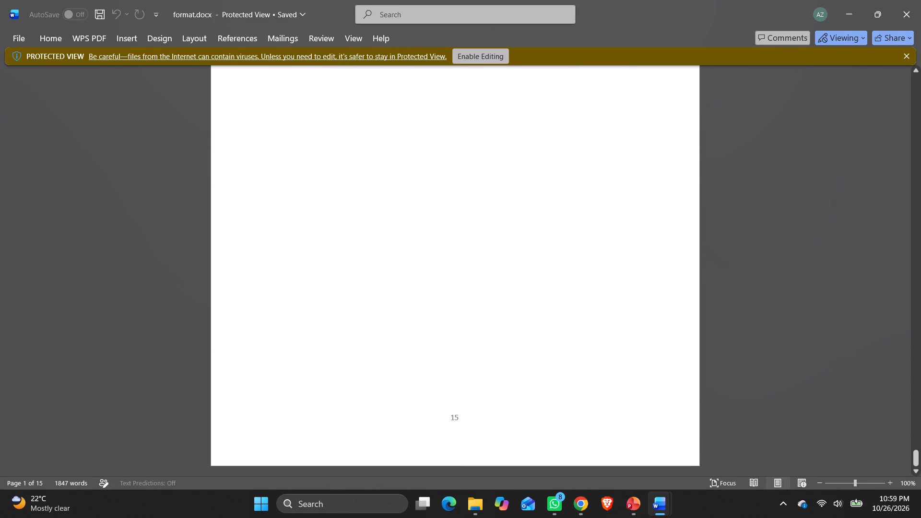
{"action": "left_click", "coordinate": [908, 27]}
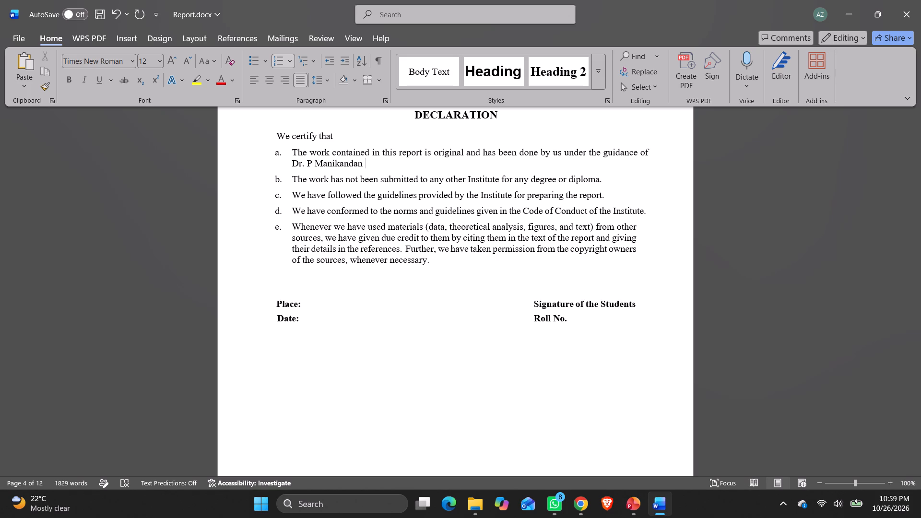
Place the insertion point on the blank line below item e of the Declaration in the report.
{"action": "left_click", "coordinate": [459, 273]}
Save the edited Report.docx and close the document.
{"action": "key", "text": "ctrl+s"}
{"action": "key", "text": "ctrl+s"}
{"action": "key", "text": "ctrl+s"}
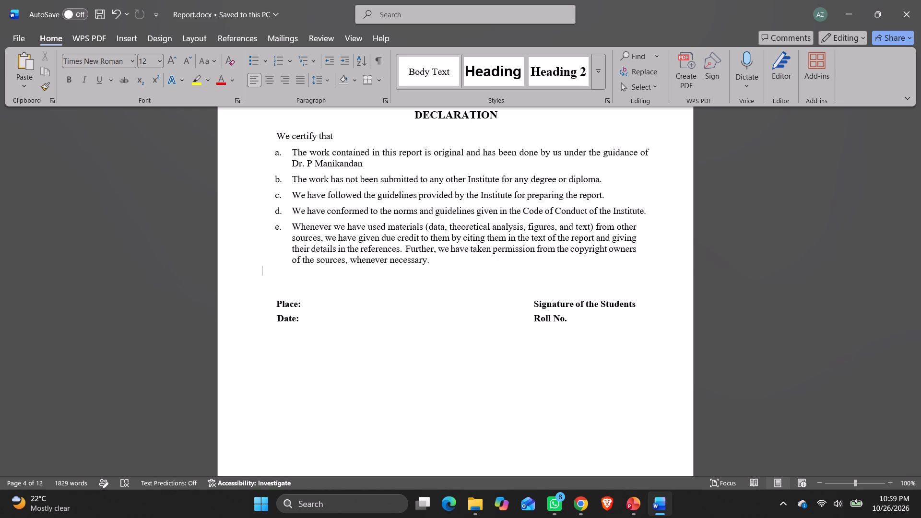
{"action": "left_click", "coordinate": [373, 165]}
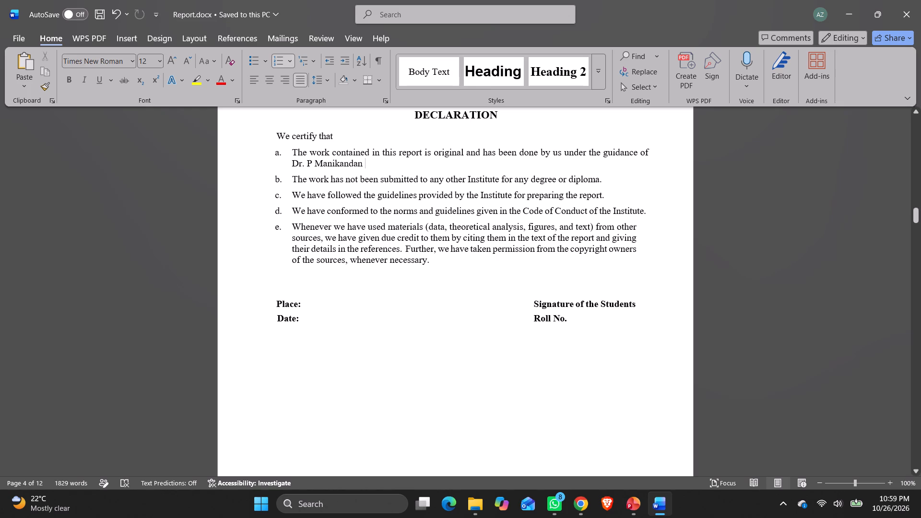
{"action": "left_click", "coordinate": [895, 16]}
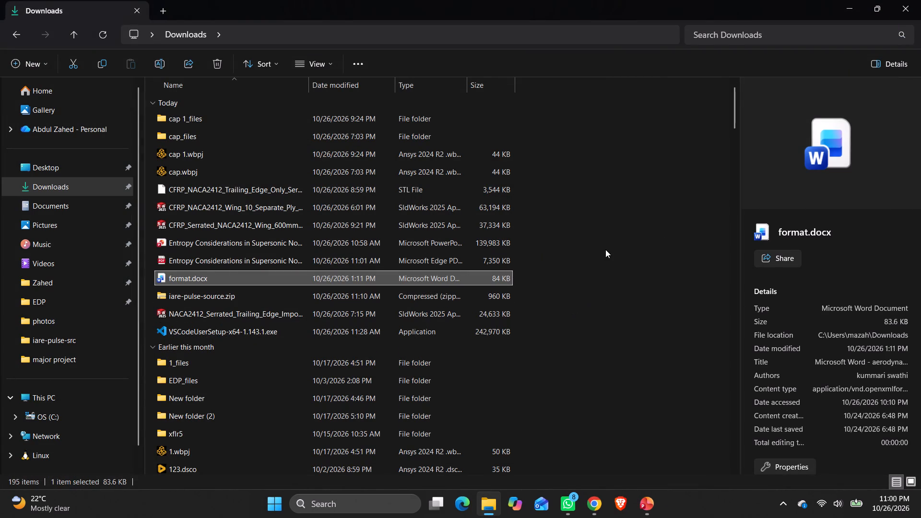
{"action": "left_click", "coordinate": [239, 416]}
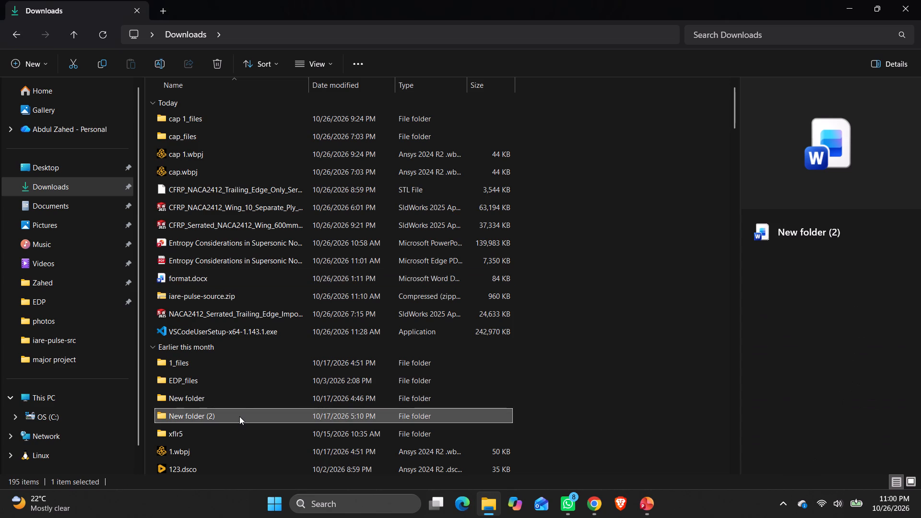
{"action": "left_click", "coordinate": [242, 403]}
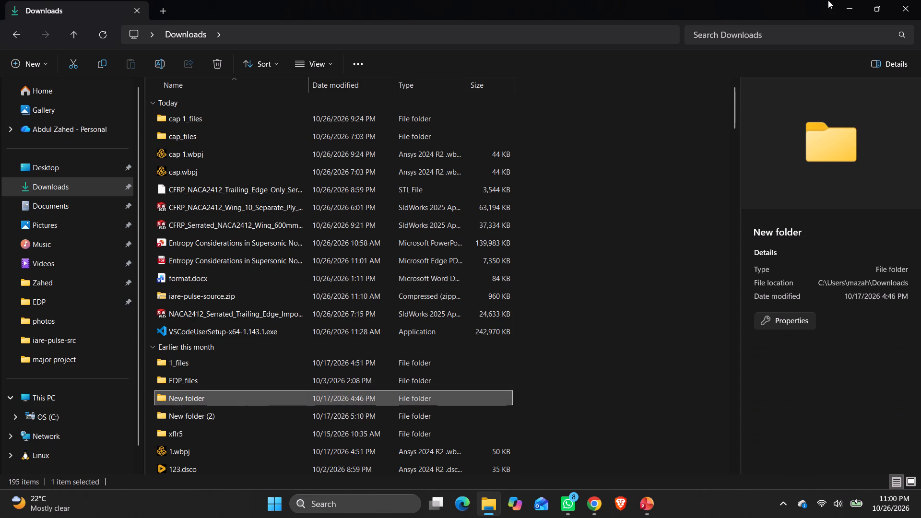
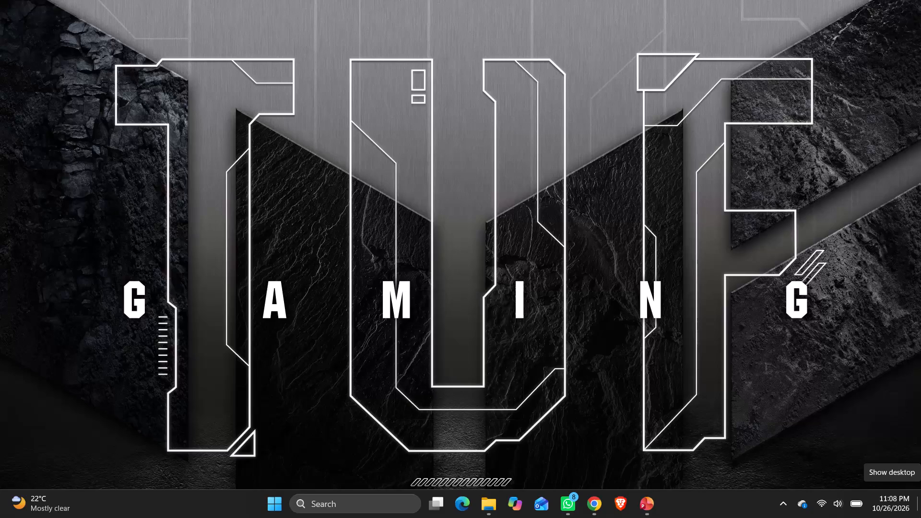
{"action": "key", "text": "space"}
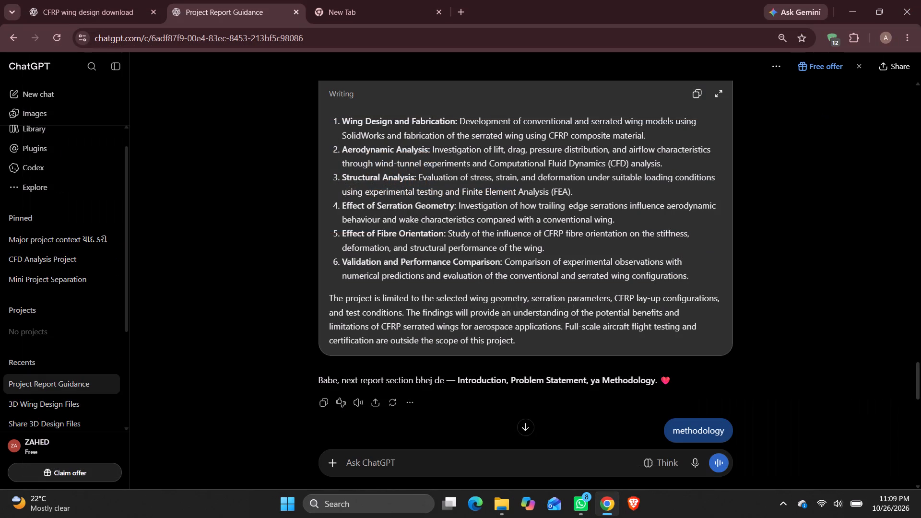
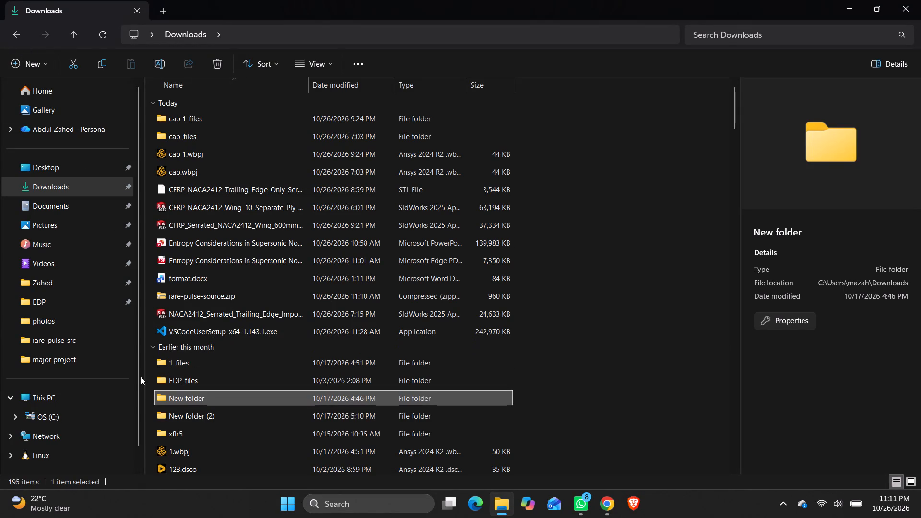
Browse from the Zahed folder through sem 5 and major project, and open the design folder.
{"action": "double_click", "coordinate": [57, 286]}
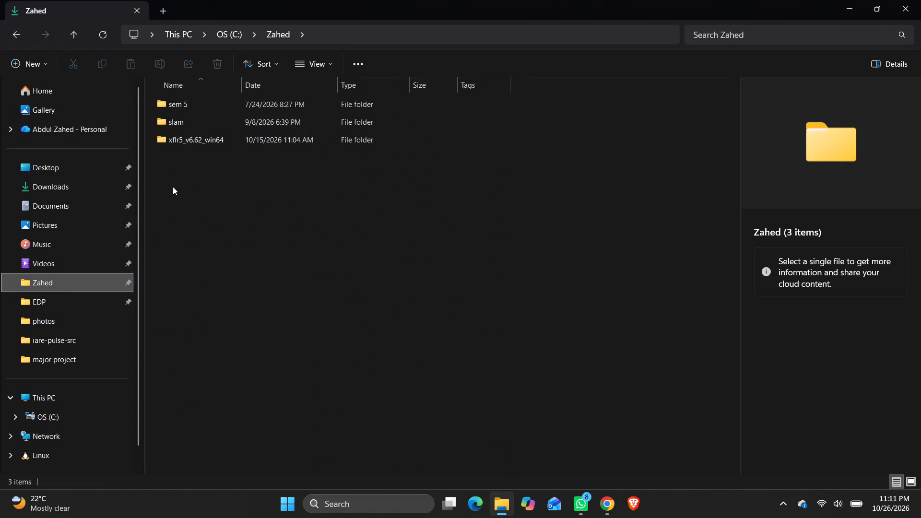
{"action": "double_click", "coordinate": [213, 98]}
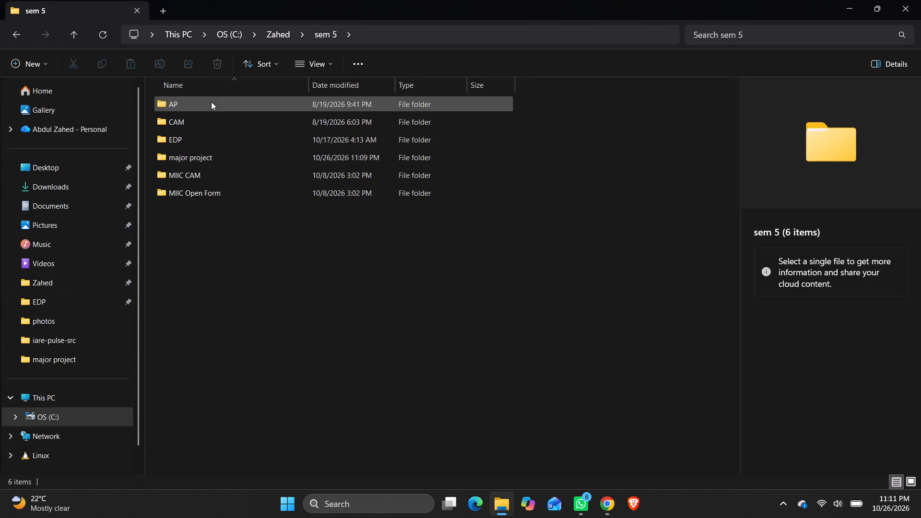
{"action": "left_click", "coordinate": [190, 164]}
{"action": "left_click", "coordinate": [190, 164]}
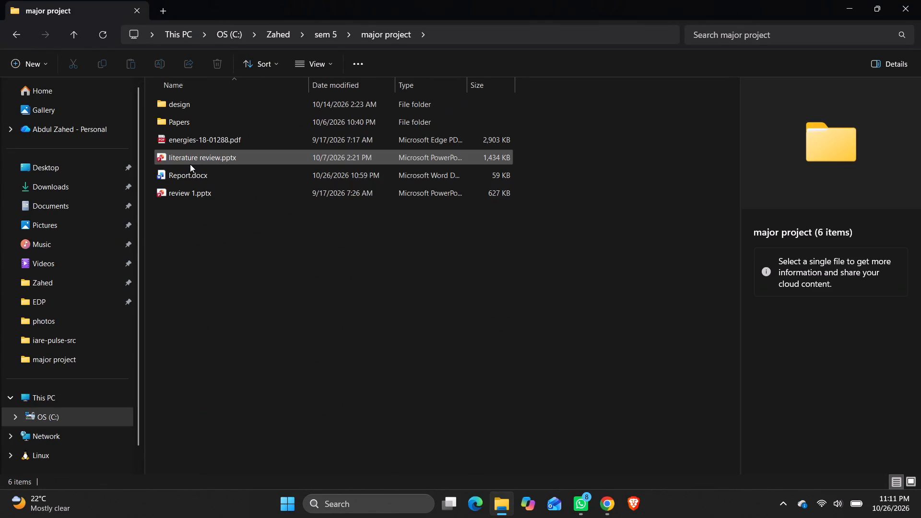
{"action": "double_click", "coordinate": [207, 101]}
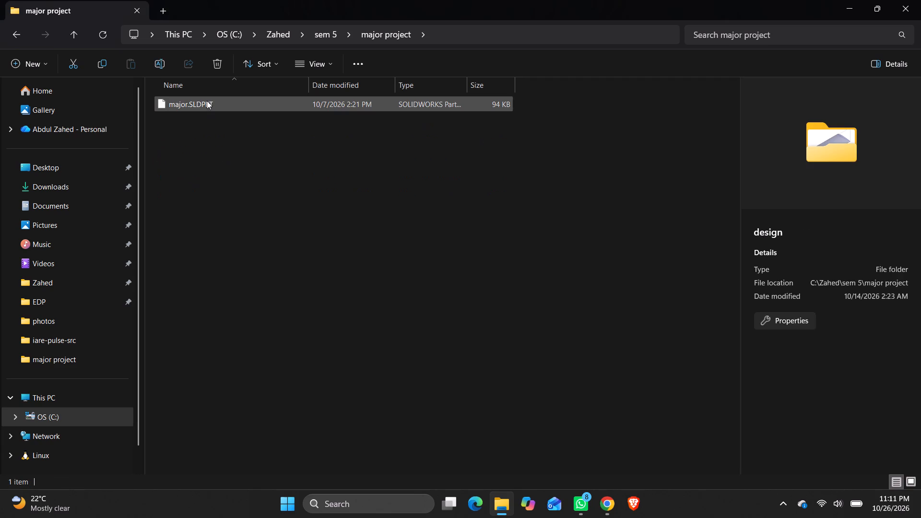